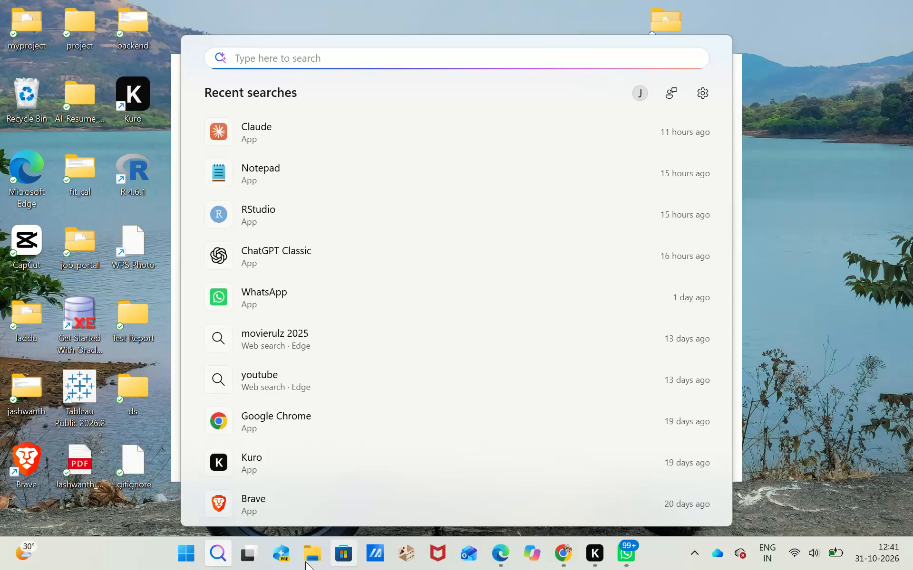
Switch to File Explorer and look through the files in the Documents folder.
{"action": "left_click", "coordinate": [317, 560]}
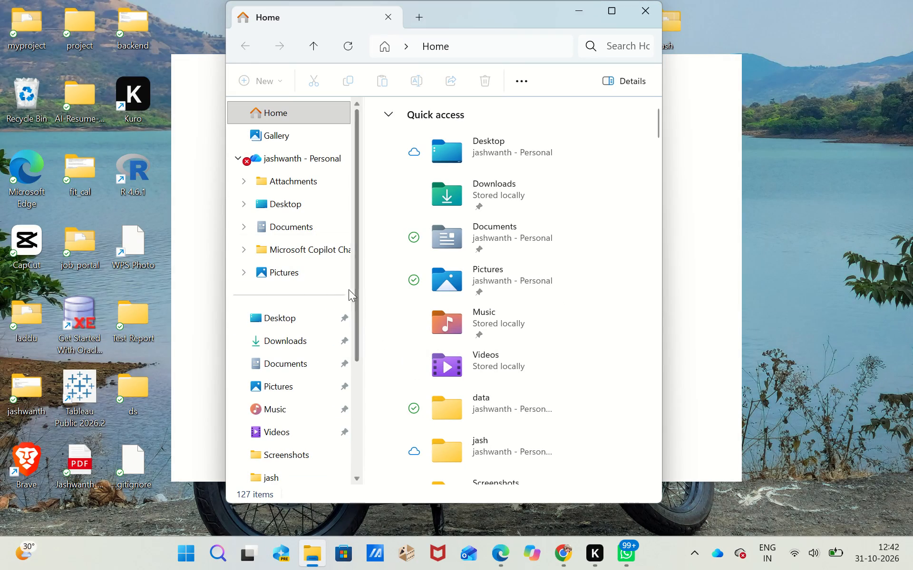
{"action": "left_click", "coordinate": [276, 224]}
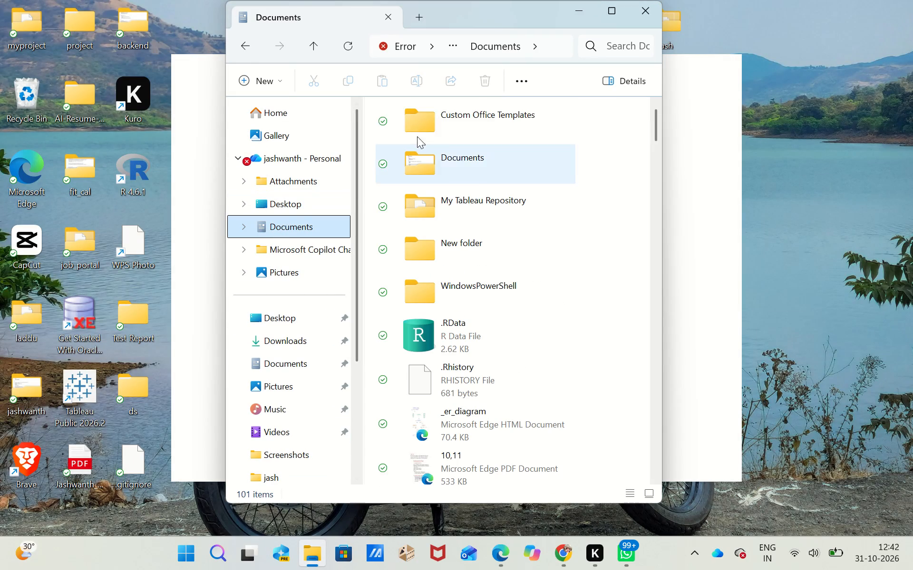
{"action": "scroll", "coordinate": [466, 209], "scroll_direction": "down", "scroll_amount": 1}
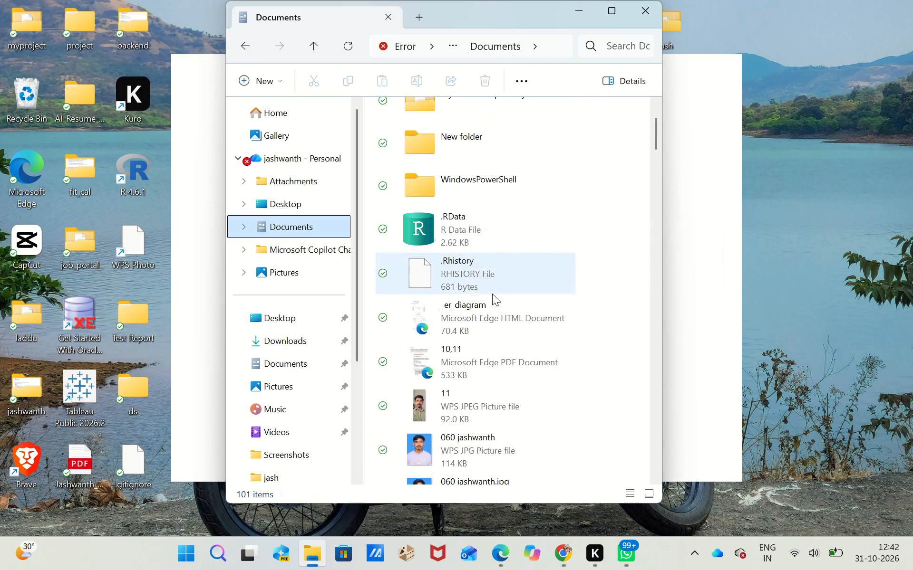
{"action": "scroll", "coordinate": [493, 317], "scroll_direction": "down", "scroll_amount": 4}
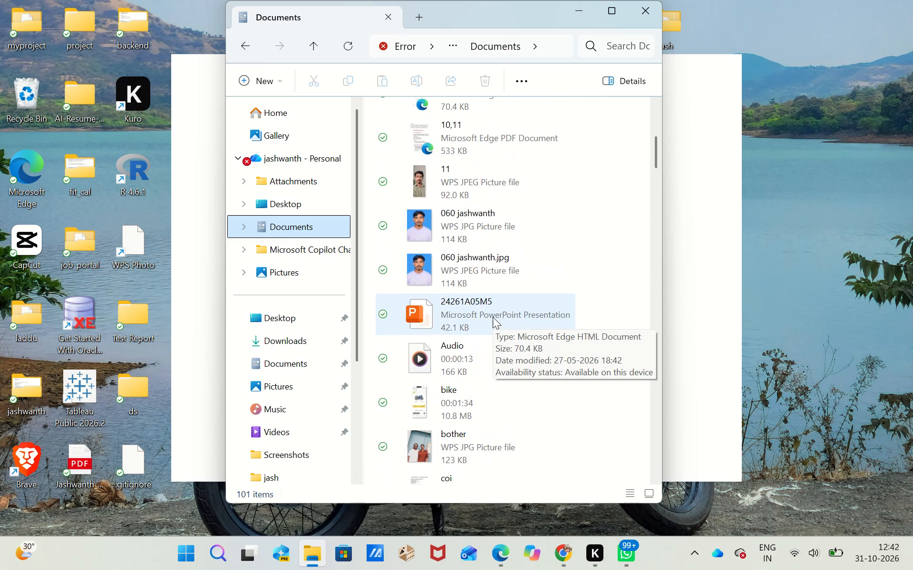
{"action": "scroll", "coordinate": [493, 317], "scroll_direction": "down", "scroll_amount": 3}
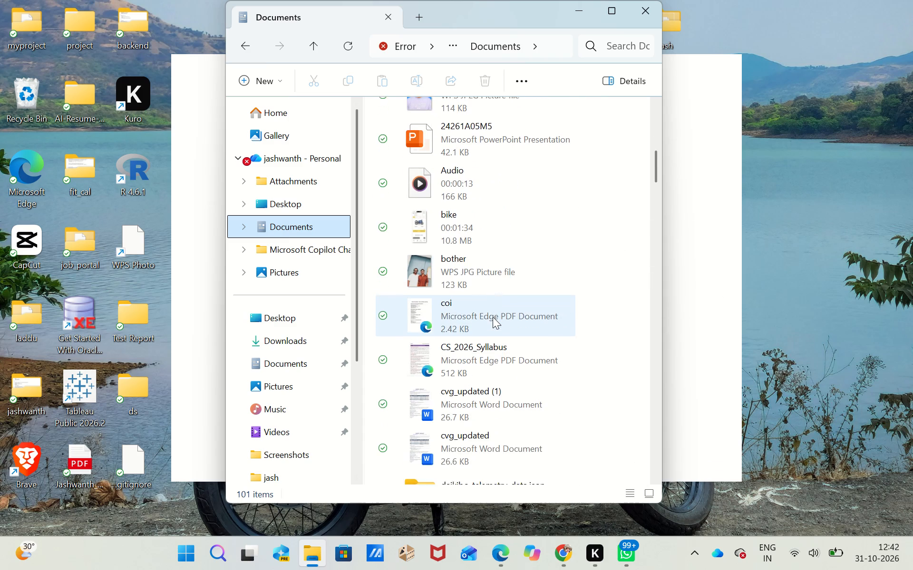
{"action": "scroll", "coordinate": [493, 317], "scroll_direction": "down", "scroll_amount": 6}
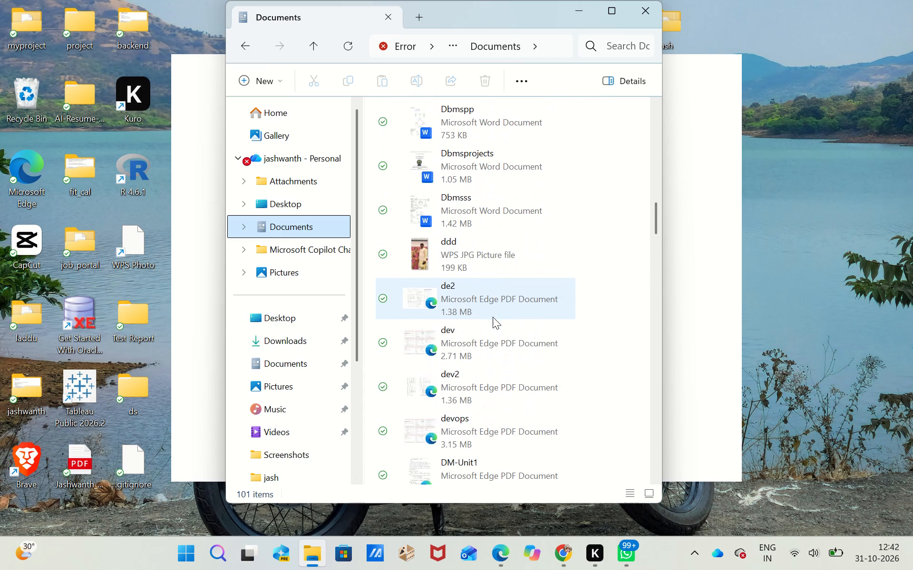
{"action": "scroll", "coordinate": [493, 317], "scroll_direction": "down", "scroll_amount": 5}
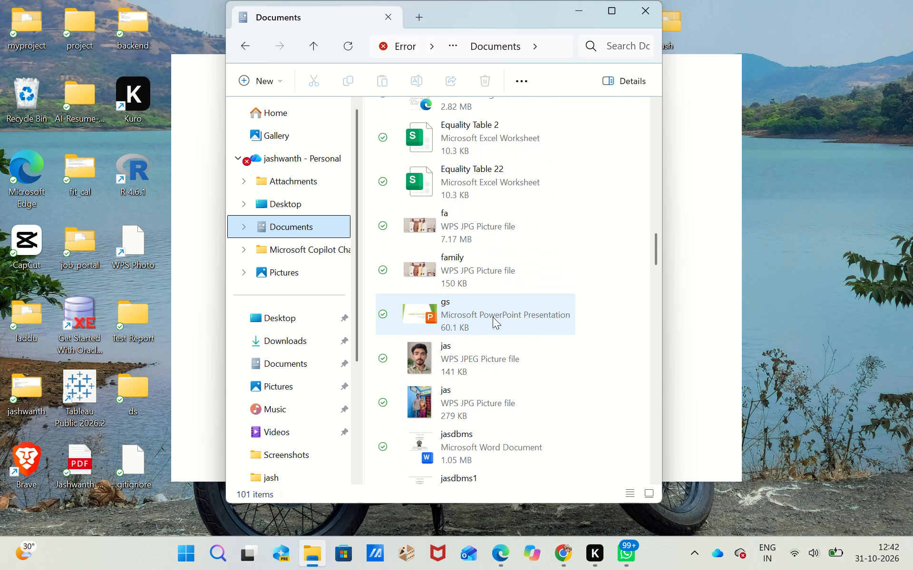
{"action": "scroll", "coordinate": [493, 317], "scroll_direction": "down", "scroll_amount": 1}
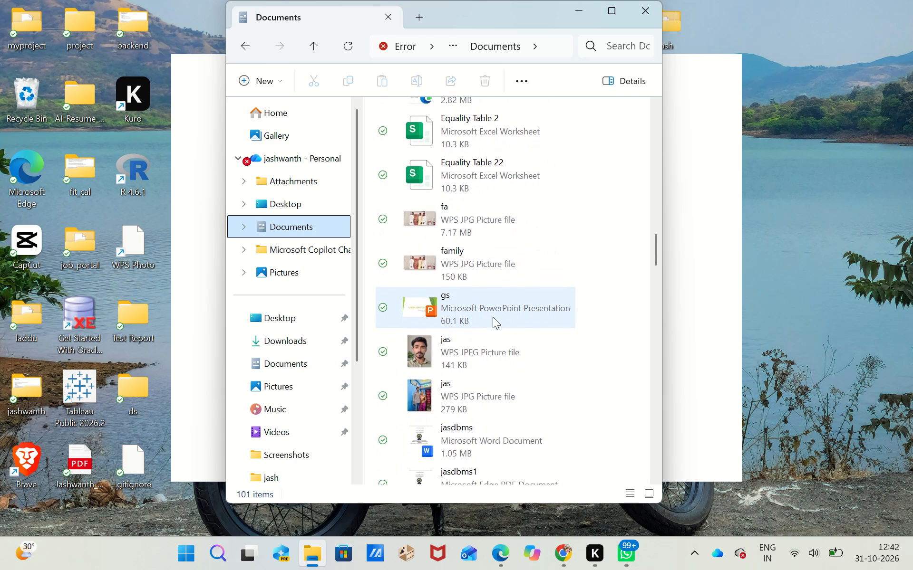
{"action": "scroll", "coordinate": [493, 317], "scroll_direction": "down", "scroll_amount": 2}
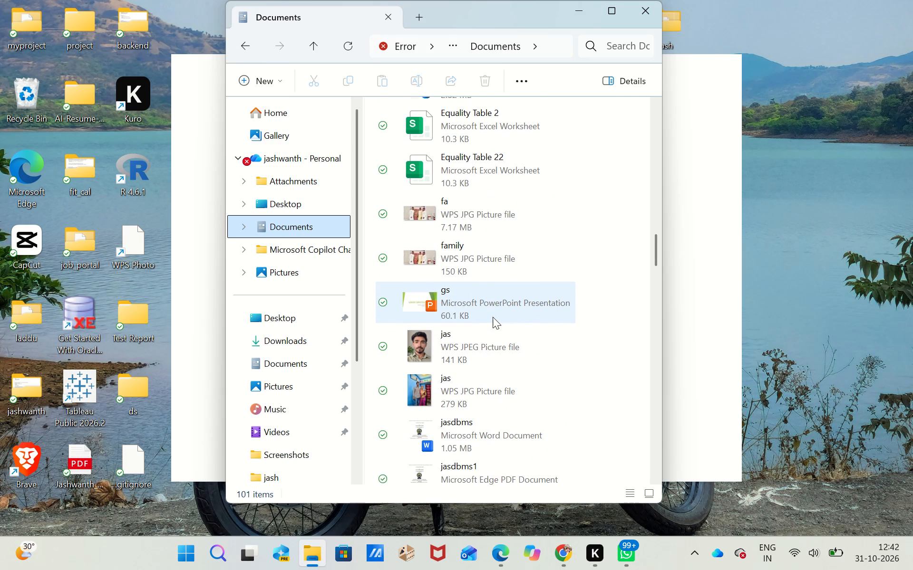
{"action": "scroll", "coordinate": [493, 317], "scroll_direction": "down", "scroll_amount": 1}
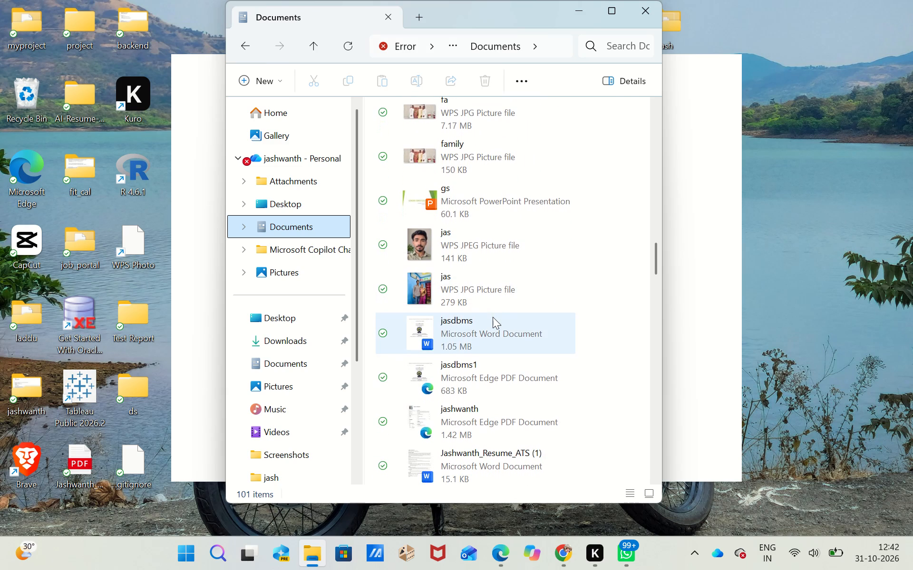
{"action": "scroll", "coordinate": [493, 317], "scroll_direction": "down", "scroll_amount": 8}
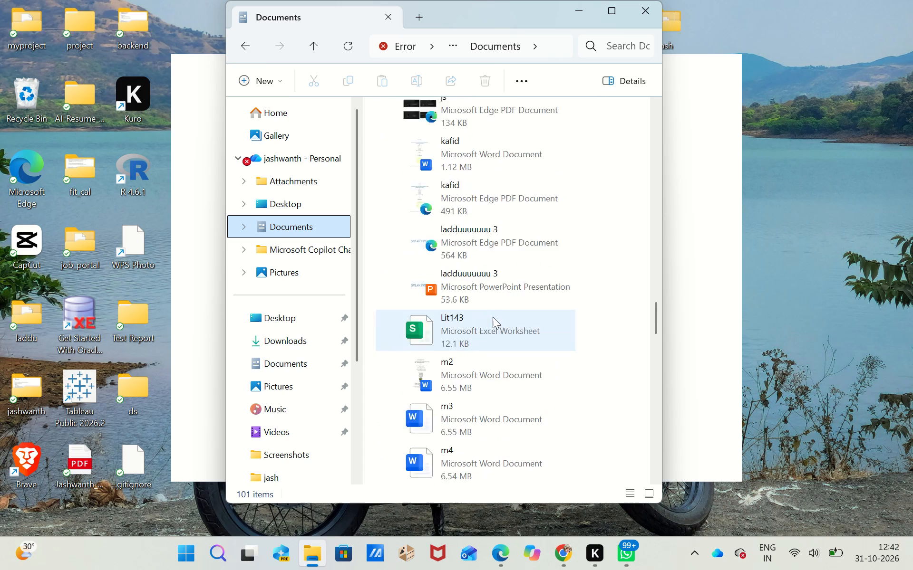
{"action": "scroll", "coordinate": [493, 317], "scroll_direction": "down", "scroll_amount": 12}
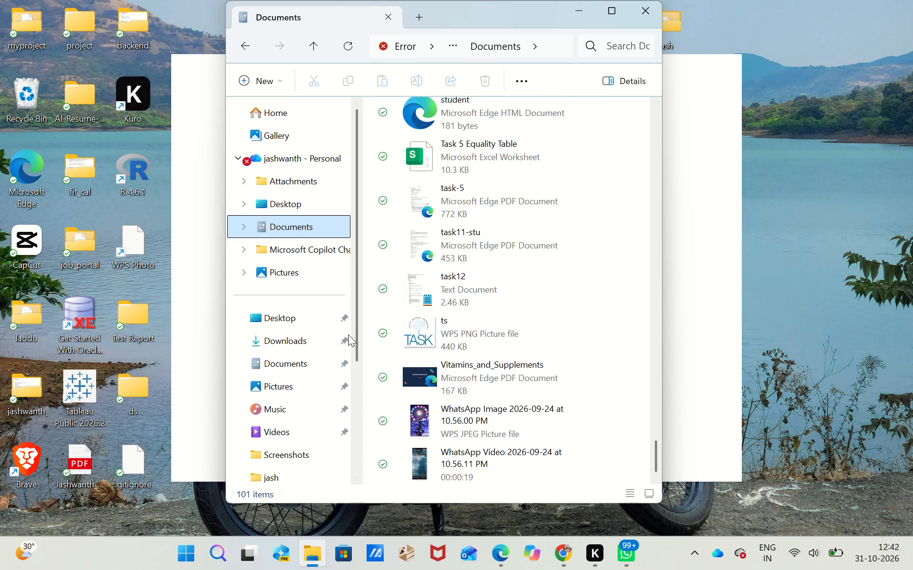
Show the Home page in a maximized File Explorer window and examine the quick access folders and recent files.
{"action": "left_click", "coordinate": [295, 111]}
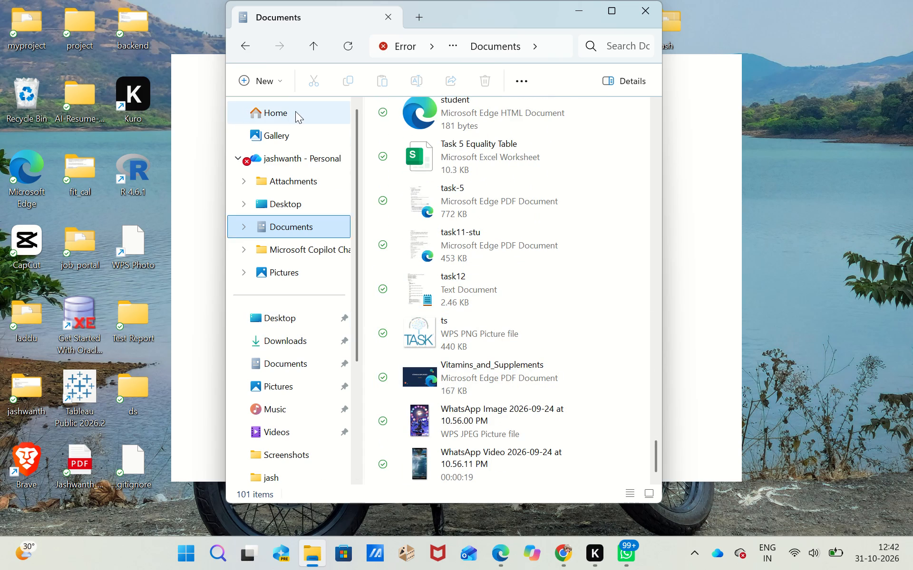
{"action": "left_click", "coordinate": [620, 4]}
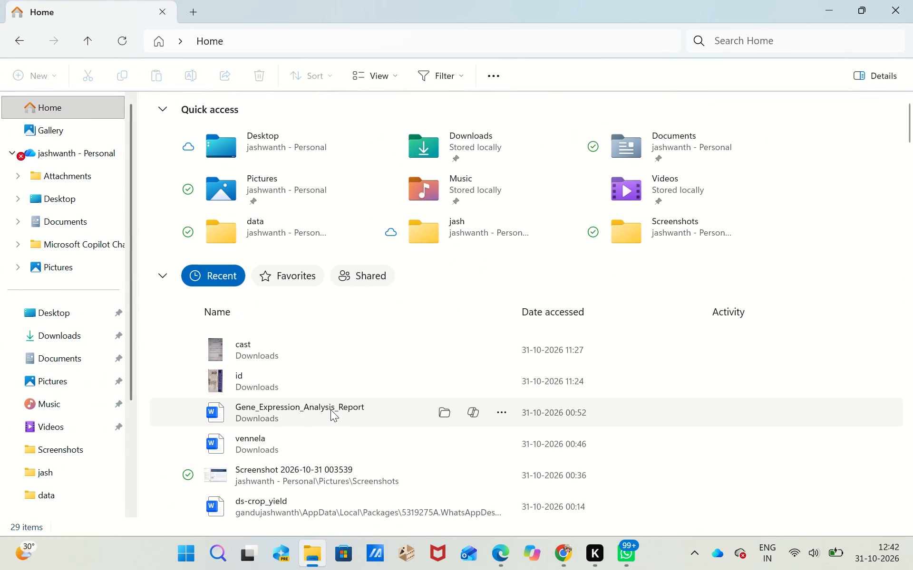
{"action": "scroll", "coordinate": [330, 453], "scroll_direction": "down", "scroll_amount": 1}
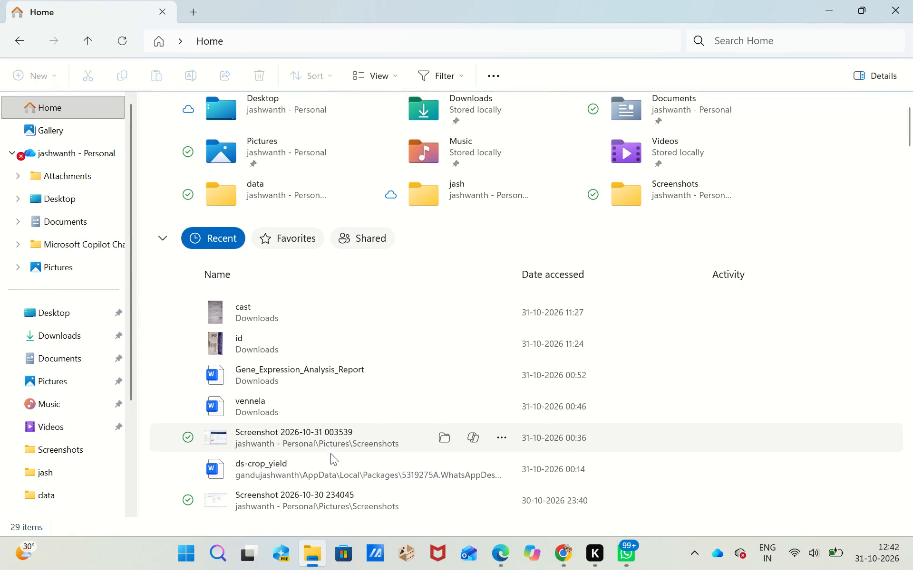
{"action": "scroll", "coordinate": [330, 453], "scroll_direction": "down", "scroll_amount": 1}
{"action": "scroll", "coordinate": [330, 453], "scroll_direction": "up", "scroll_amount": 1}
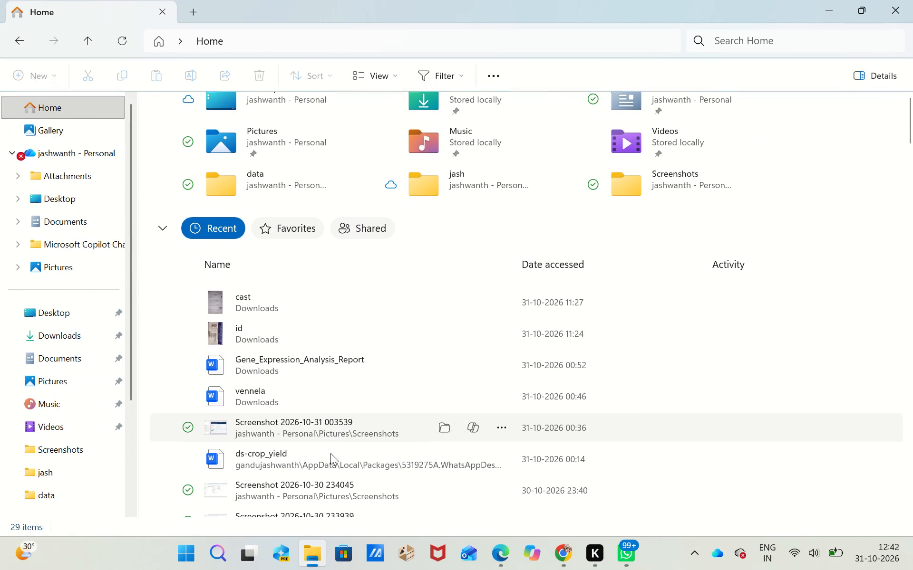
{"action": "scroll", "coordinate": [330, 453], "scroll_direction": "up", "scroll_amount": 2}
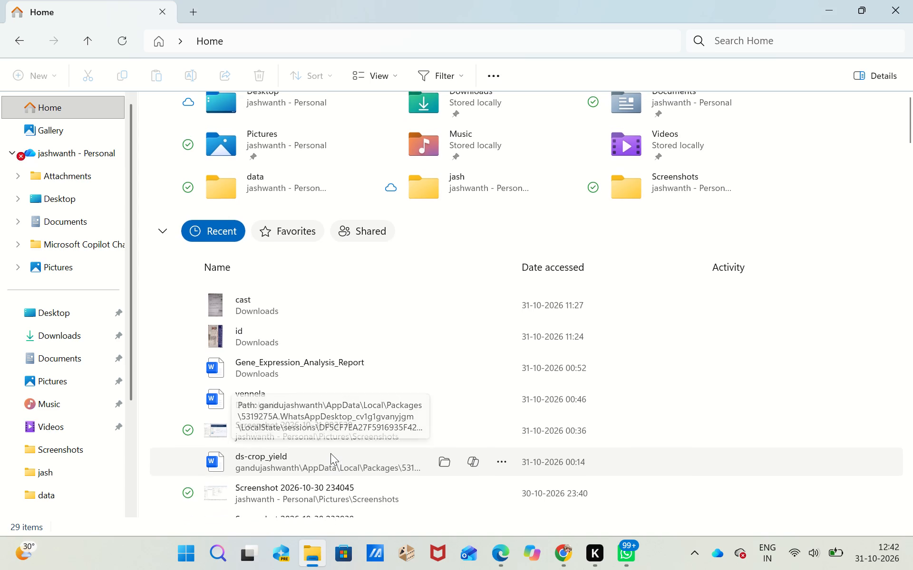
{"action": "scroll", "coordinate": [330, 453], "scroll_direction": "up", "scroll_amount": 1}
Open the Gene_Expression_Analysis_Report document from the Downloads folder in Word, maximize its window and enable editing.
{"action": "left_click", "coordinate": [48, 335]}
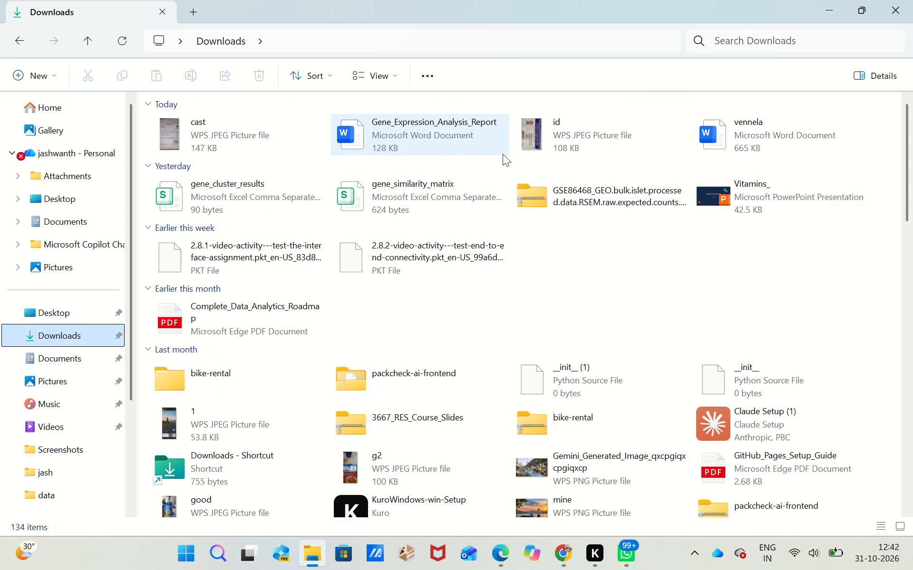
{"action": "double_click", "coordinate": [436, 144]}
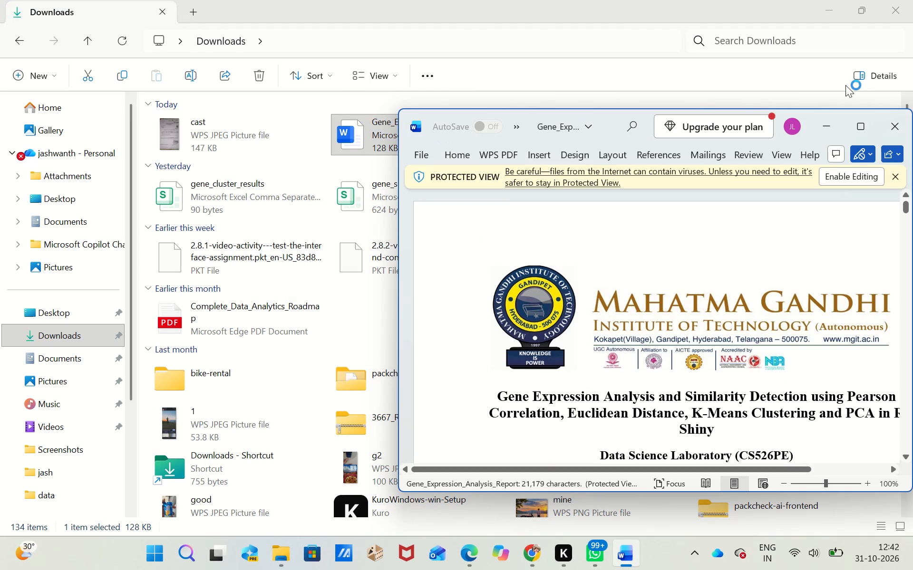
{"action": "left_click", "coordinate": [859, 120]}
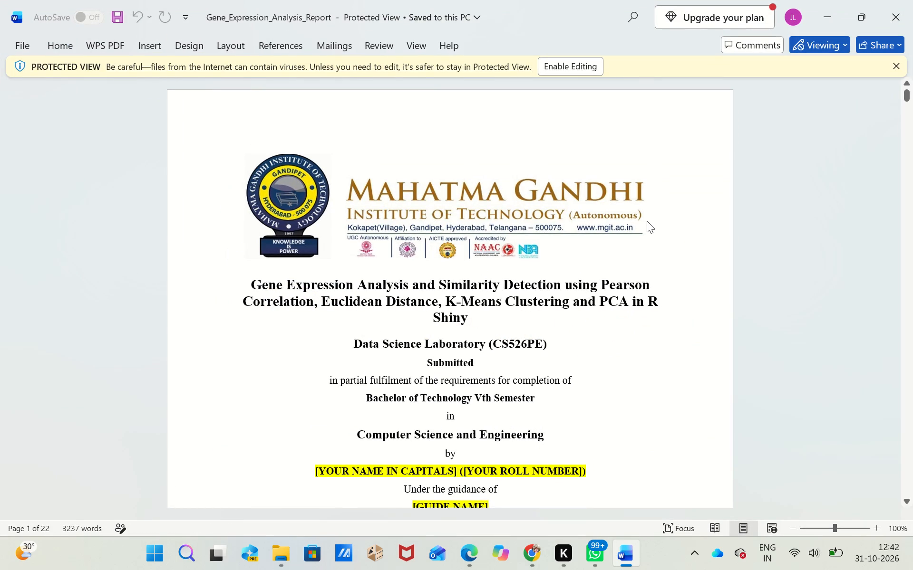
{"action": "left_click", "coordinate": [571, 71]}
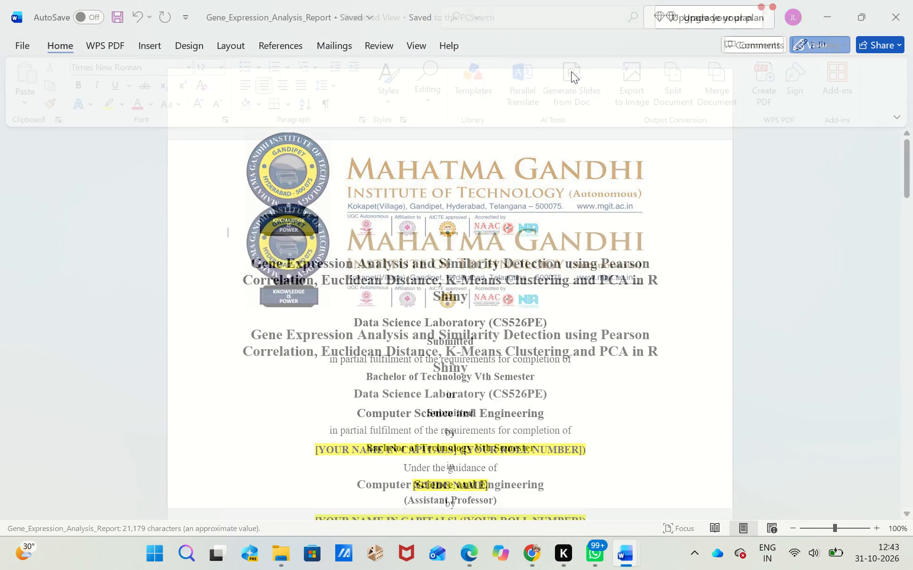
Delete the highlighted name and roll number placeholder below "by" on the report's cover page.
{"action": "scroll", "coordinate": [601, 222], "scroll_direction": "down", "scroll_amount": 3}
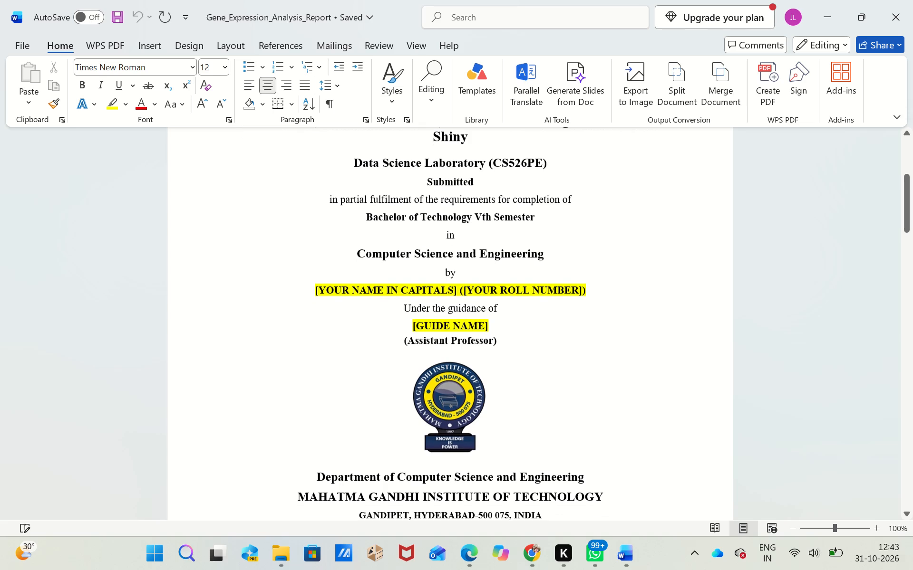
{"action": "left_click", "coordinate": [586, 290]}
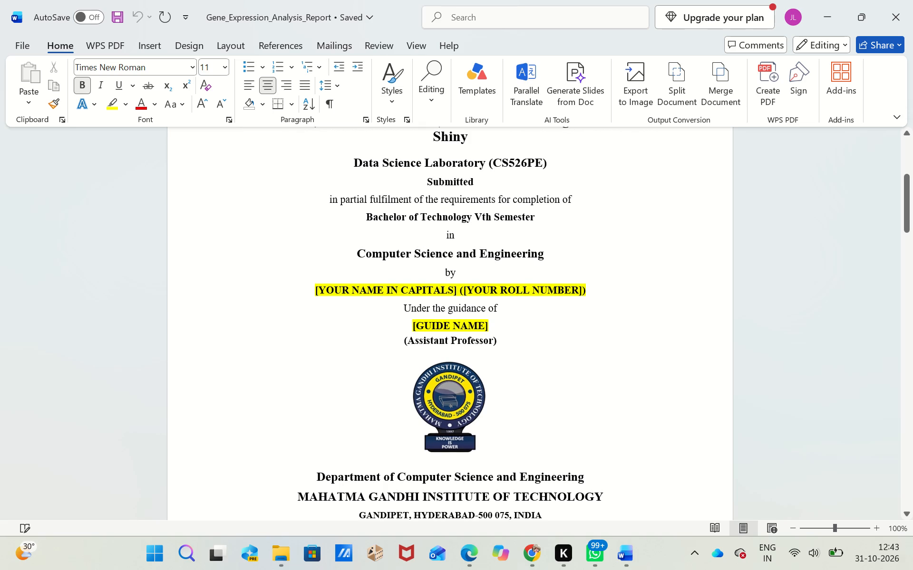
{"action": "key", "text": "BackSpace"}
{"action": "key", "text": "BackSpace"}
{"action": "key", "text": "BackSpace"}
{"action": "key", "text": "BackSpace"}
{"action": "key", "text": "BackSpace"}
{"action": "key", "text": "BackSpace"}
{"action": "key", "text": "BackSpace"}
{"action": "key", "text": "BackSpace"}
{"action": "key", "text": "BackSpace"}
{"action": "key", "text": "BackSpace"}
{"action": "key", "text": "BackSpace"}
{"action": "key", "text": "BackSpace"}
{"action": "key", "text": "BackSpace"}
{"action": "key", "text": "BackSpace"}
{"action": "key", "text": "BackSpace"}
{"action": "key", "text": "BackSpace"}
{"action": "key", "text": "BackSpace"}
{"action": "key", "text": "BackSpace"}
{"action": "key", "text": "BackSpace"}
{"action": "key", "text": "BackSpace"}
{"action": "key", "text": "BackSpace"}
{"action": "key", "text": "BackSpace"}
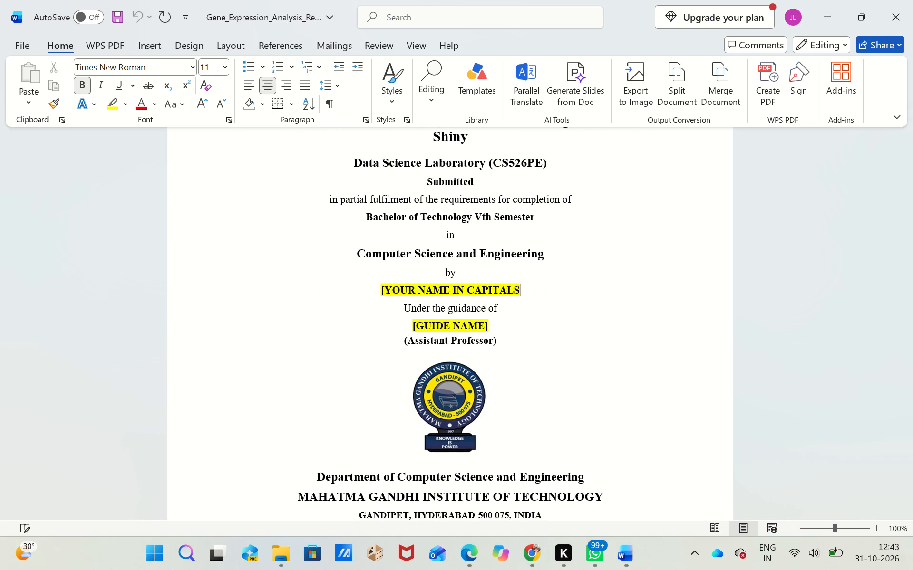
{"action": "key", "text": "BackSpace"}
{"action": "key", "text": "BackSpace"}
{"action": "key", "text": "BackSpace"}
{"action": "key", "text": "BackSpace"}
{"action": "key", "text": "BackSpace"}
{"action": "key", "text": "BackSpace"}
{"action": "key", "text": "BackSpace"}
{"action": "key", "text": "BackSpace"}
{"action": "key", "text": "BackSpace"}
{"action": "key", "text": "BackSpace"}
{"action": "key", "text": "BackSpace"}
{"action": "key", "text": "BackSpace"}
{"action": "key", "text": "BackSpace"}
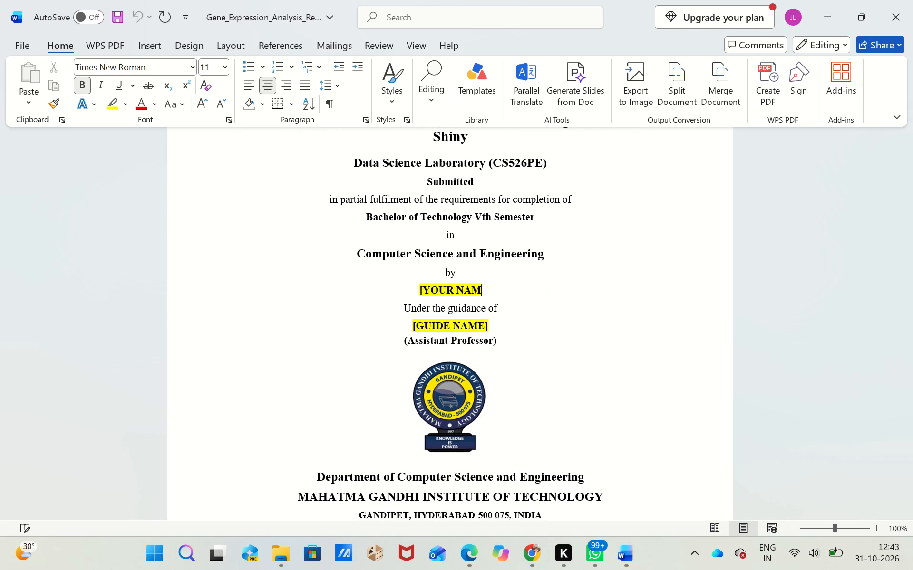
{"action": "key", "text": "BackSpace"}
{"action": "key", "text": "BackSpace"}
{"action": "key", "text": "BackSpace"}
{"action": "key", "text": "BackSpace"}
{"action": "key", "text": "BackSpace"}
{"action": "key", "text": "BackSpace"}
{"action": "key", "text": "BackSpace"}
{"action": "key", "text": "BackSpace"}
{"action": "key", "text": "BackSpace"}
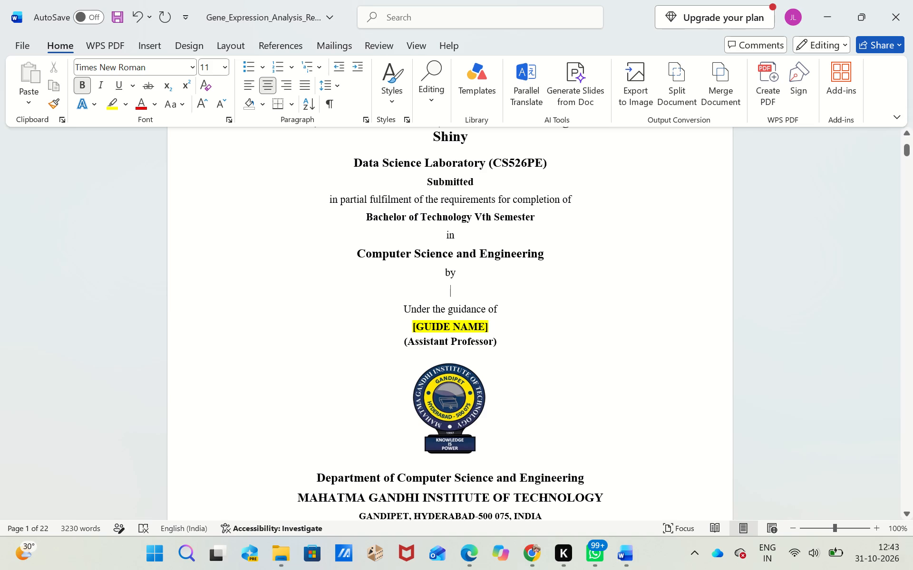
Open the vennela Word document from the Downloads folder and examine how its cover page is filled in.
{"action": "left_click", "coordinate": [280, 552]}
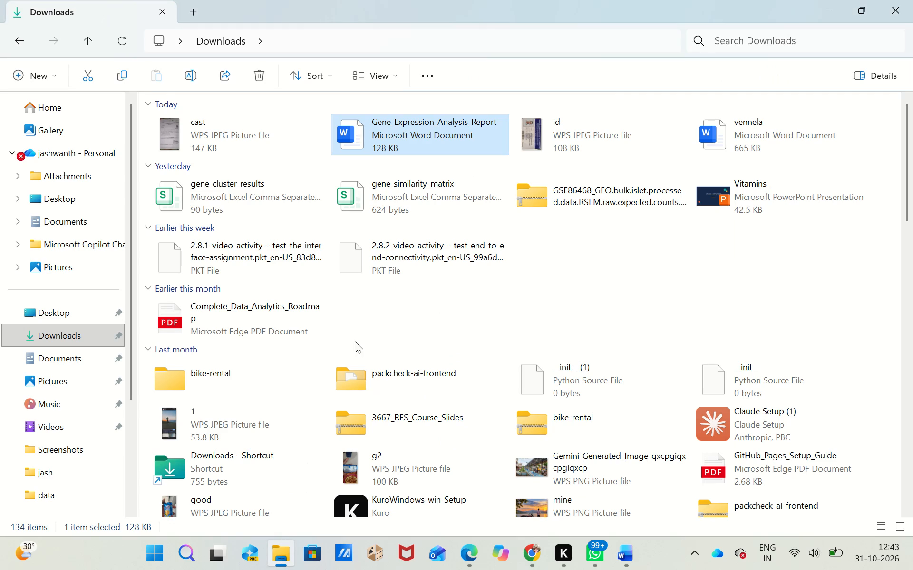
{"action": "double_click", "coordinate": [716, 123]}
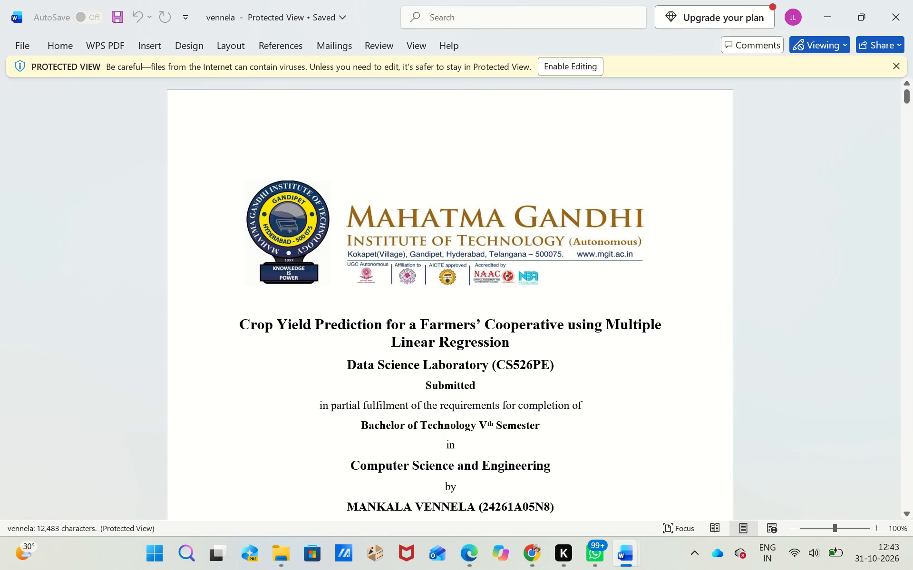
{"action": "scroll", "coordinate": [603, 400], "scroll_direction": "down", "scroll_amount": 2}
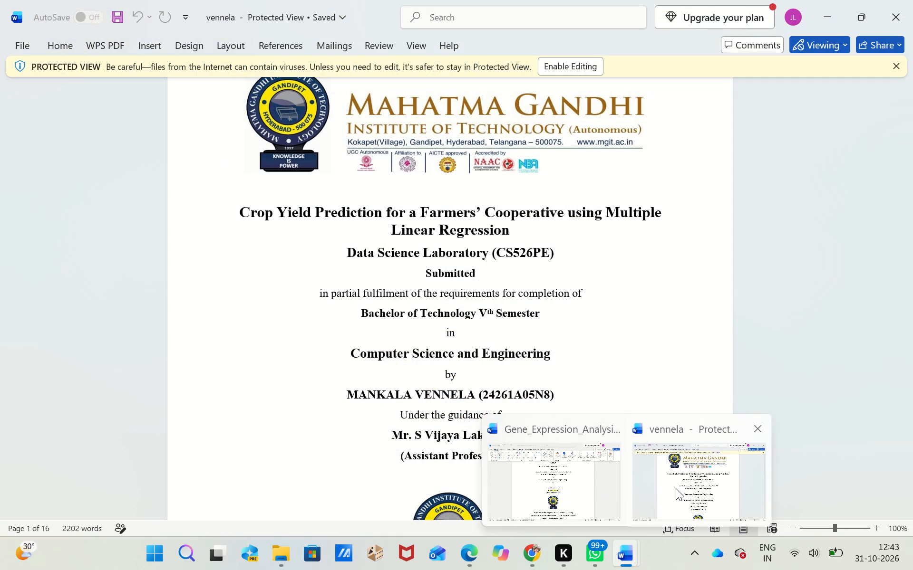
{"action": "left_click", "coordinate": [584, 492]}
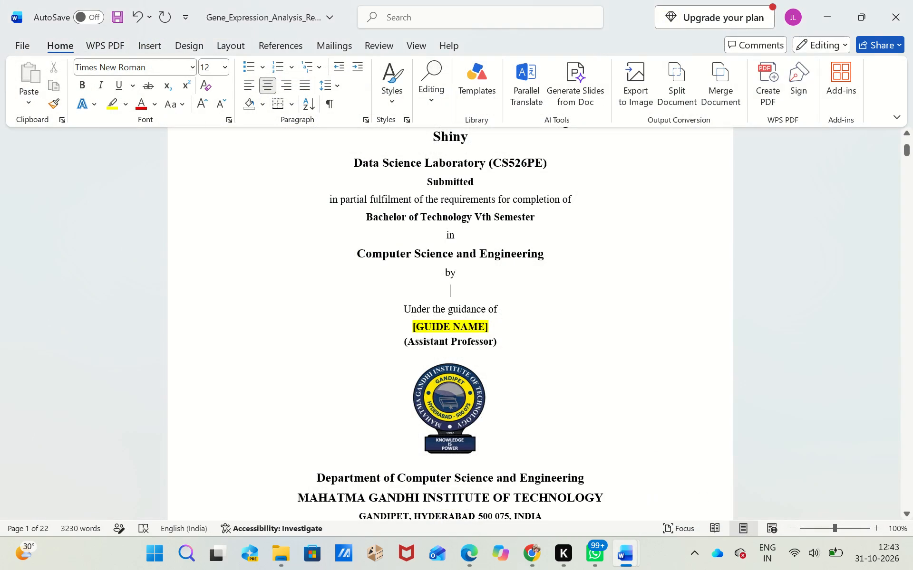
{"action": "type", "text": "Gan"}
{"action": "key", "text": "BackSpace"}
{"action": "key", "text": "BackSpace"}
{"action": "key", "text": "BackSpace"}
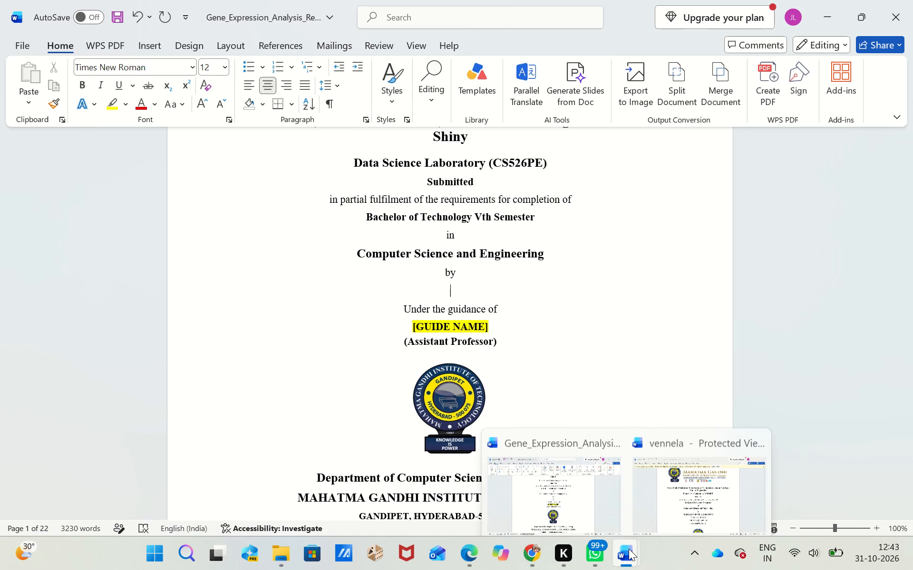
Check the author line on the vennela document's cover page again and return to the gene expression report.
{"action": "left_click", "coordinate": [674, 480]}
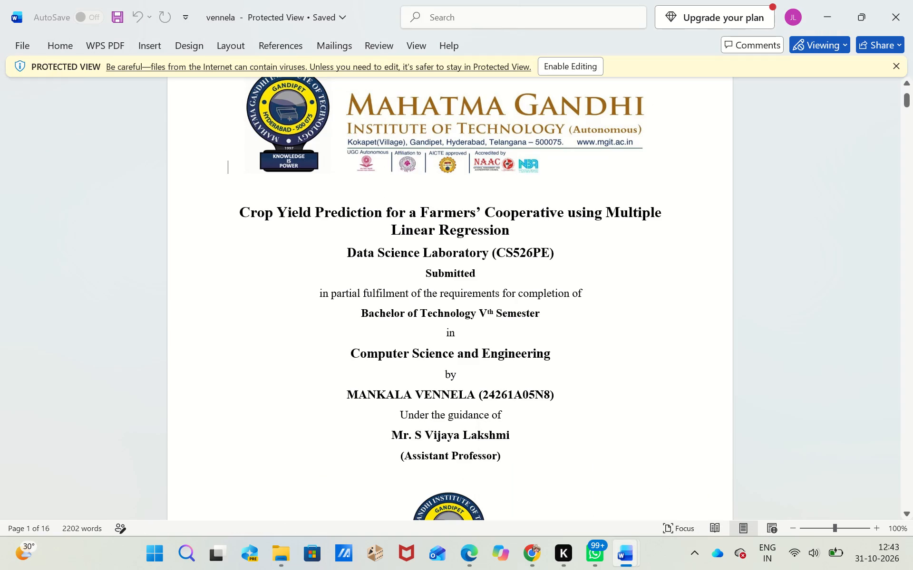
{"action": "left_click", "coordinate": [832, 16]}
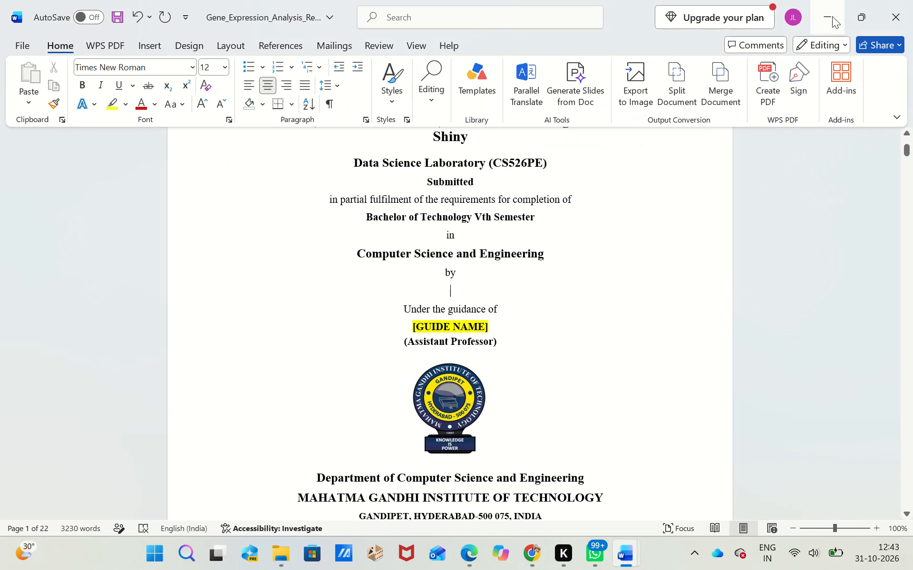
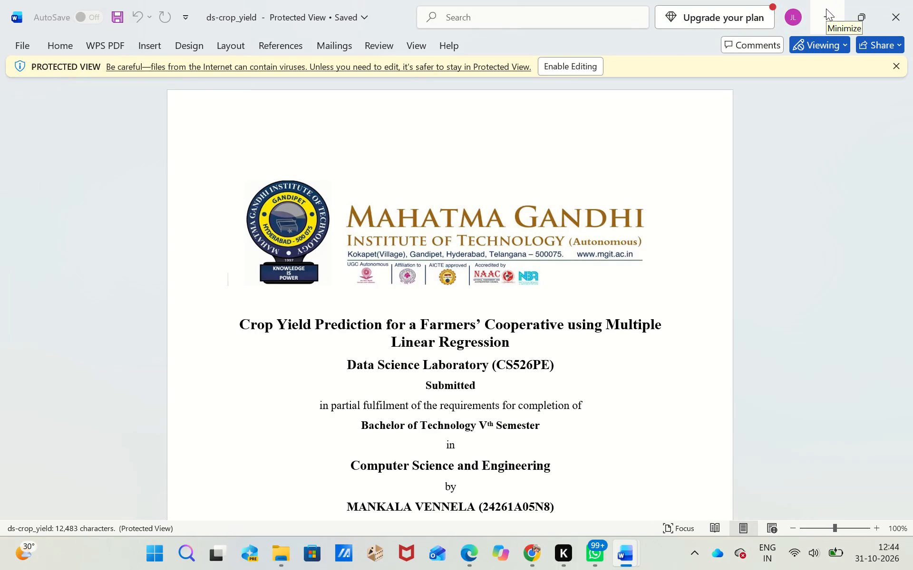
Enter the student's name in capitals, followed by the roll number in parentheses, below "by" on the gene expression report's cover page.
{"action": "left_click", "coordinate": [826, 9]}
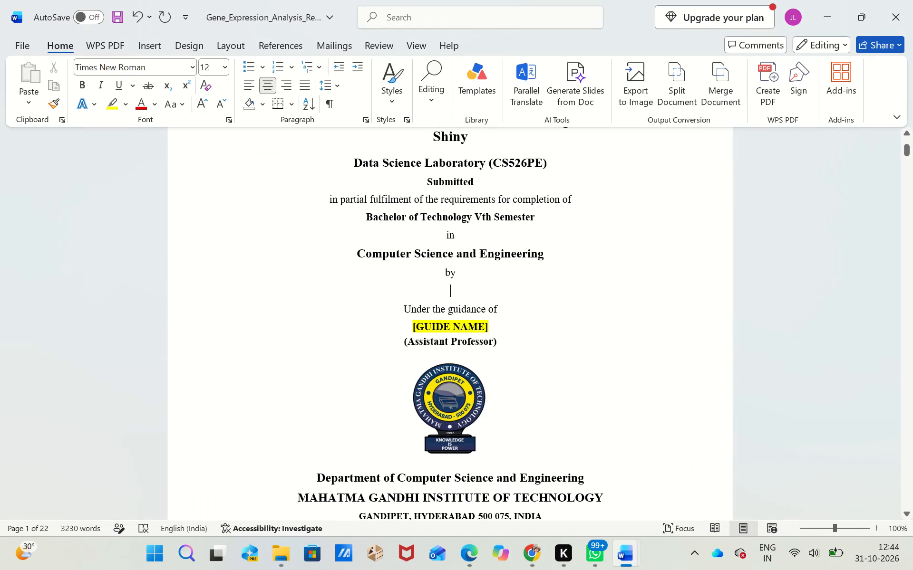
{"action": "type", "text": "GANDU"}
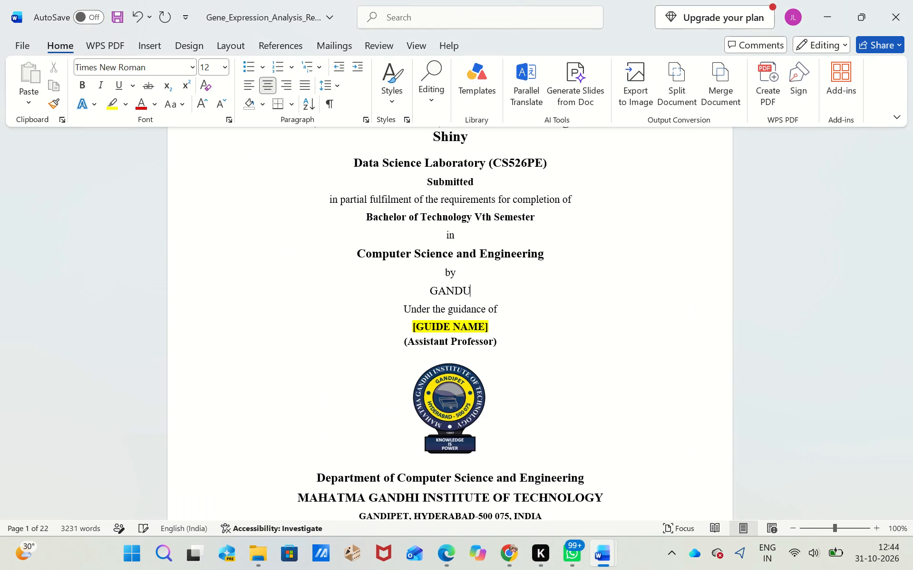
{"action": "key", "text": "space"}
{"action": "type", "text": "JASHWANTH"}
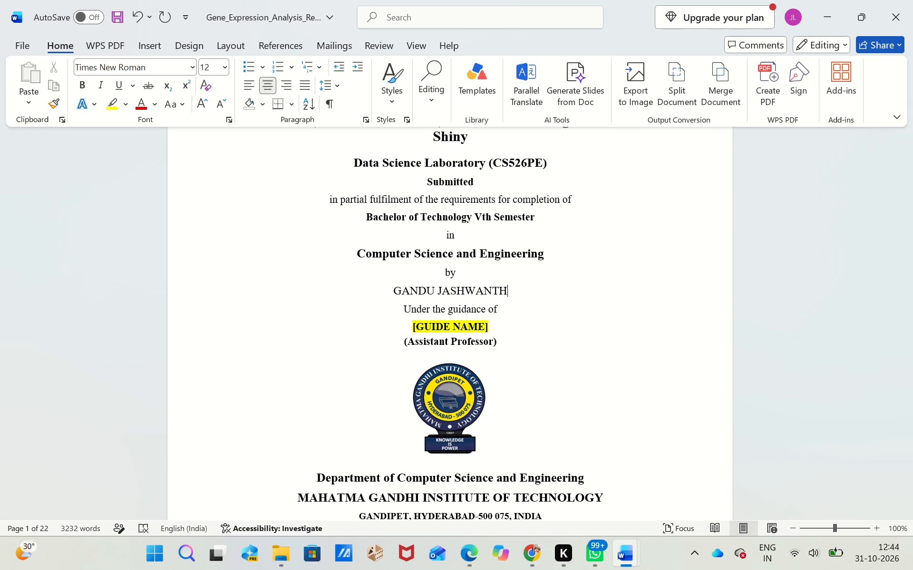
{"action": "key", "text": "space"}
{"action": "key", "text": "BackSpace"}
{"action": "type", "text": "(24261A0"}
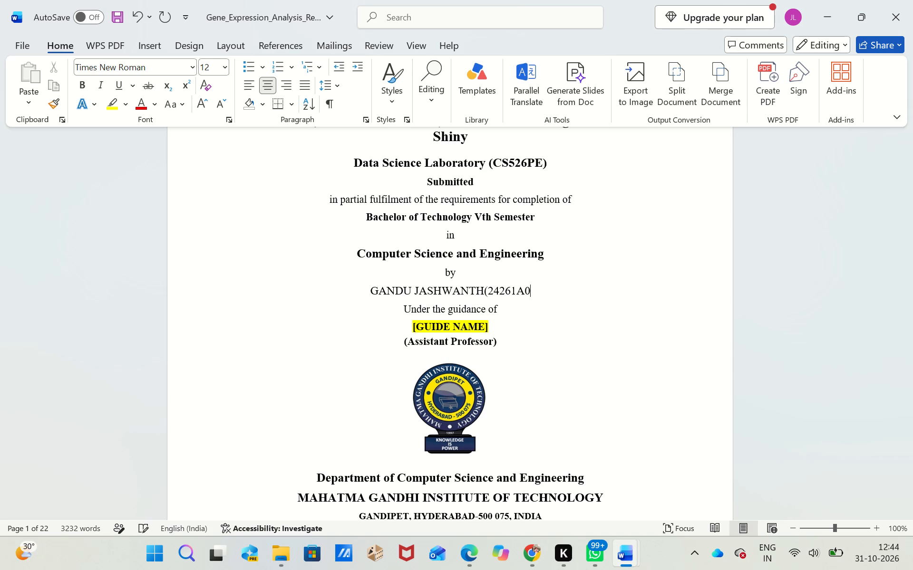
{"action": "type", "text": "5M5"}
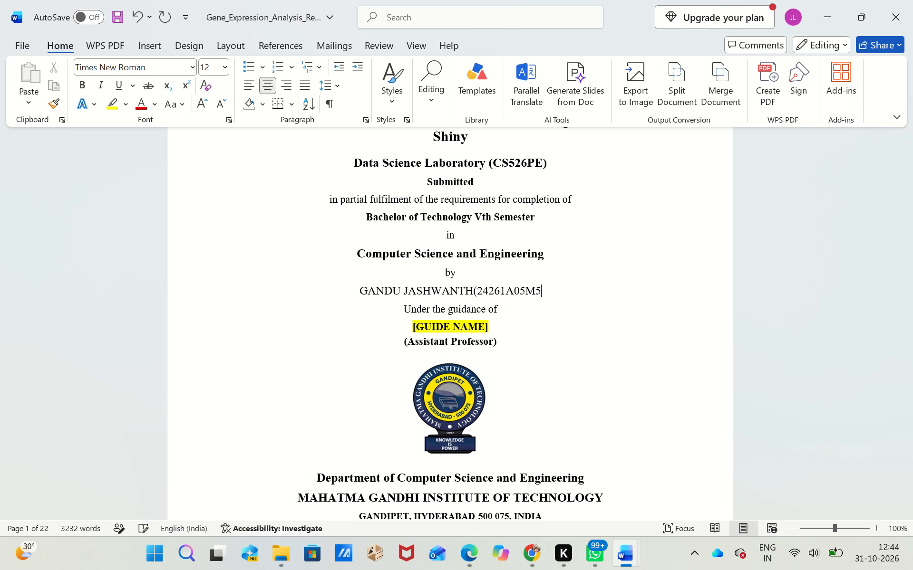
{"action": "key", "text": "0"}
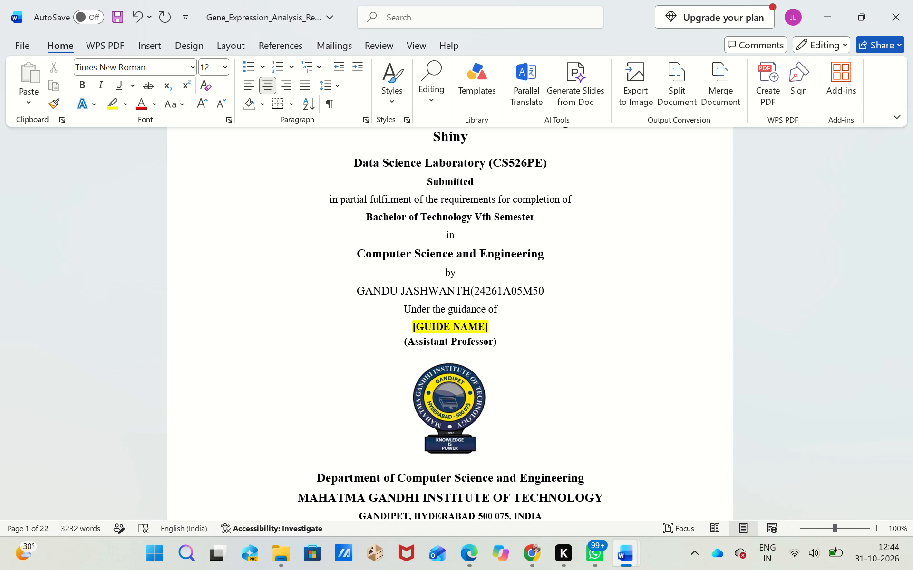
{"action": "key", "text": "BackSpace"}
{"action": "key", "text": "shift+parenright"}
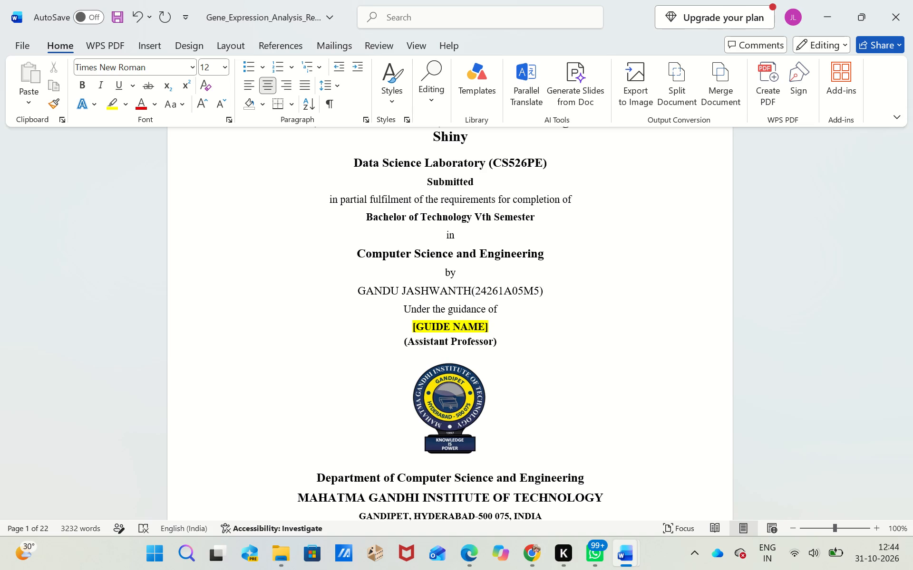
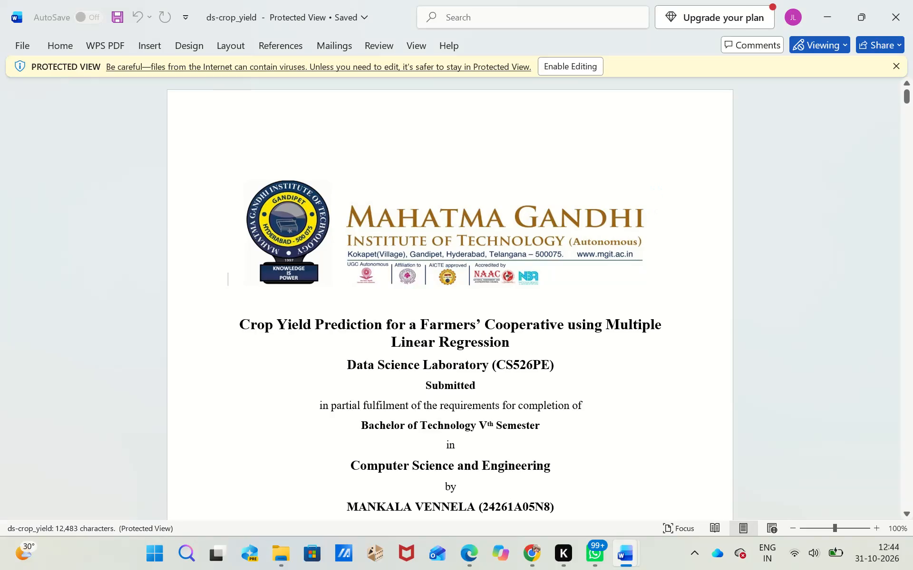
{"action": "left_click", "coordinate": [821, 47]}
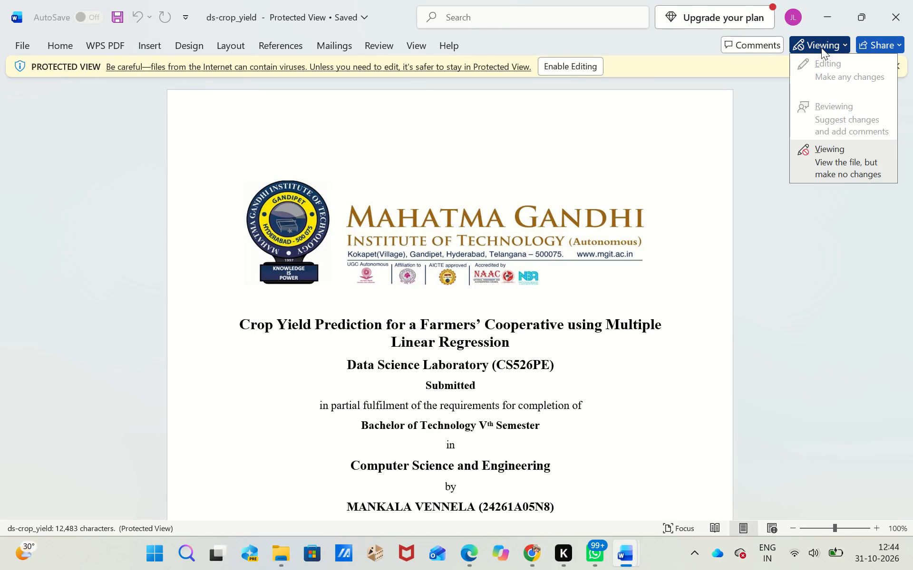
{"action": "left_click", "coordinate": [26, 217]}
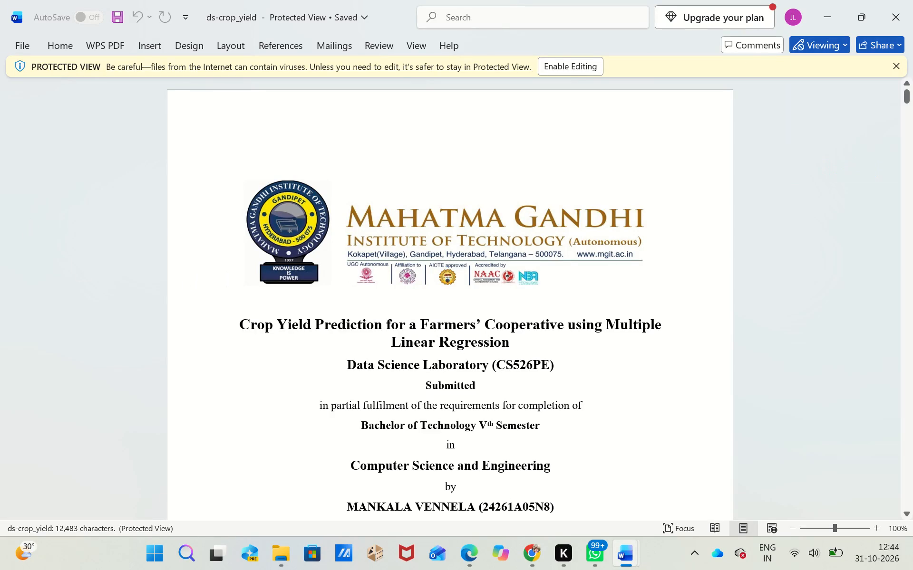
Put the ds-crop_yield document away and open the vennela document from Downloads with WPS Office, dismissing the default-software offer.
{"action": "left_click", "coordinate": [823, 18]}
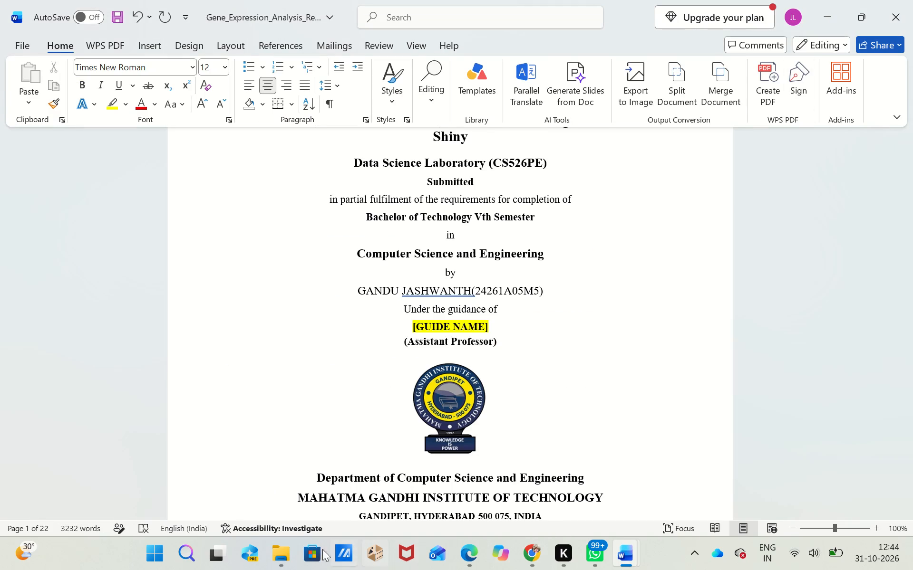
{"action": "left_click", "coordinate": [290, 552]}
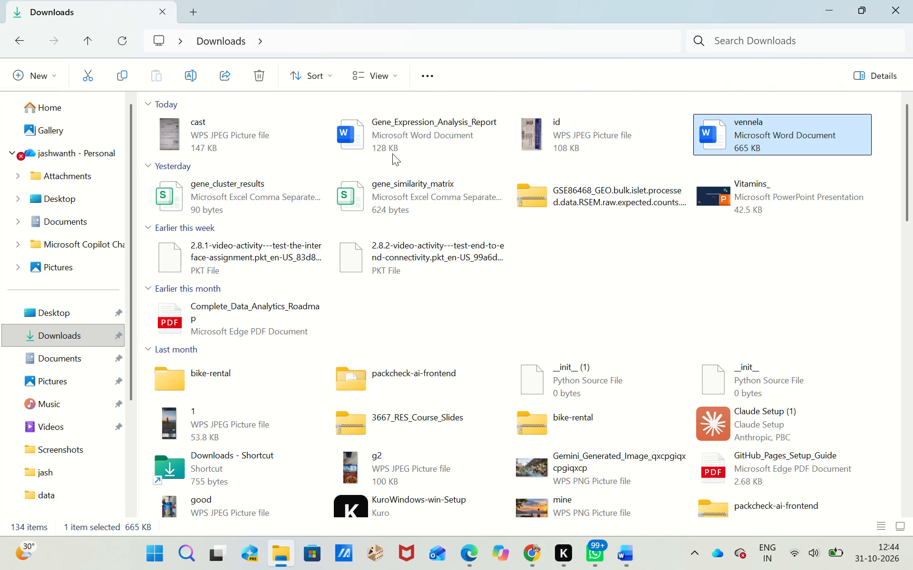
{"action": "right_click", "coordinate": [713, 136]}
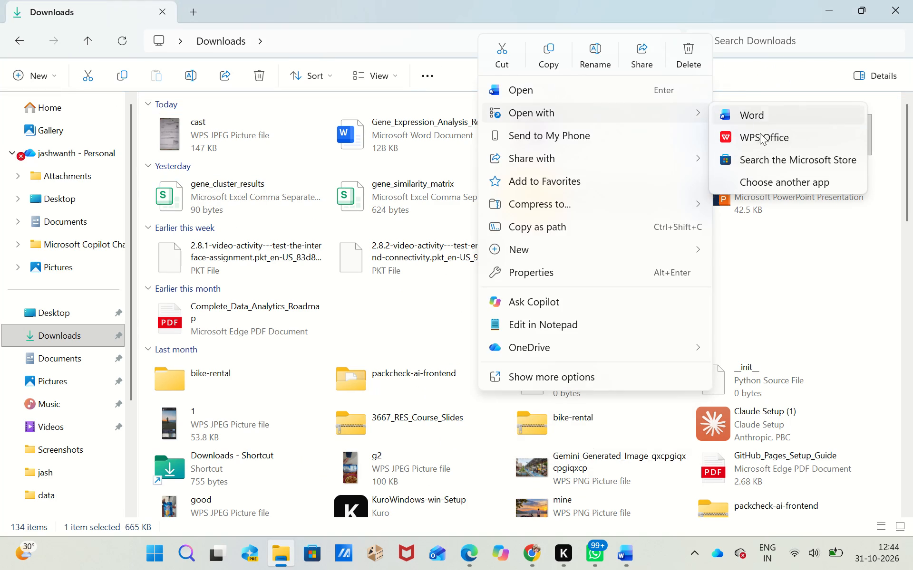
{"action": "left_click", "coordinate": [760, 138]}
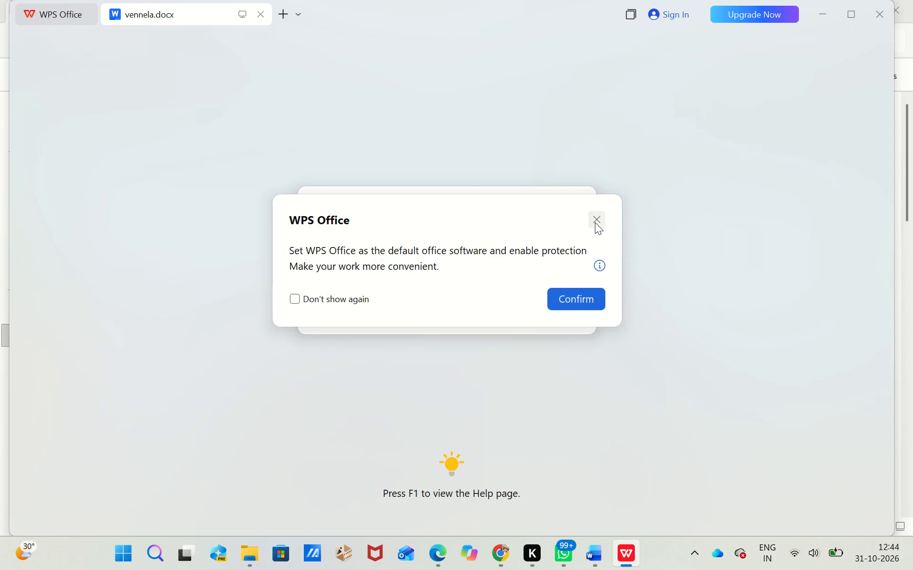
{"action": "left_click", "coordinate": [595, 220]}
{"action": "left_click", "coordinate": [515, 307]}
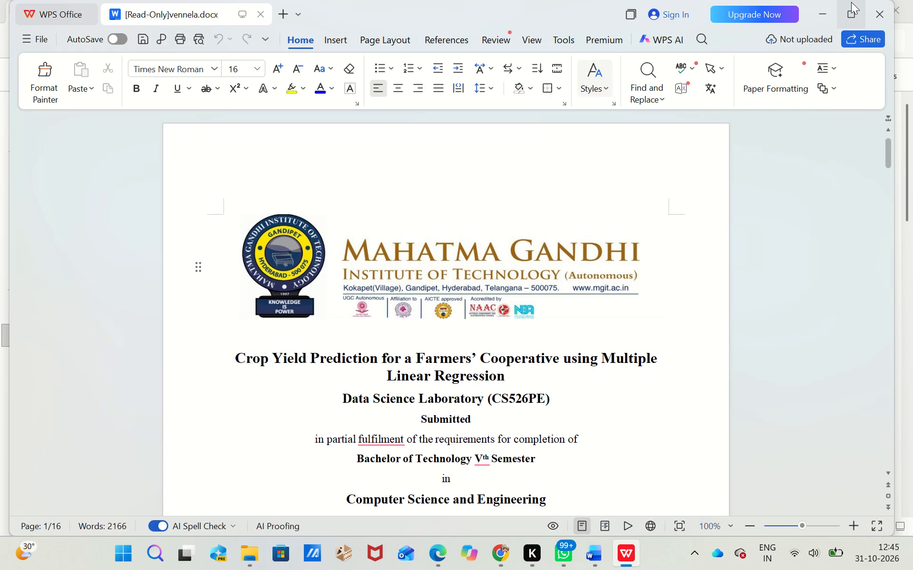
Arrange the Gene_Expression_Analysis_Report in Word and the vennela document in WPS Office side by side.
{"action": "left_click", "coordinate": [776, 93]}
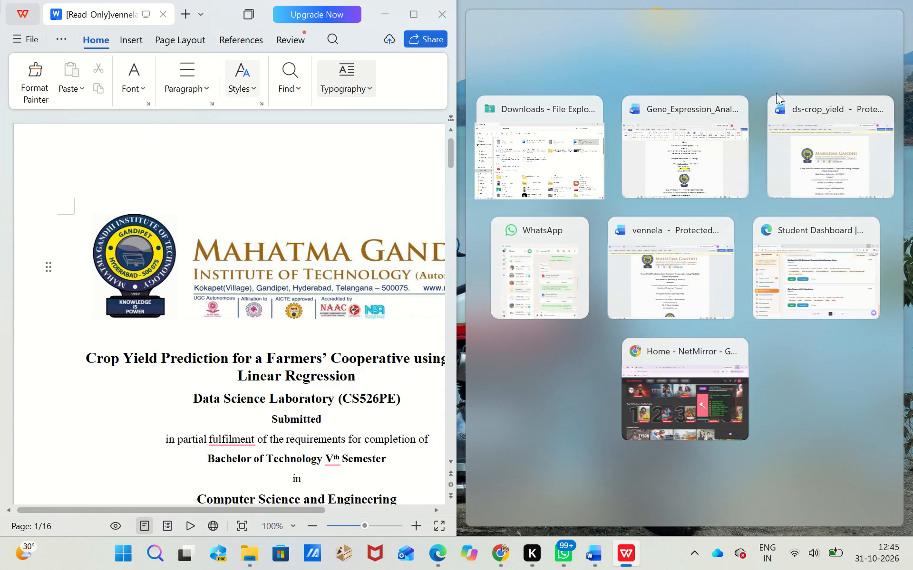
{"action": "left_click", "coordinate": [814, 169]}
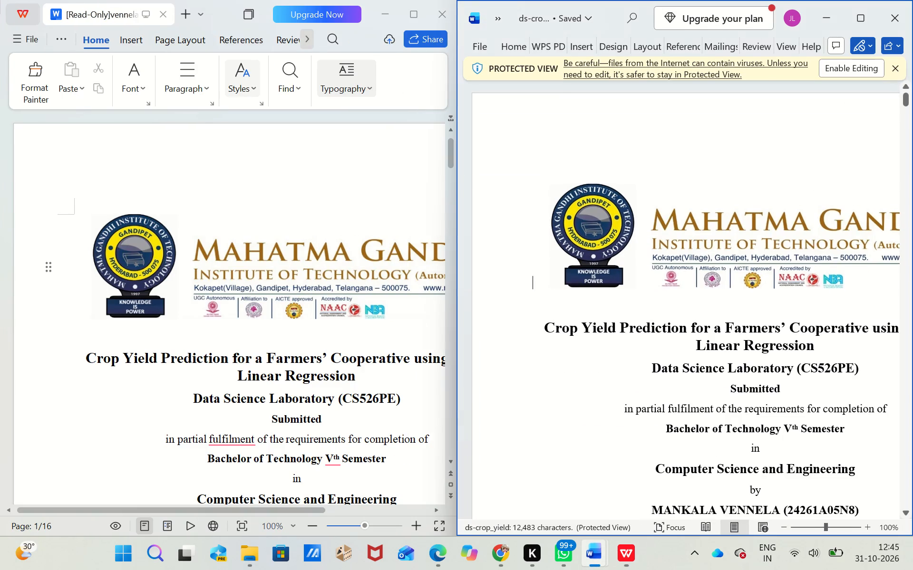
{"action": "scroll", "coordinate": [652, 350], "scroll_direction": "down", "scroll_amount": 1}
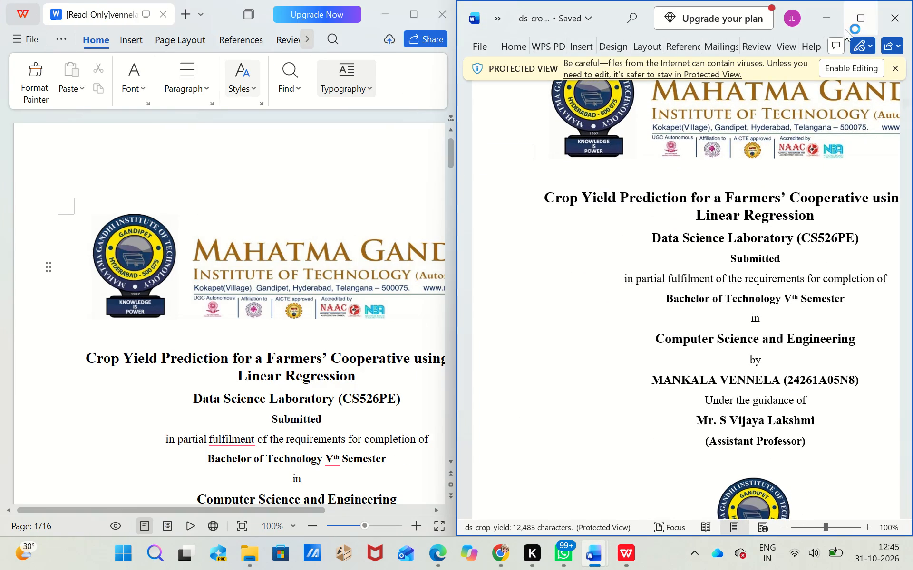
{"action": "left_click", "coordinate": [832, 26]}
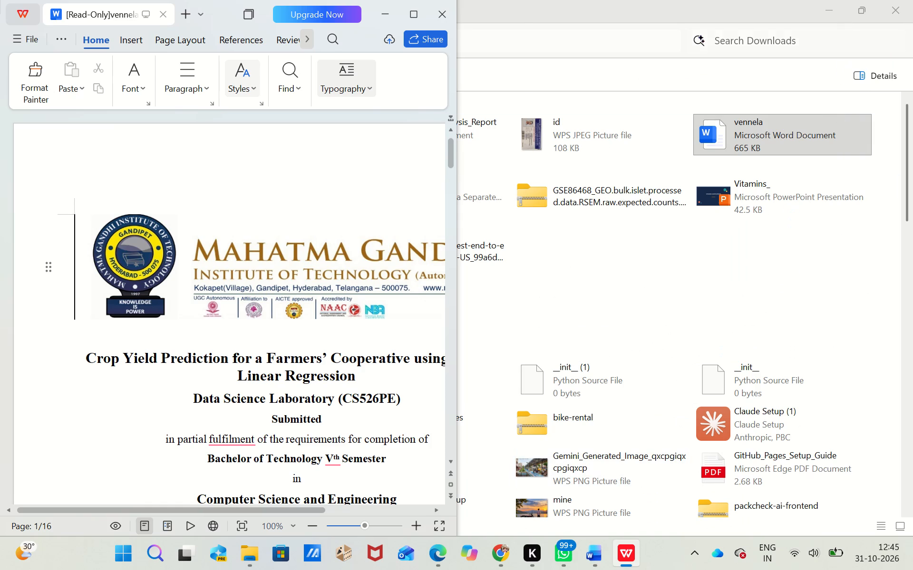
{"action": "left_click", "coordinate": [827, 11]}
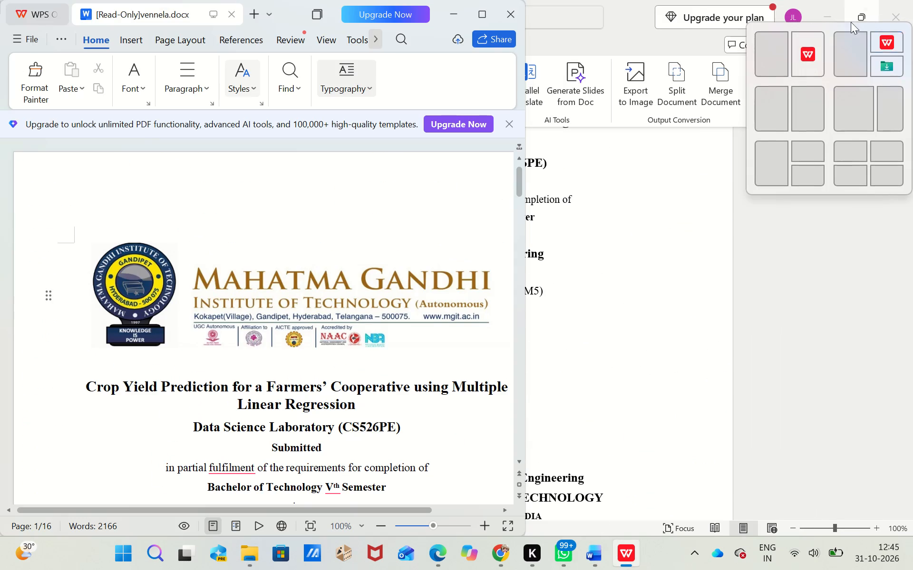
{"action": "left_click", "coordinate": [781, 64]}
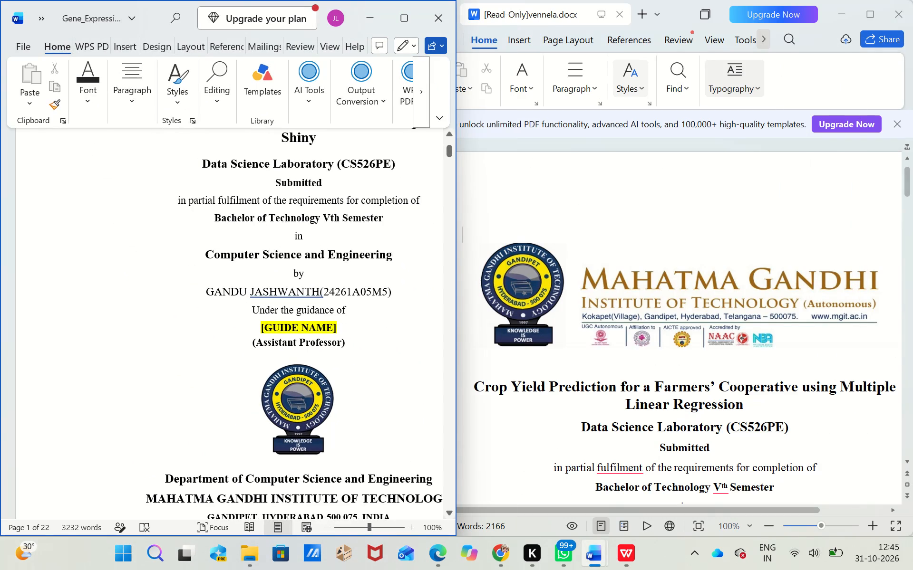
Make the student name and roll number line on the gene expression report's cover page bold, matching the vennela cover page.
{"action": "scroll", "coordinate": [602, 343], "scroll_direction": "down", "scroll_amount": 2}
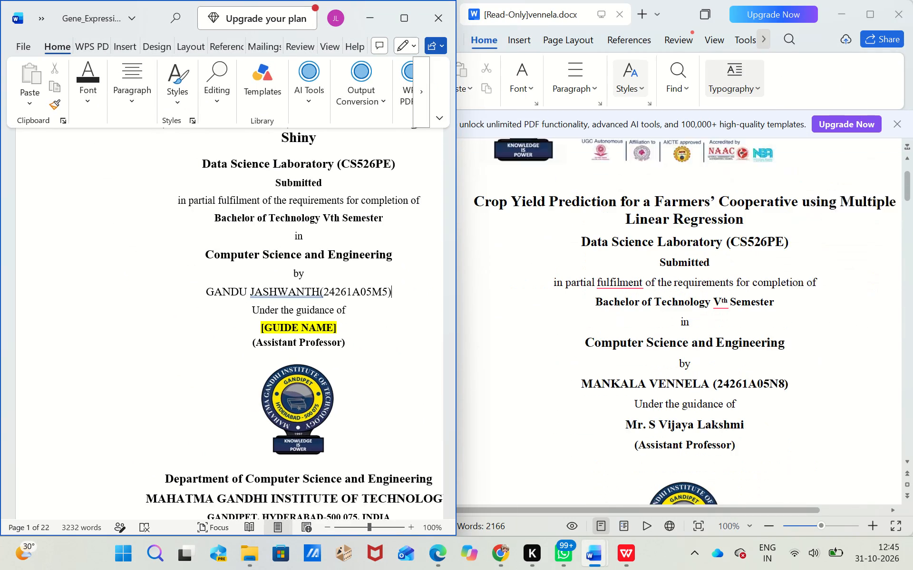
{"action": "scroll", "coordinate": [602, 343], "scroll_direction": "down", "scroll_amount": 2}
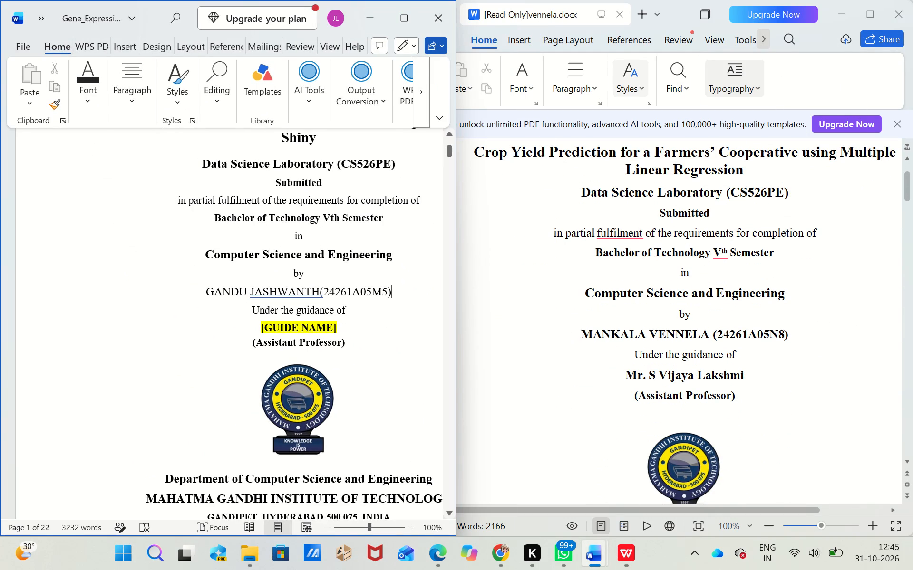
{"action": "left_click_drag", "start_coordinate": [406, 286], "coordinate": [308, 281]}
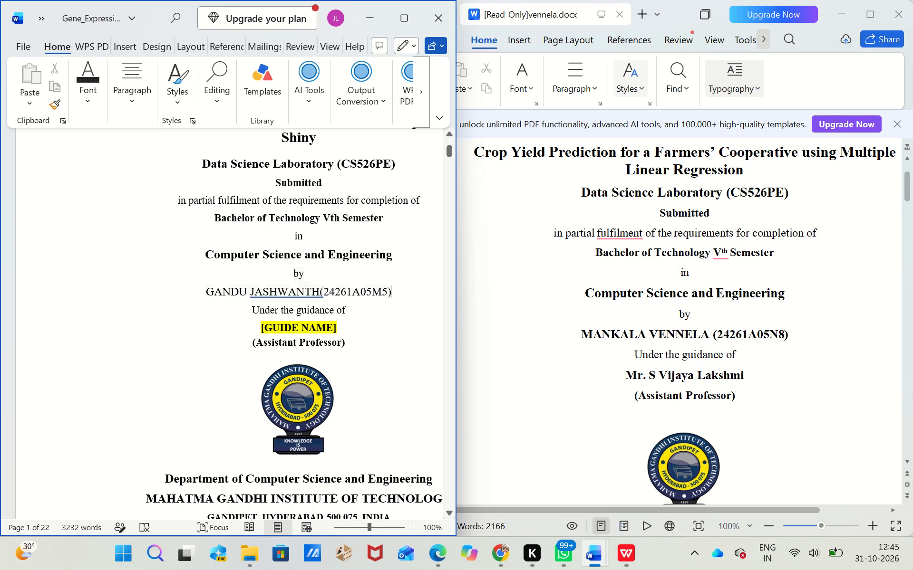
{"action": "left_click_drag", "start_coordinate": [308, 281], "coordinate": [210, 288]}
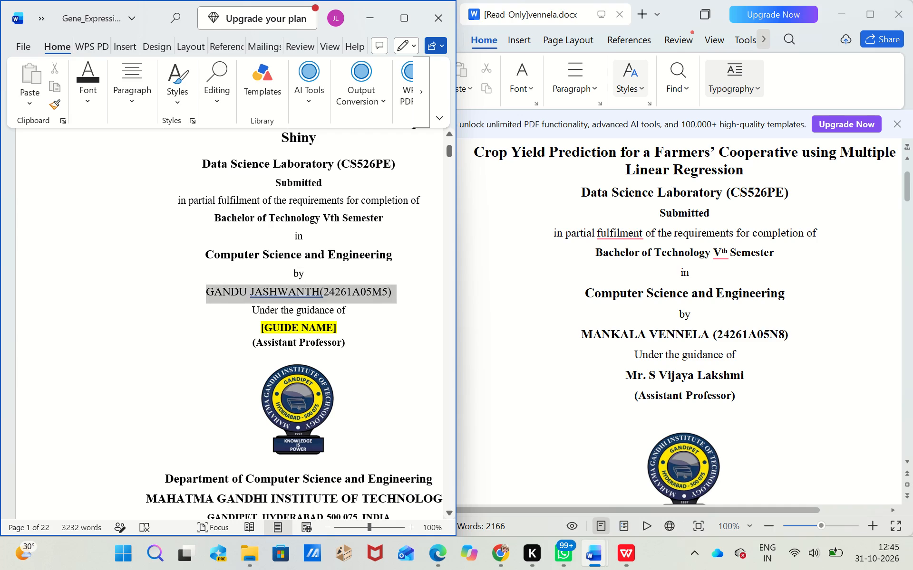
{"action": "left_click_drag", "start_coordinate": [210, 288], "coordinate": [208, 288]}
{"action": "key", "text": "ctrl+b"}
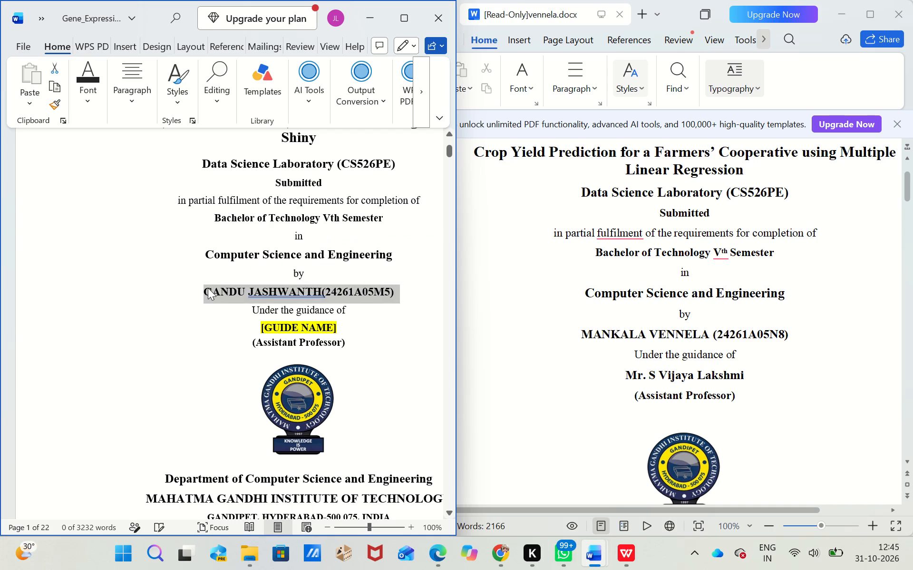
{"action": "left_click", "coordinate": [386, 343]}
Insert a space between the student's name and the opening parenthesis of the roll number.
{"action": "left_click", "coordinate": [321, 295]}
{"action": "key", "text": "space"}
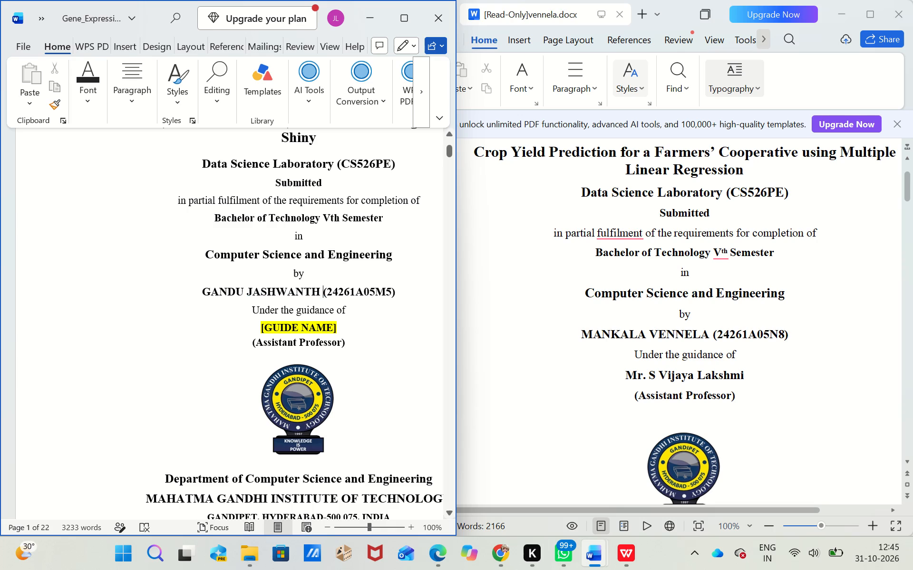
Delete the highlighted [GUIDE NAME] placeholder below "Under the guidance of" on the gene expression report's cover page.
{"action": "left_click", "coordinate": [345, 322]}
{"action": "key", "text": "BackSpace"}
{"action": "key", "text": "BackSpace"}
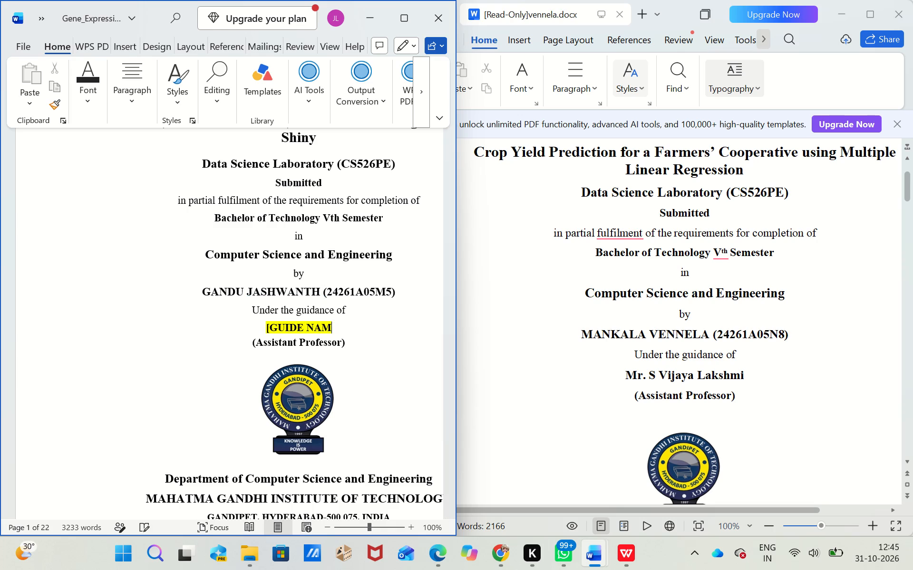
{"action": "key", "text": "BackSpace"}
{"action": "key", "text": "BackSpace"}
{"action": "key", "text": "BackSpace"}
{"action": "key", "text": "BackSpace"}
{"action": "key", "text": "BackSpace"}
{"action": "key", "text": "BackSpace"}
{"action": "key", "text": "BackSpace"}
{"action": "key", "text": "BackSpace"}
{"action": "key", "text": "BackSpace"}
{"action": "key", "text": "BackSpace"}
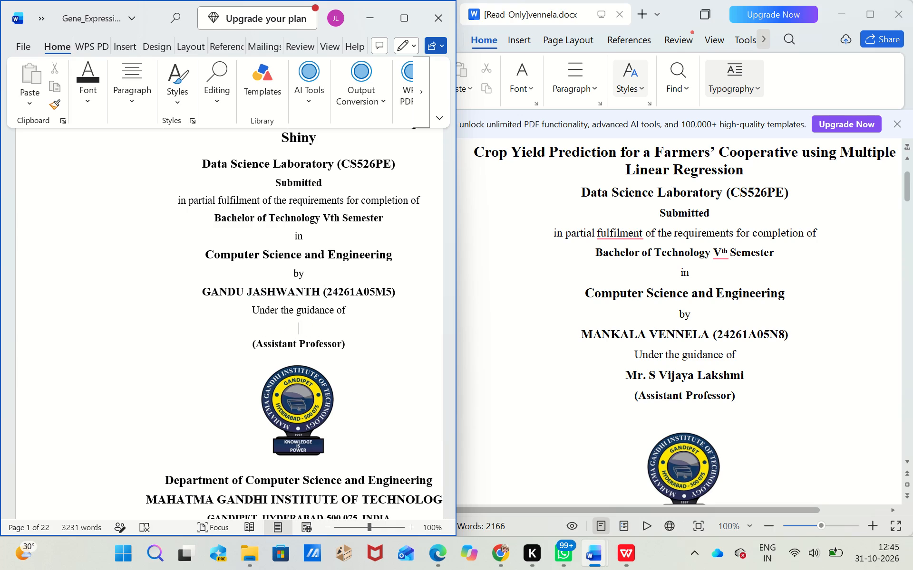
Copy the guide's name from the vennela cover page into the empty line above "(Assistant Professor)" in the report, removing the extra blank line.
{"action": "left_click_drag", "start_coordinate": [748, 372], "coordinate": [614, 368]}
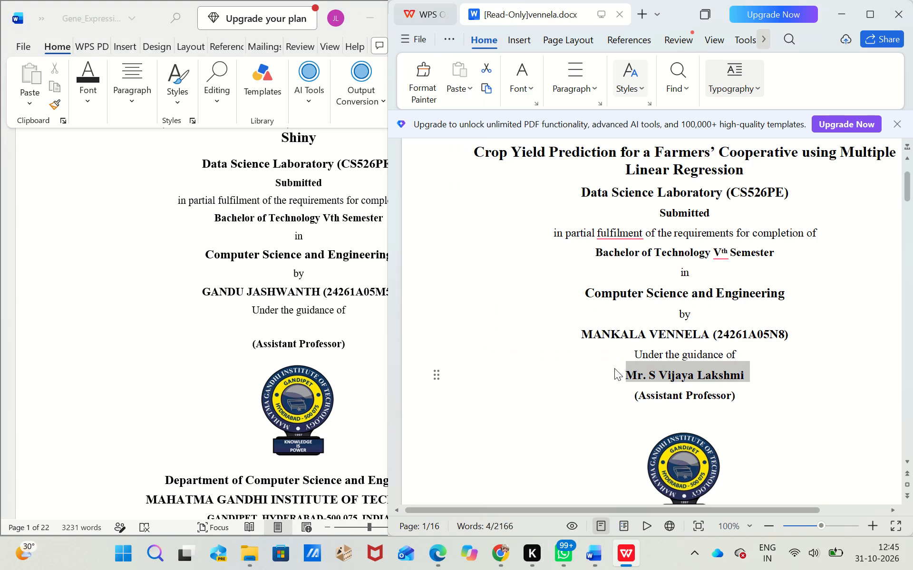
{"action": "key", "text": "ctrl+v"}
{"action": "left_click", "coordinate": [289, 317]}
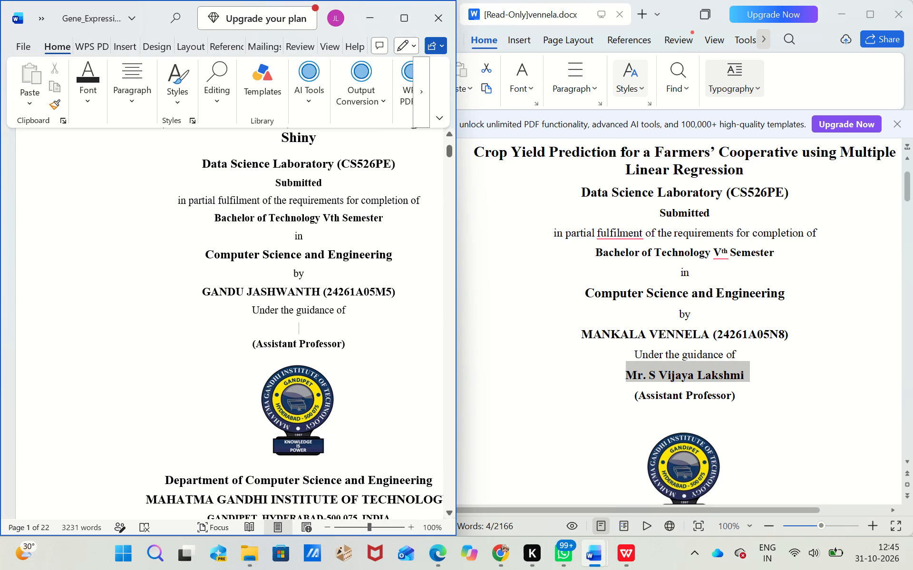
{"action": "key", "text": "ctrl+v"}
{"action": "key", "text": "ctrl+v"}
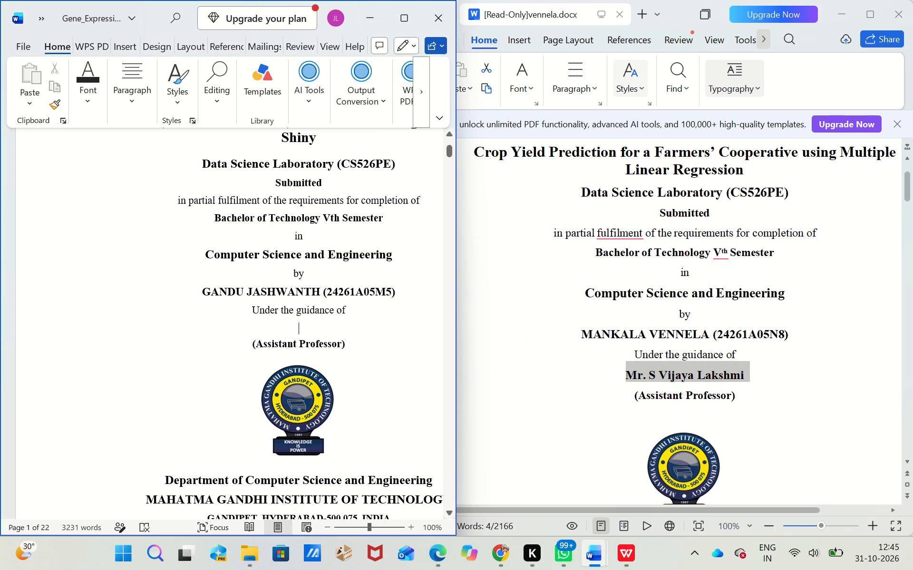
{"action": "left_click", "coordinate": [282, 323]}
{"action": "left_click", "coordinate": [645, 372]}
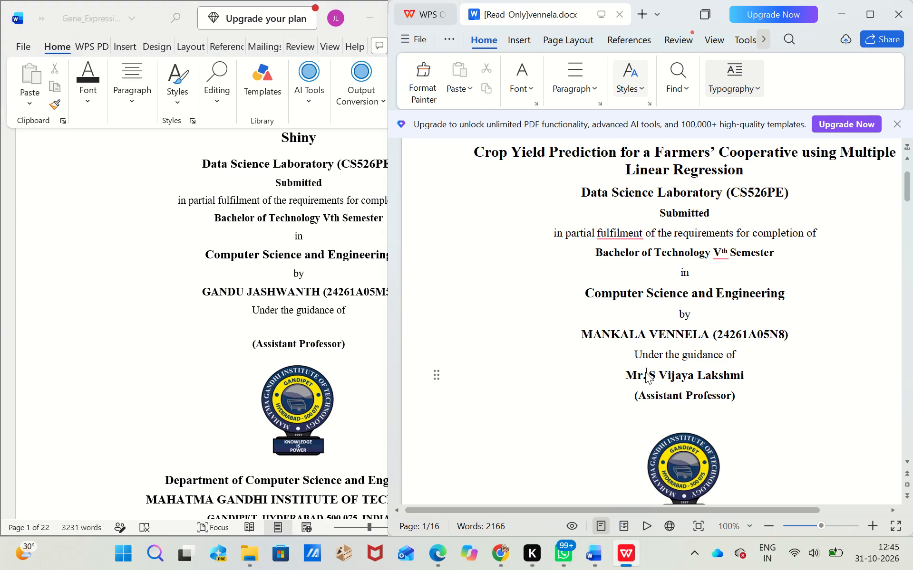
{"action": "left_click_drag", "start_coordinate": [645, 372], "coordinate": [625, 371]}
{"action": "left_click_drag", "start_coordinate": [758, 376], "coordinate": [583, 380]}
{"action": "key", "text": "ctrl+c"}
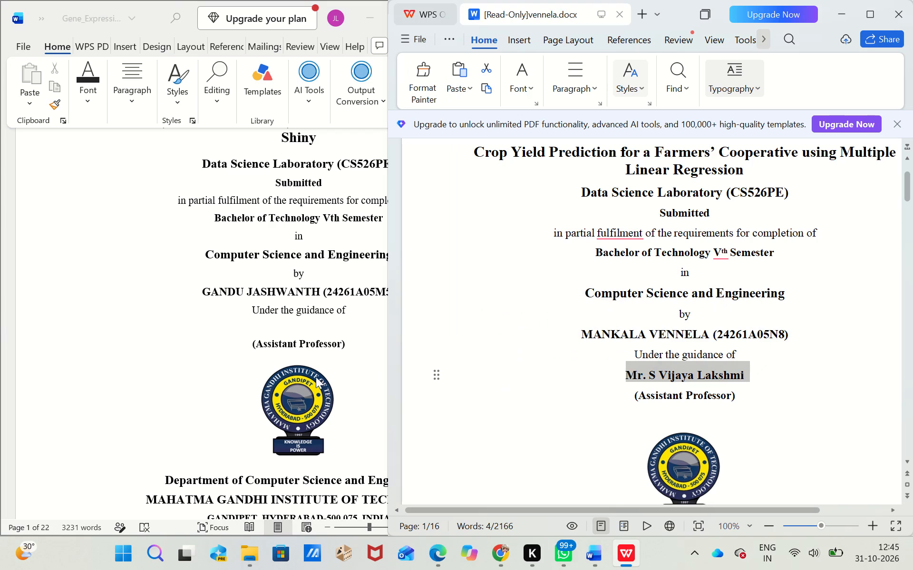
{"action": "left_click", "coordinate": [250, 323]}
{"action": "key", "text": "ctrl+v"}
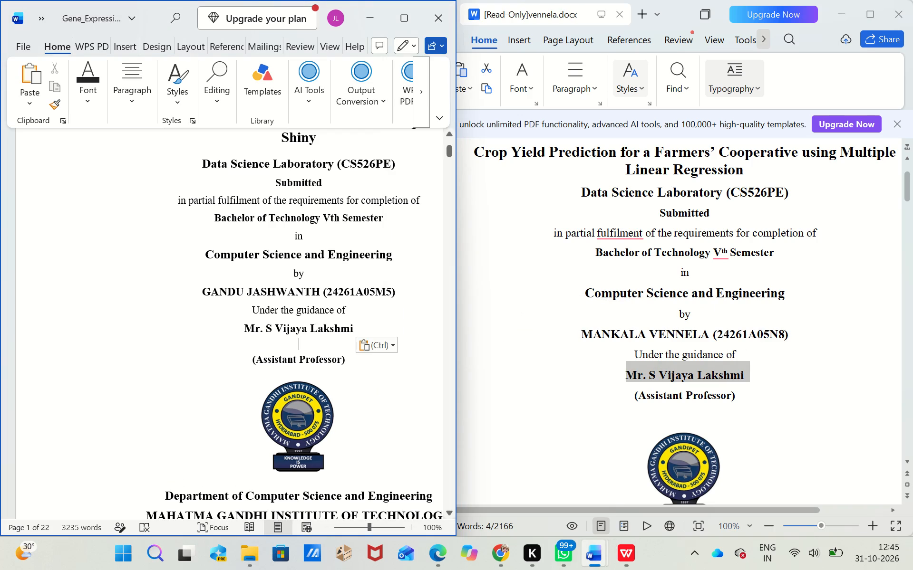
{"action": "key", "text": "BackSpace"}
{"action": "key", "text": "BackSpace"}
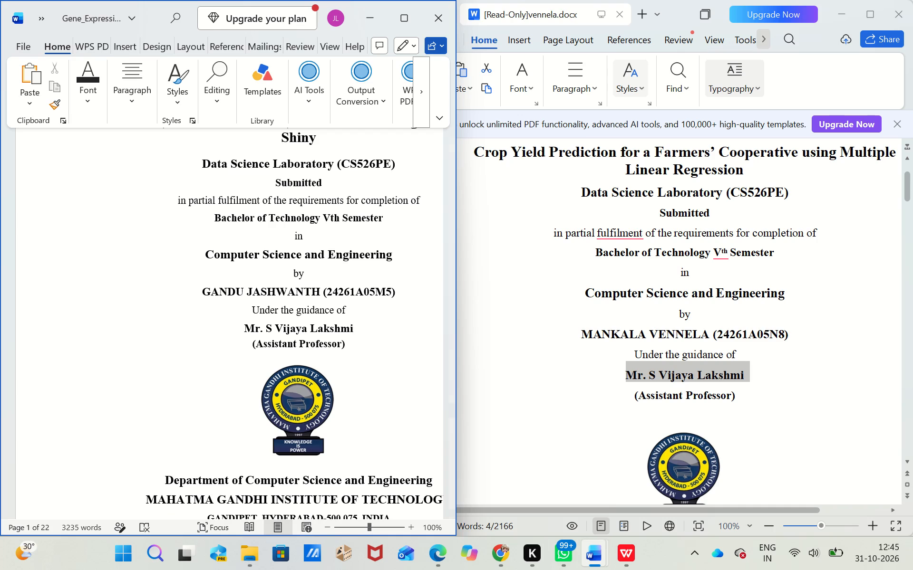
Compare the bottom of the cover page and the Table of Contents in the gene expression and vennela reports.
{"action": "scroll", "coordinate": [380, 376], "scroll_direction": "down", "scroll_amount": 4}
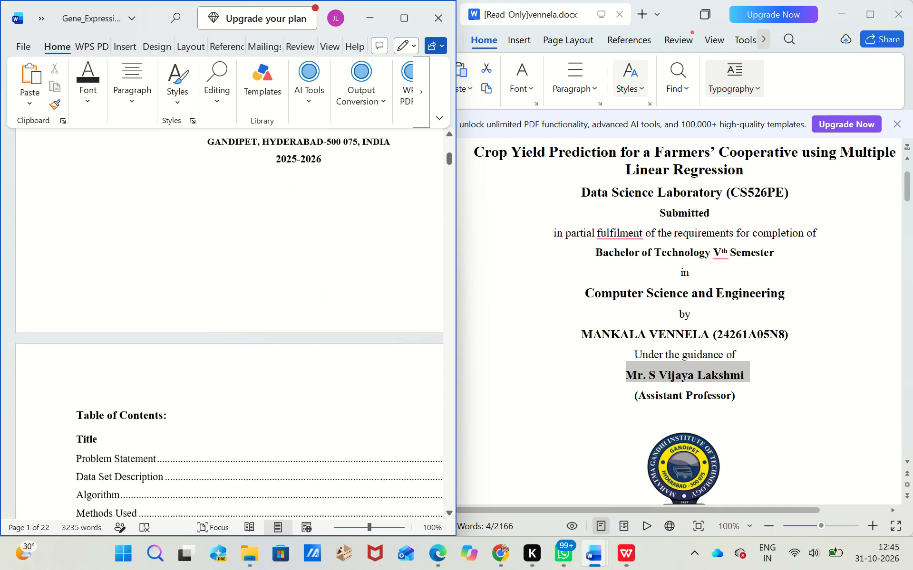
{"action": "scroll", "coordinate": [380, 376], "scroll_direction": "up", "scroll_amount": 1}
{"action": "scroll", "coordinate": [589, 403], "scroll_direction": "down", "scroll_amount": 5}
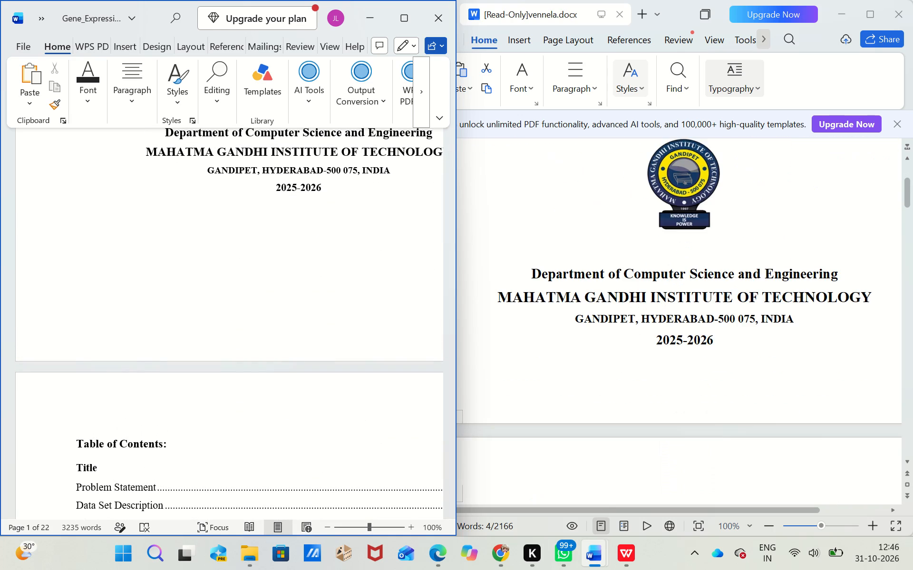
{"action": "scroll", "coordinate": [589, 403], "scroll_direction": "down", "scroll_amount": 2}
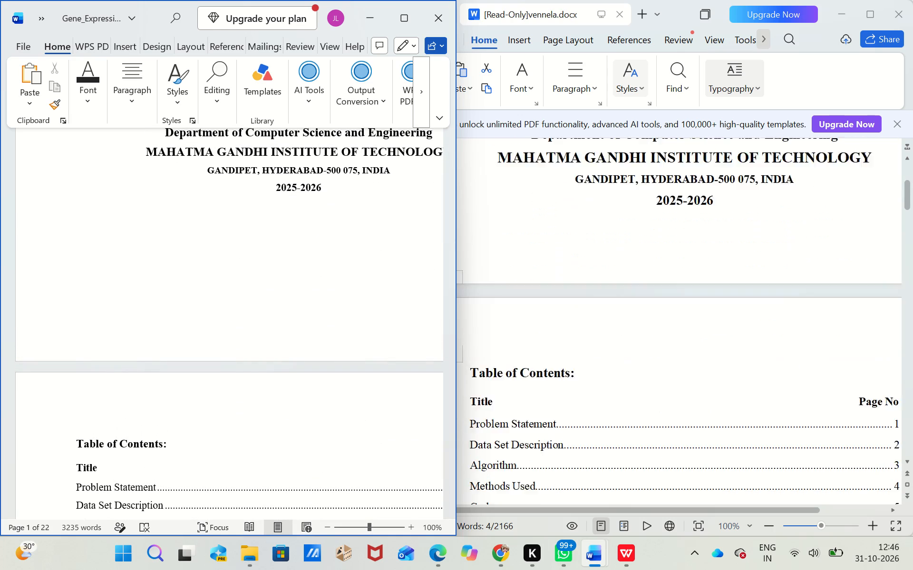
{"action": "scroll", "coordinate": [589, 403], "scroll_direction": "down", "scroll_amount": 1}
{"action": "scroll", "coordinate": [303, 426], "scroll_direction": "down", "scroll_amount": 1}
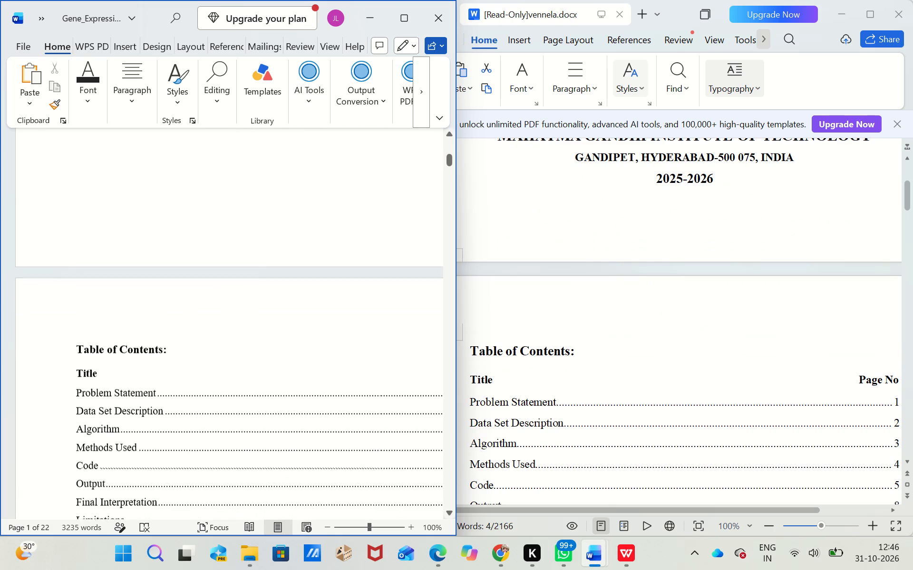
{"action": "scroll", "coordinate": [303, 426], "scroll_direction": "down", "scroll_amount": 1}
{"action": "scroll", "coordinate": [622, 394], "scroll_direction": "down", "scroll_amount": 3}
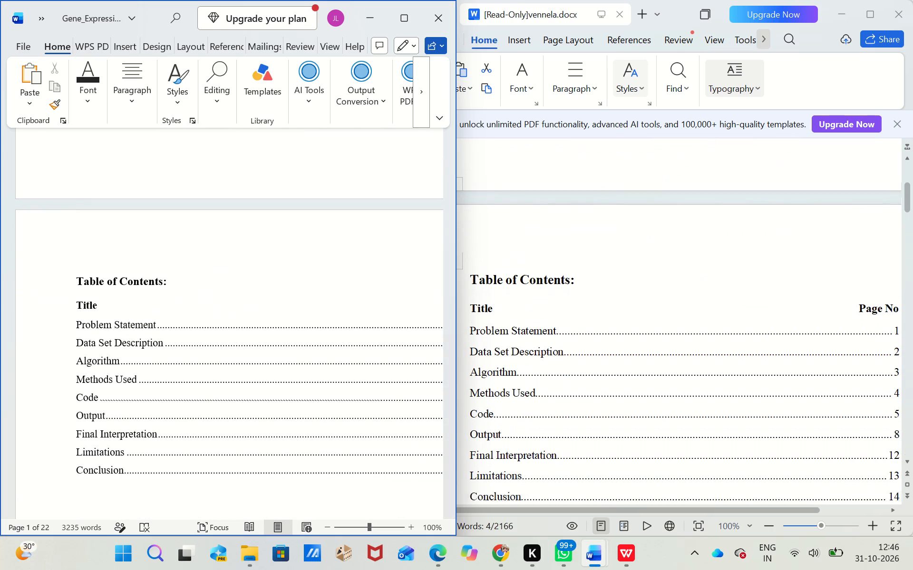
{"action": "scroll", "coordinate": [622, 394], "scroll_direction": "down", "scroll_amount": 2}
{"action": "scroll", "coordinate": [342, 439], "scroll_direction": "down", "scroll_amount": 3}
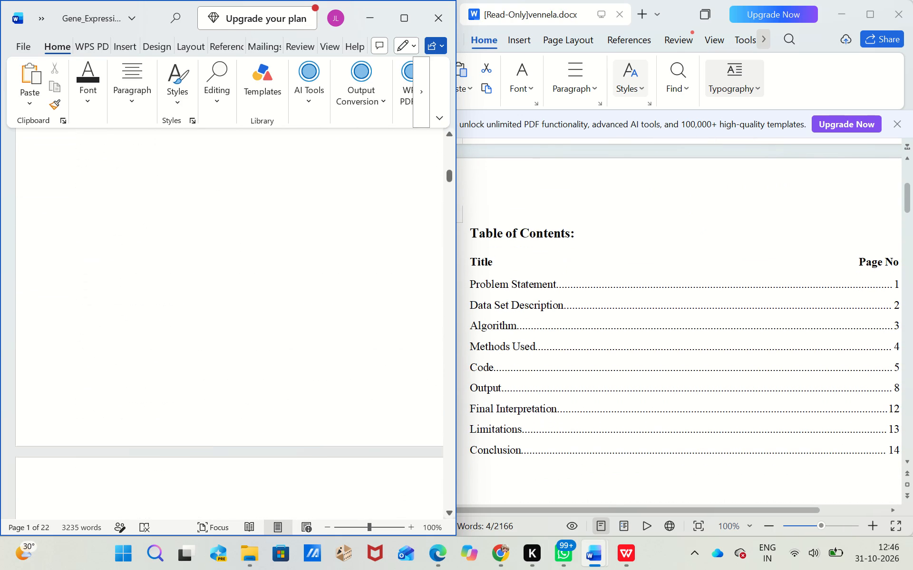
Review the Problem Statement section of the gene expression report against the same section in the vennela report.
{"action": "scroll", "coordinate": [342, 439], "scroll_direction": "down", "scroll_amount": 2}
{"action": "scroll", "coordinate": [616, 433], "scroll_direction": "down", "scroll_amount": 3}
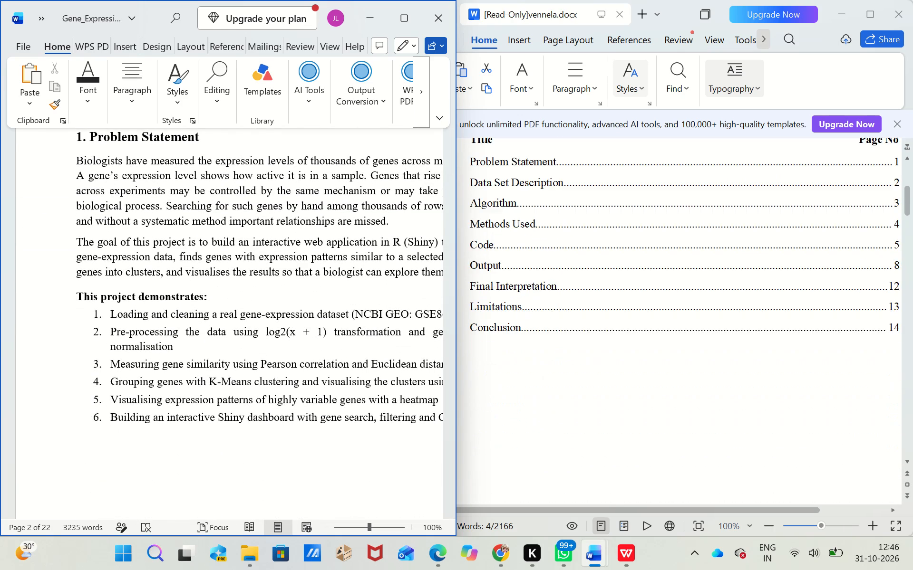
{"action": "scroll", "coordinate": [616, 433], "scroll_direction": "down", "scroll_amount": 6}
{"action": "scroll", "coordinate": [616, 433], "scroll_direction": "up", "scroll_amount": 2}
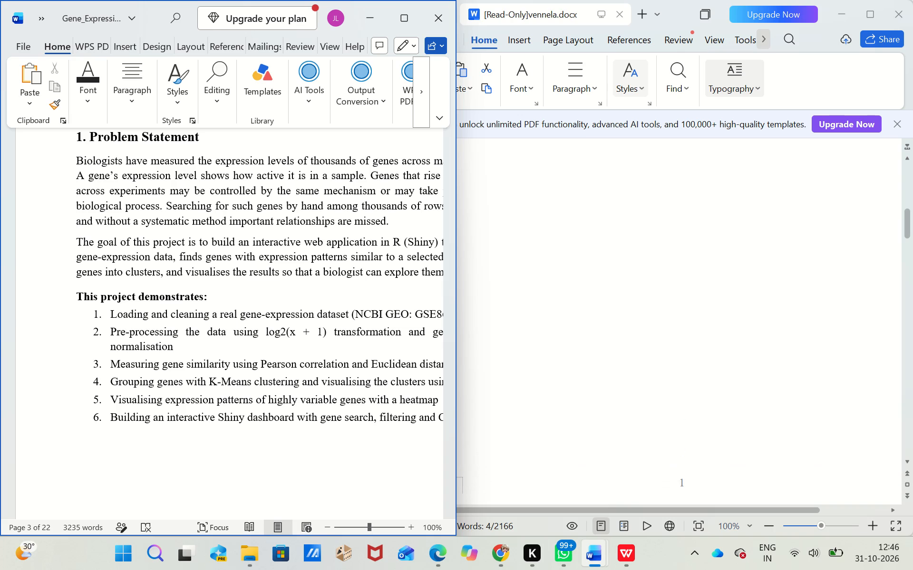
{"action": "scroll", "coordinate": [616, 433], "scroll_direction": "up", "scroll_amount": 4}
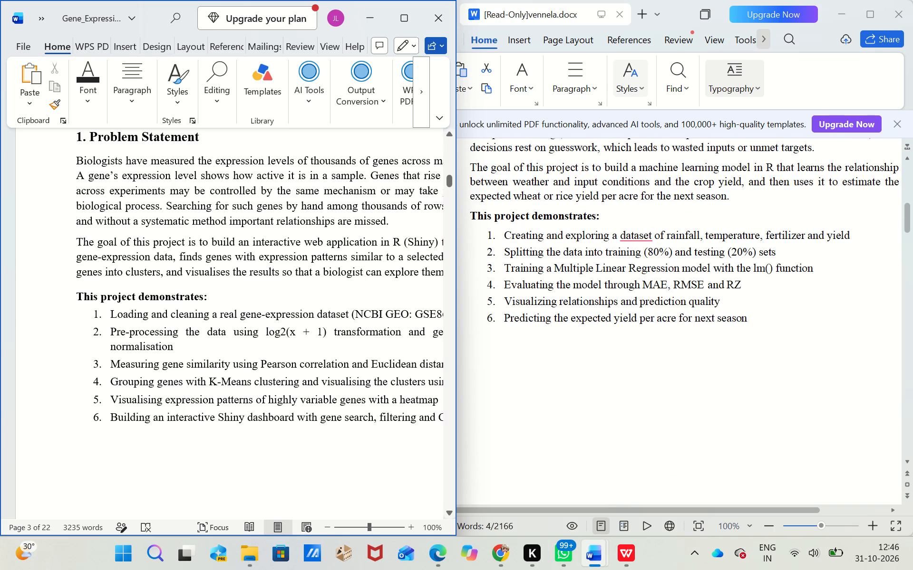
{"action": "scroll", "coordinate": [296, 374], "scroll_direction": "down", "scroll_amount": 3}
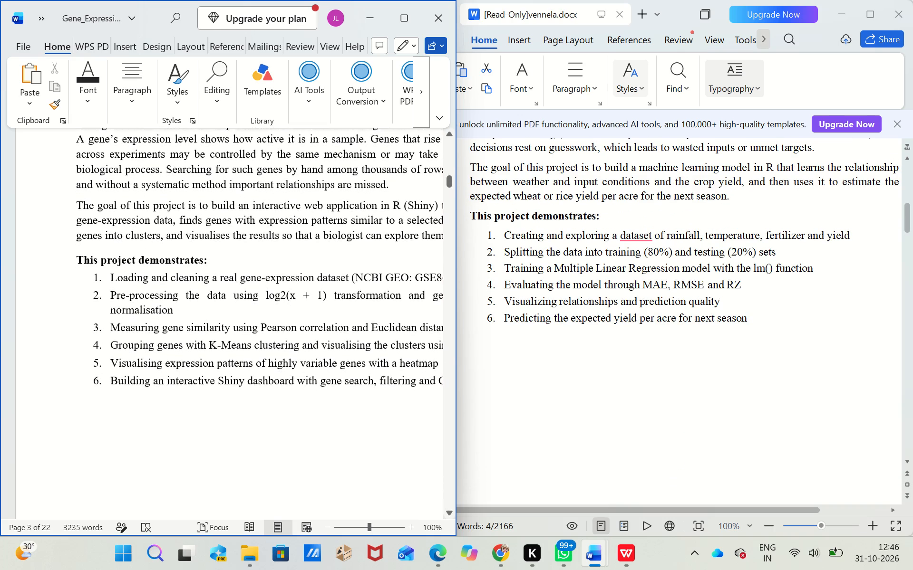
Compare the Data Set Description sections of both reports, including the sample data set tables and closing notes.
{"action": "scroll", "coordinate": [296, 374], "scroll_direction": "down", "scroll_amount": 6}
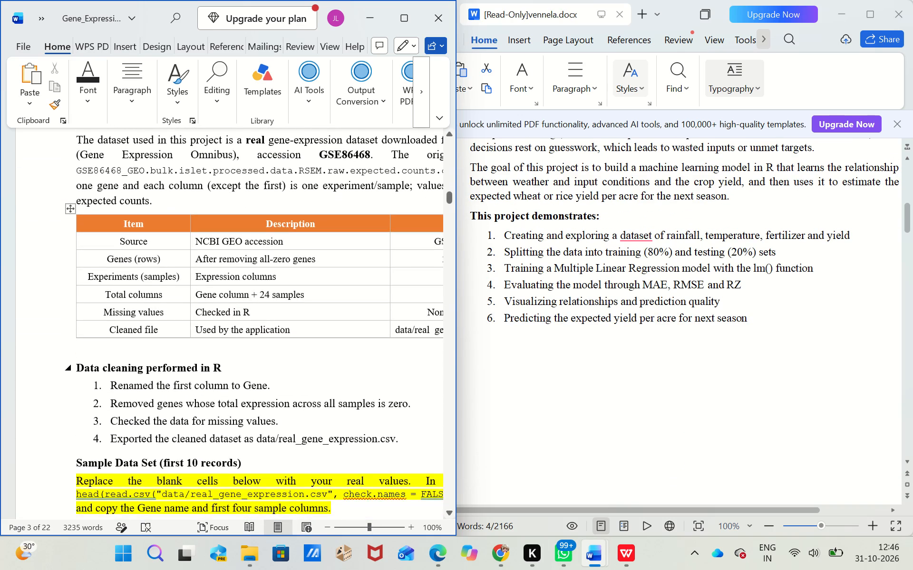
{"action": "scroll", "coordinate": [296, 374], "scroll_direction": "up", "scroll_amount": 1}
{"action": "scroll", "coordinate": [605, 395], "scroll_direction": "down", "scroll_amount": 2}
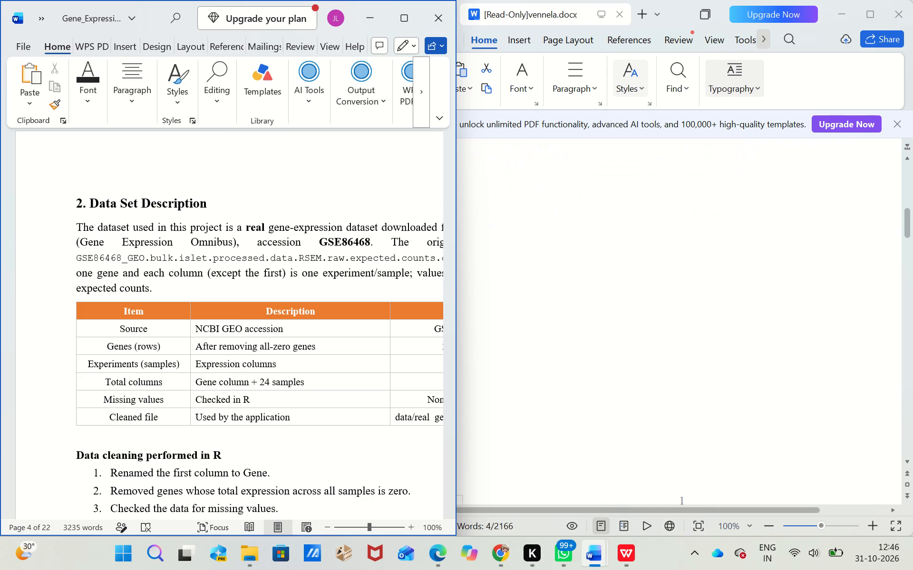
{"action": "scroll", "coordinate": [605, 395], "scroll_direction": "down", "scroll_amount": 5}
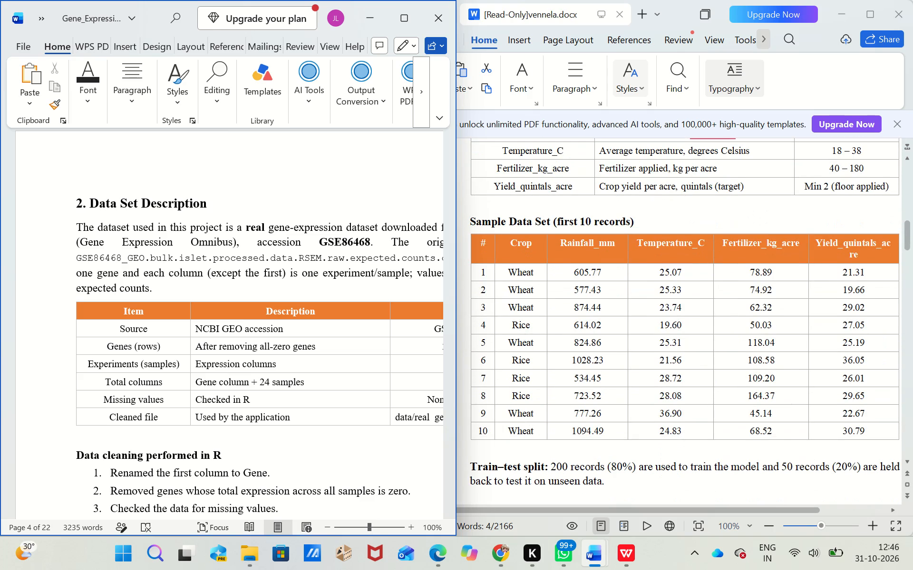
{"action": "scroll", "coordinate": [605, 395], "scroll_direction": "down", "scroll_amount": 1}
{"action": "scroll", "coordinate": [251, 371], "scroll_direction": "down", "scroll_amount": 4}
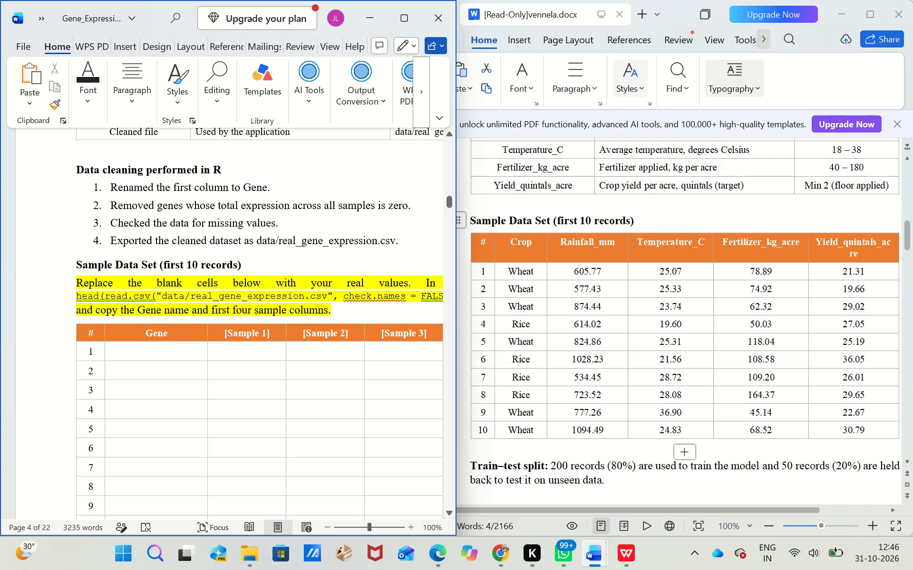
{"action": "scroll", "coordinate": [127, 354], "scroll_direction": "down", "scroll_amount": 4}
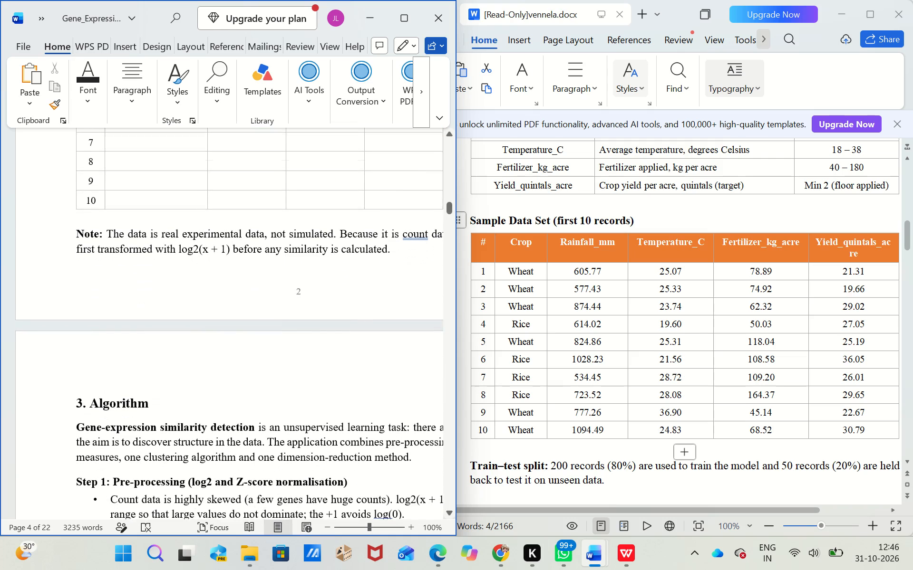
{"action": "scroll", "coordinate": [618, 367], "scroll_direction": "down", "scroll_amount": 1}
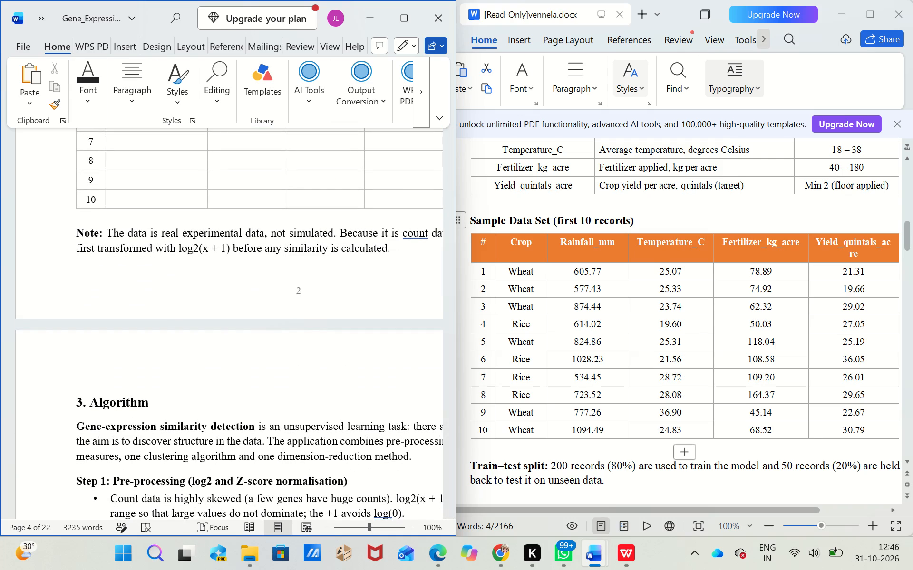
{"action": "scroll", "coordinate": [618, 367], "scroll_direction": "down", "scroll_amount": 6}
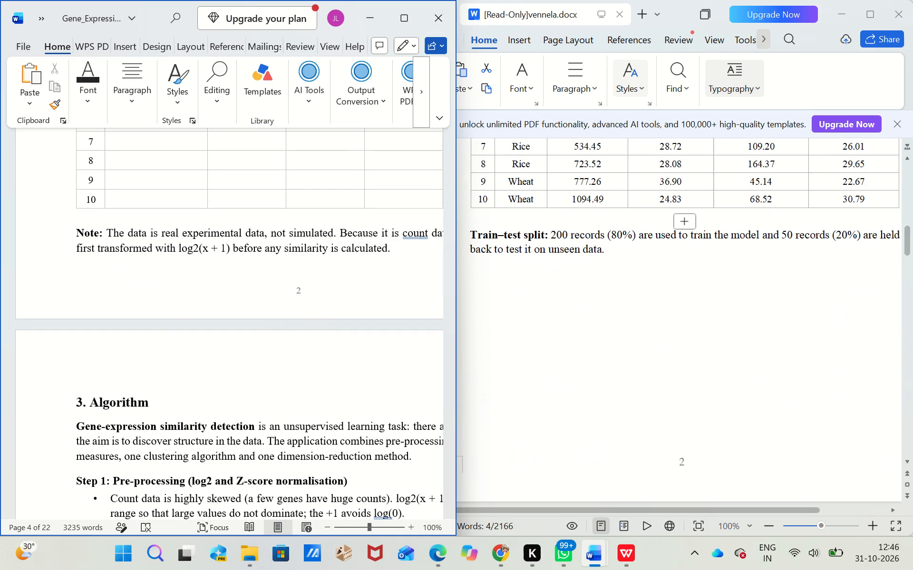
Read through the Algorithm sections of both reports, up to the start of Methods Used in the gene expression report.
{"action": "scroll", "coordinate": [618, 367], "scroll_direction": "down", "scroll_amount": 7}
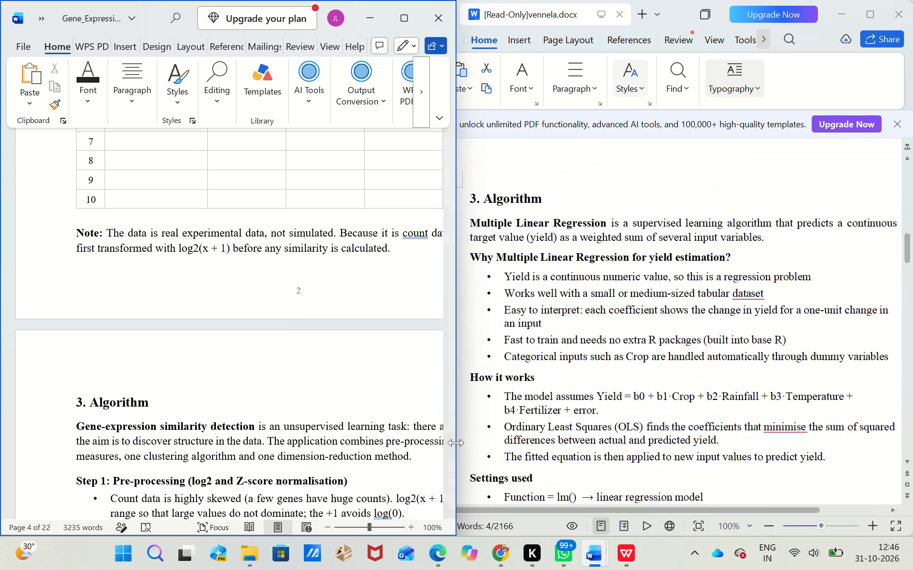
{"action": "scroll", "coordinate": [297, 427], "scroll_direction": "down", "scroll_amount": 4}
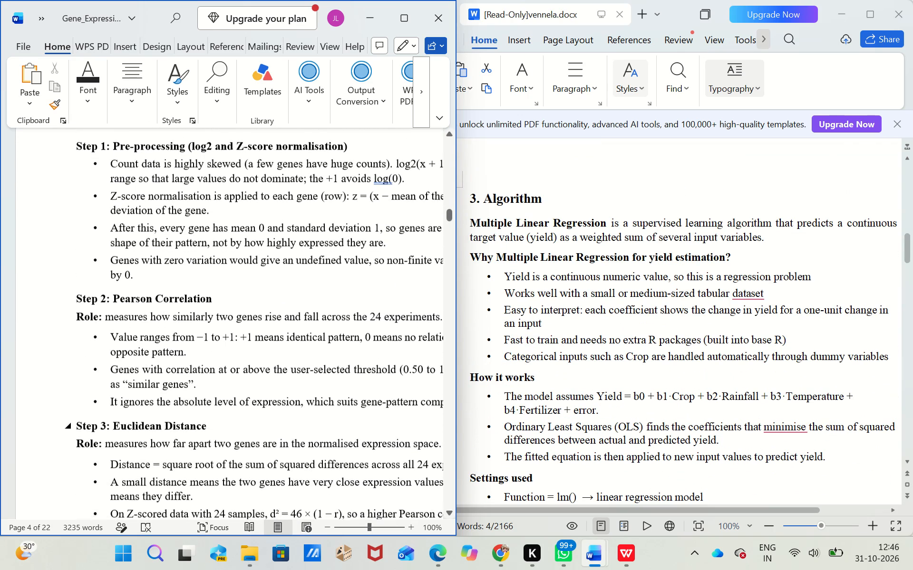
{"action": "scroll", "coordinate": [297, 427], "scroll_direction": "down", "scroll_amount": 4}
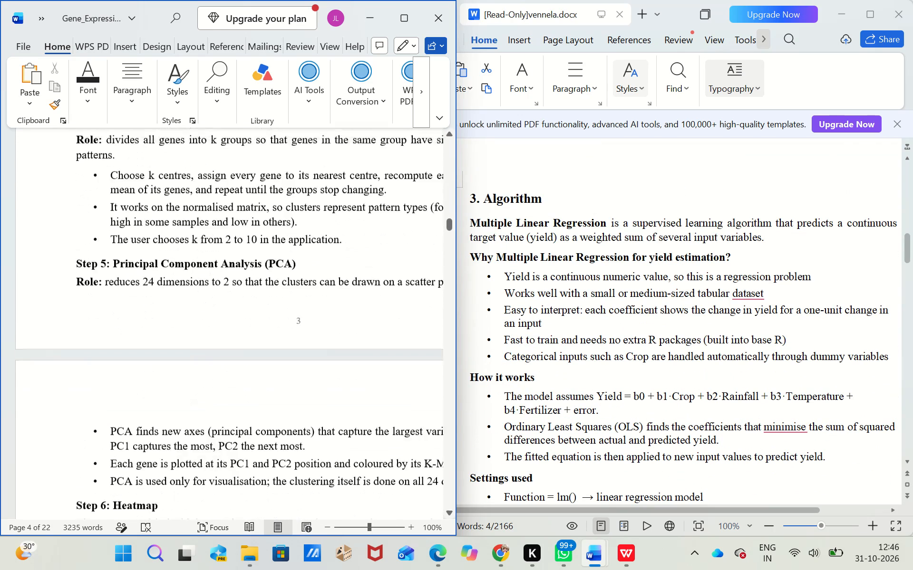
{"action": "scroll", "coordinate": [297, 427], "scroll_direction": "down", "scroll_amount": 8}
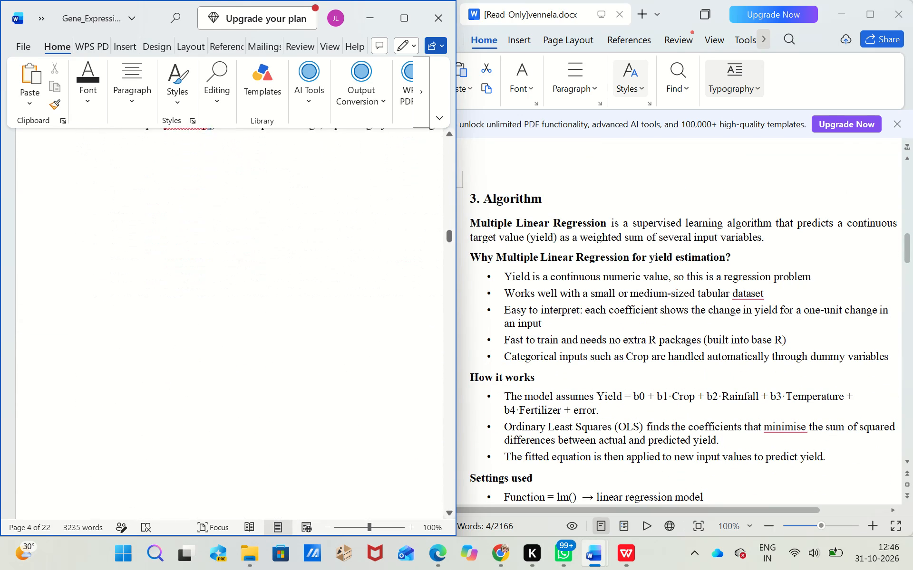
{"action": "scroll", "coordinate": [297, 427], "scroll_direction": "down", "scroll_amount": 2}
{"action": "scroll", "coordinate": [297, 427], "scroll_direction": "up", "scroll_amount": 1}
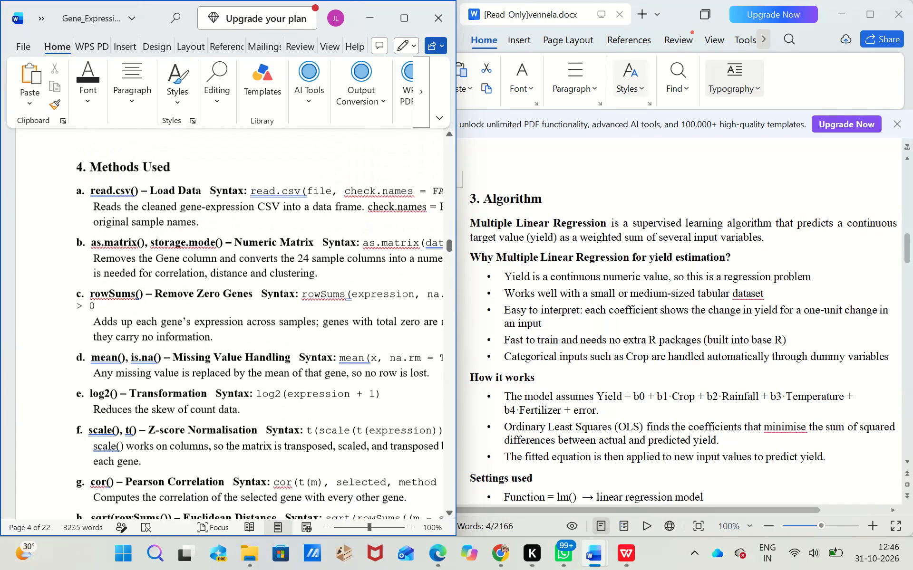
{"action": "scroll", "coordinate": [297, 427], "scroll_direction": "up", "scroll_amount": 1}
{"action": "scroll", "coordinate": [478, 422], "scroll_direction": "down", "scroll_amount": 3}
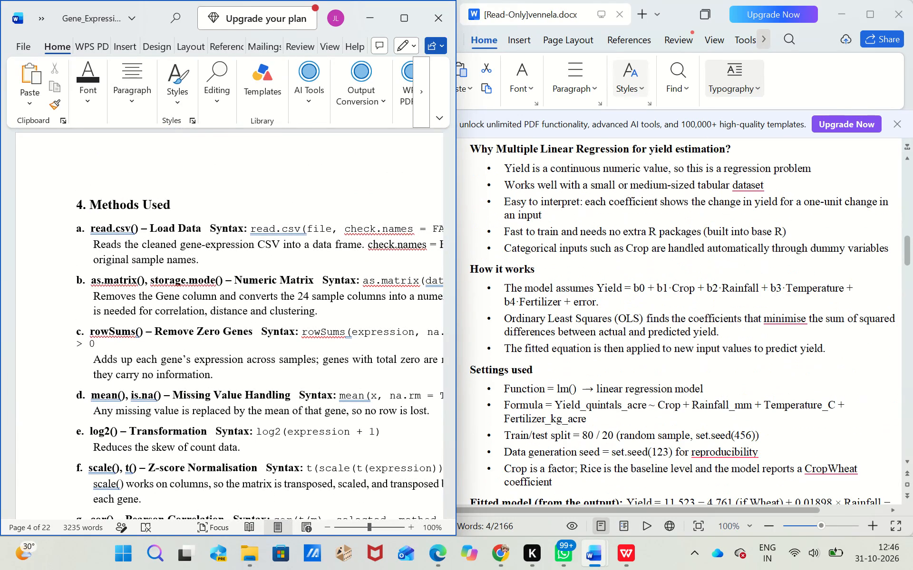
{"action": "scroll", "coordinate": [538, 368], "scroll_direction": "down", "scroll_amount": 2}
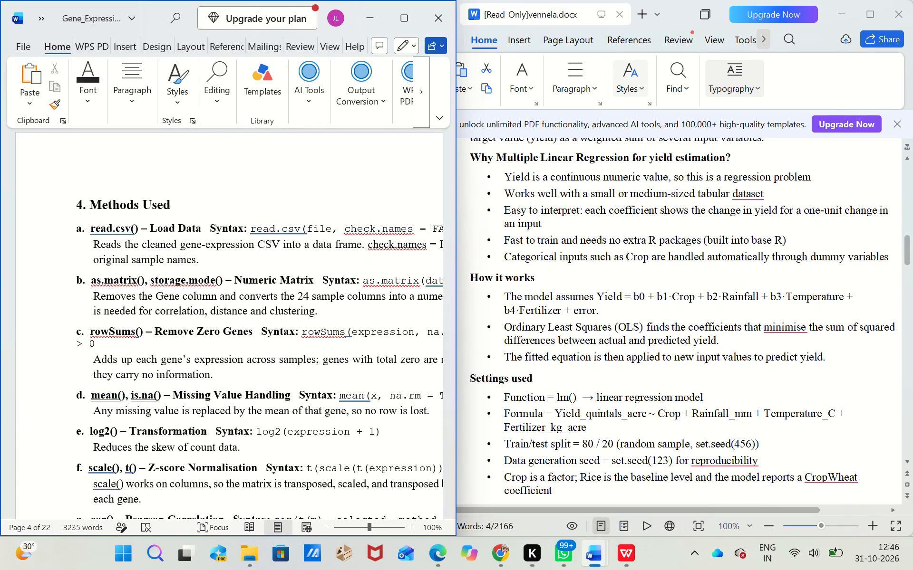
{"action": "scroll", "coordinate": [538, 368], "scroll_direction": "down", "scroll_amount": 2}
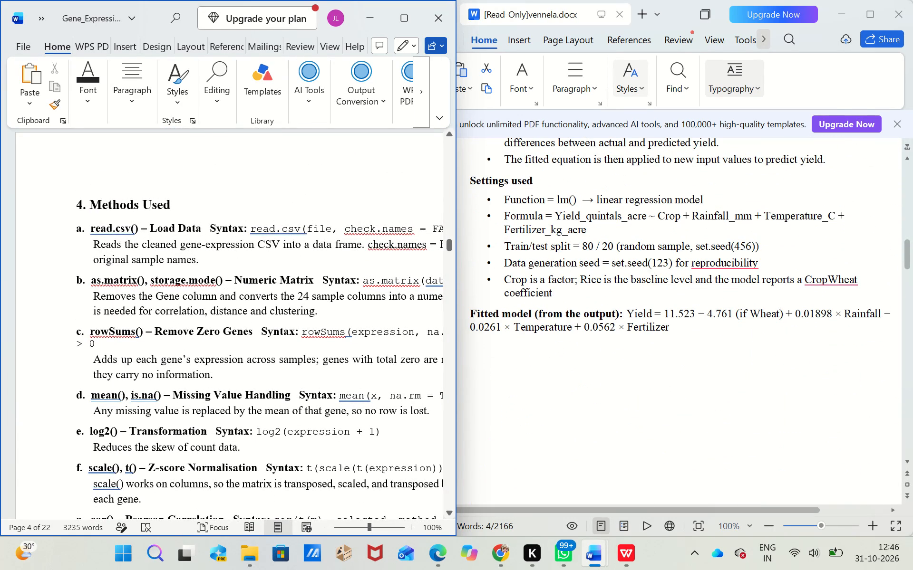
{"action": "scroll", "coordinate": [331, 388], "scroll_direction": "down", "scroll_amount": 1}
{"action": "scroll", "coordinate": [331, 388], "scroll_direction": "up", "scroll_amount": 2}
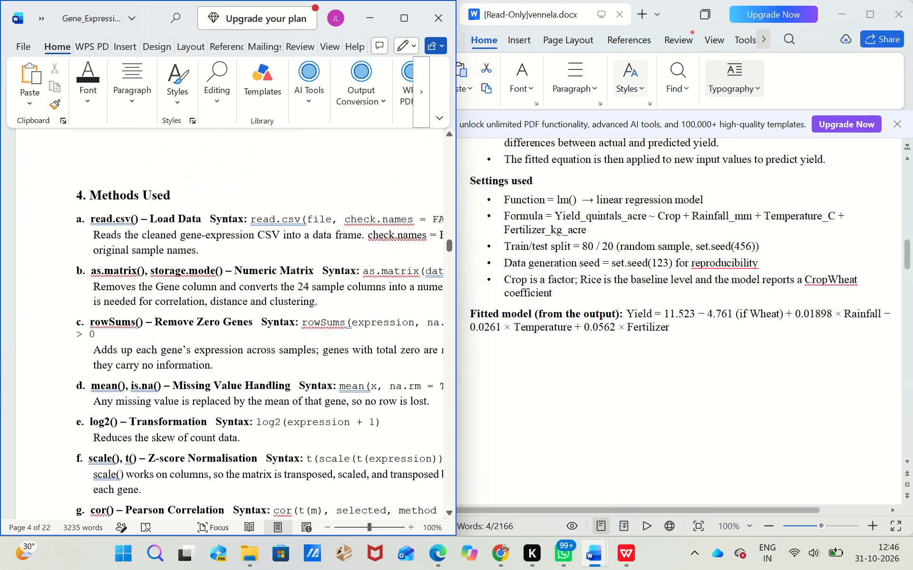
Compare how the method entries and their syntax lines are laid out in the Methods Used sections of both reports.
{"action": "scroll", "coordinate": [331, 388], "scroll_direction": "left", "scroll_amount": 1}
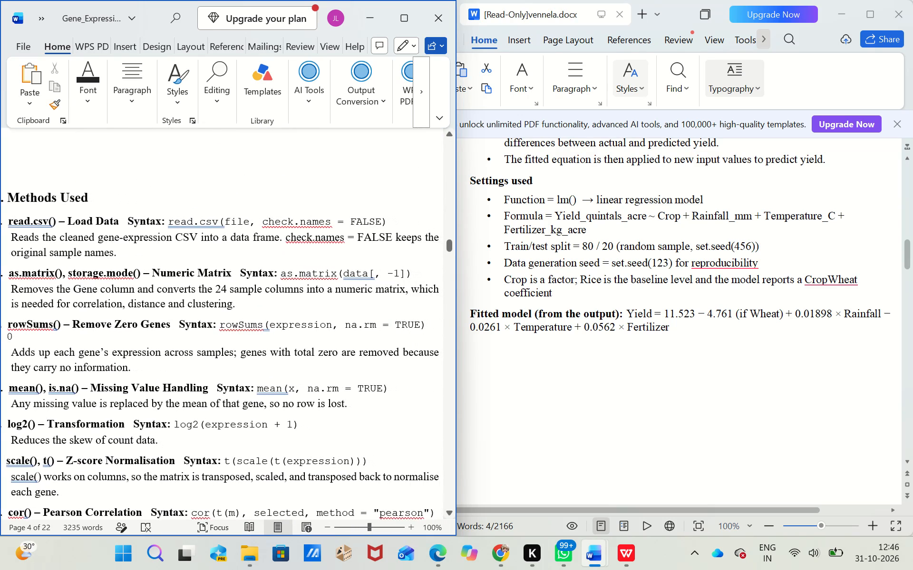
{"action": "scroll", "coordinate": [331, 388], "scroll_direction": "left", "scroll_amount": 1}
{"action": "scroll", "coordinate": [660, 389], "scroll_direction": "down", "scroll_amount": 5}
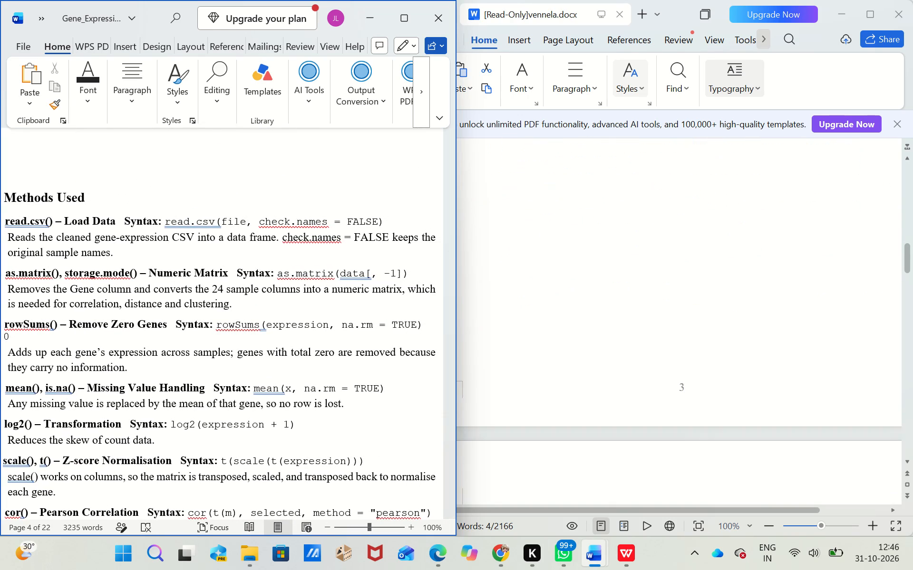
{"action": "scroll", "coordinate": [660, 389], "scroll_direction": "down", "scroll_amount": 4}
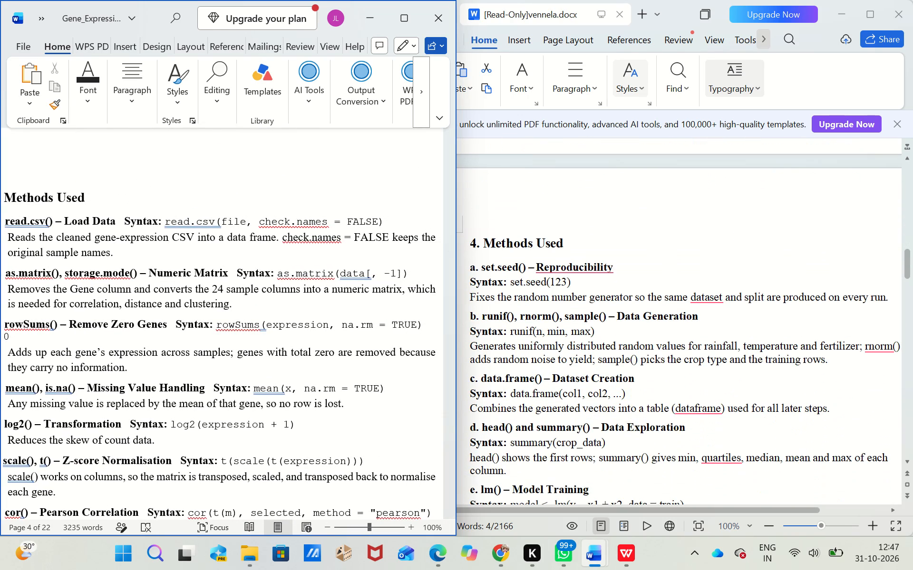
{"action": "scroll", "coordinate": [660, 389], "scroll_direction": "down", "scroll_amount": 1}
{"action": "scroll", "coordinate": [259, 390], "scroll_direction": "right", "scroll_amount": 1}
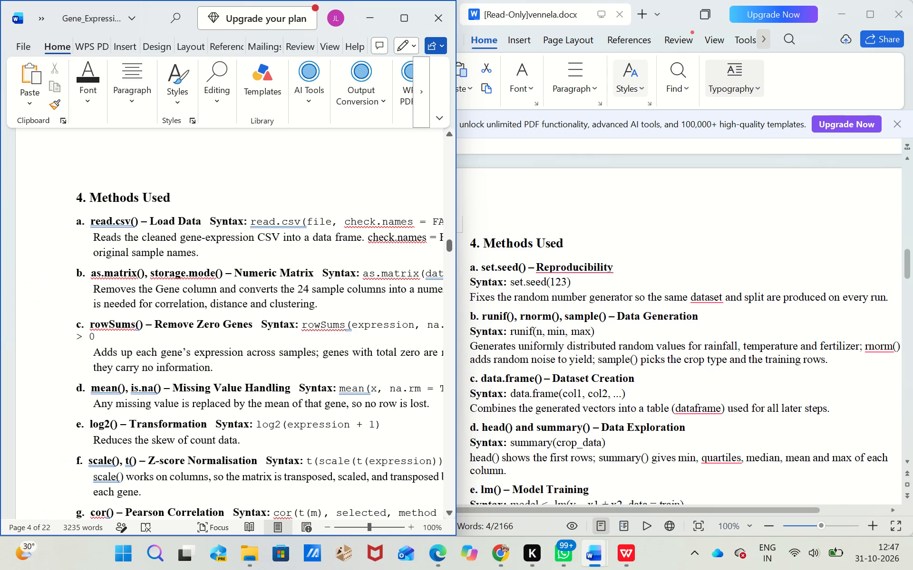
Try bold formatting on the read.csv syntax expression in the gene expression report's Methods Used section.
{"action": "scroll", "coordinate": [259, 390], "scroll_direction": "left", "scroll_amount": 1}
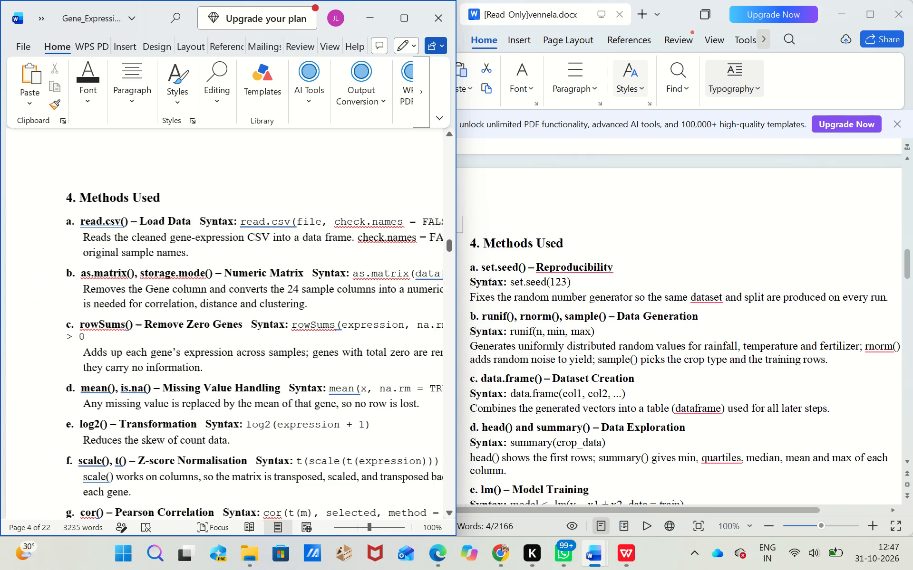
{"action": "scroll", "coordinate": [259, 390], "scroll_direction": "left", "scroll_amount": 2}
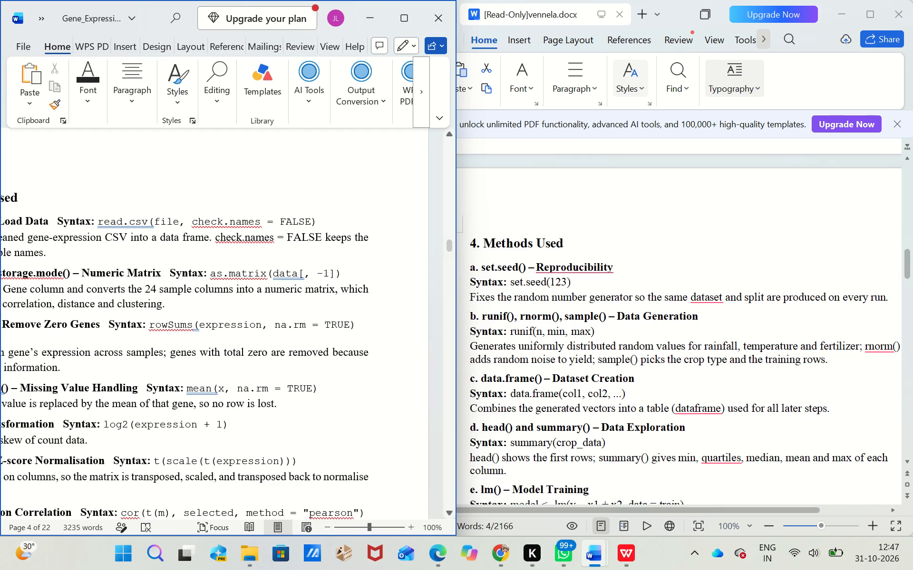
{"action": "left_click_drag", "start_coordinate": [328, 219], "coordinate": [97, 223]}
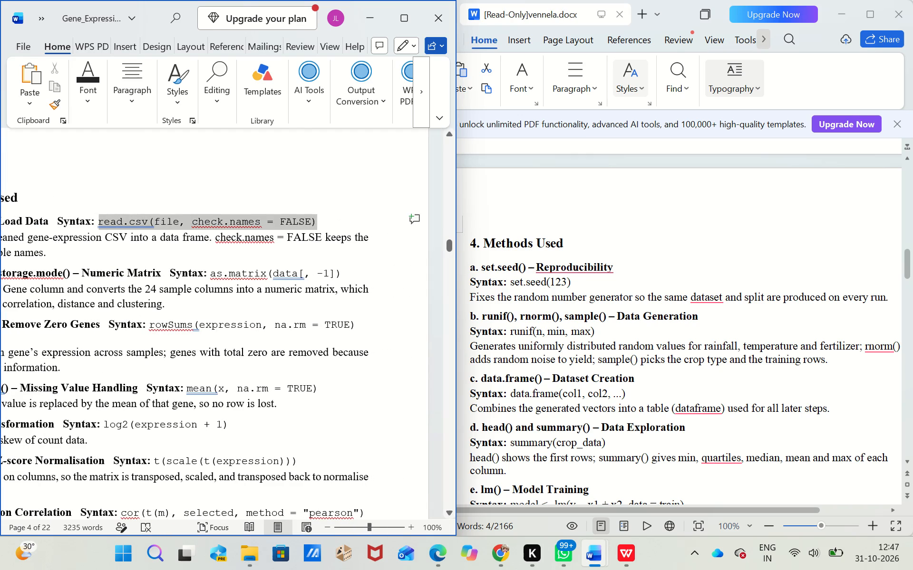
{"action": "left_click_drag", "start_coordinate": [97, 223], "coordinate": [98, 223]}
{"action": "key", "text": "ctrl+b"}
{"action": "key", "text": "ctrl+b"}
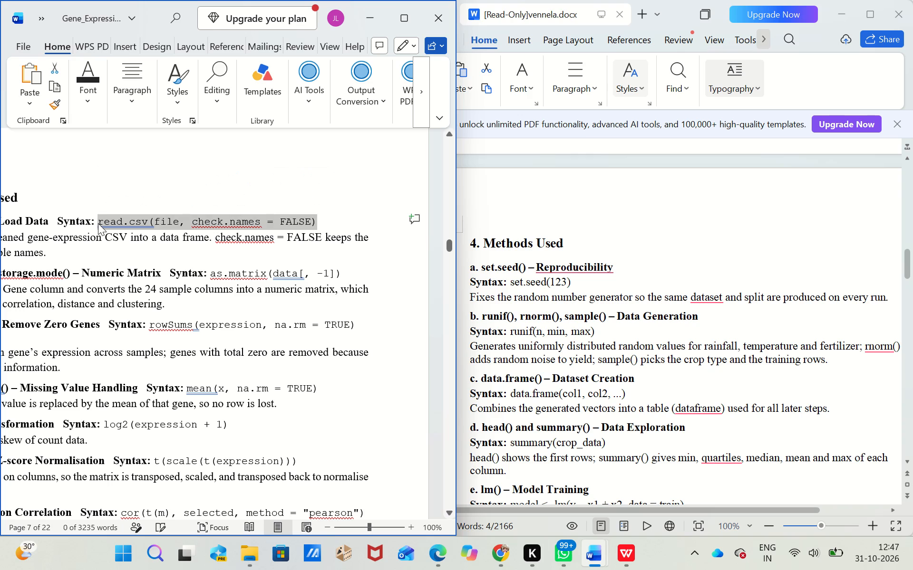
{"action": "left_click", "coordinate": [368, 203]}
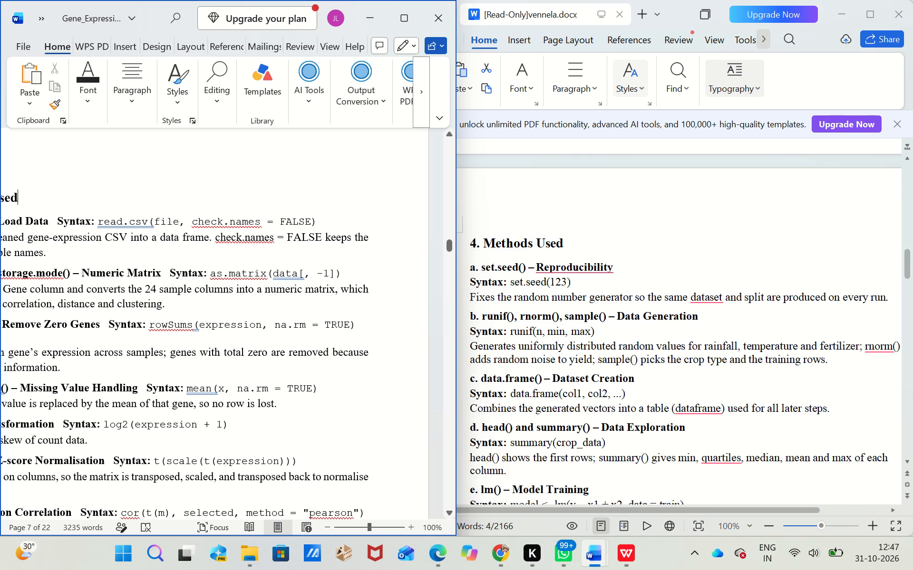
Try to indent the wrapped row.names = FALSE) line of the write.csv() and downloadHandler() entry in Methods Used with spaces.
{"action": "scroll", "coordinate": [368, 203], "scroll_direction": "right", "scroll_amount": 2}
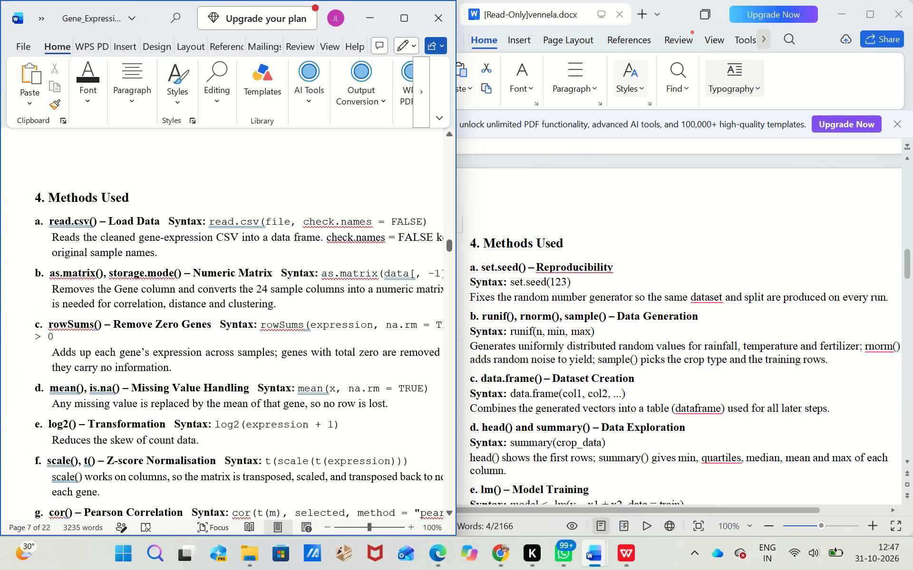
{"action": "scroll", "coordinate": [306, 333], "scroll_direction": "down", "scroll_amount": 4}
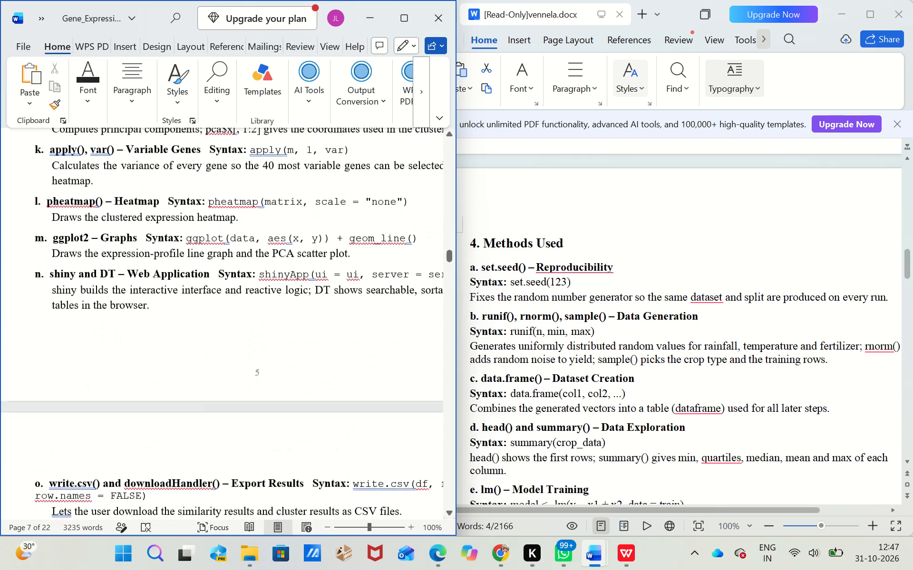
{"action": "scroll", "coordinate": [306, 333], "scroll_direction": "down", "scroll_amount": 3}
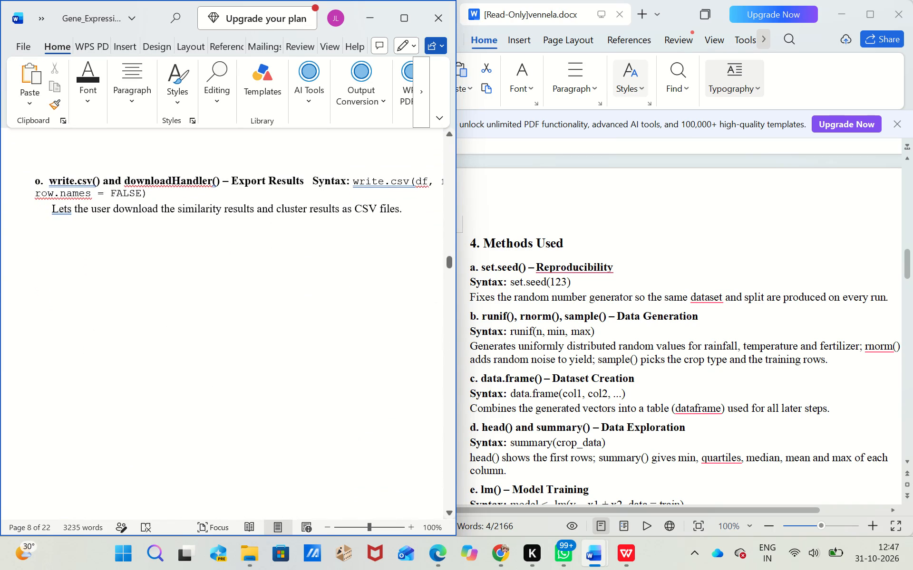
{"action": "scroll", "coordinate": [266, 365], "scroll_direction": "up", "scroll_amount": 3}
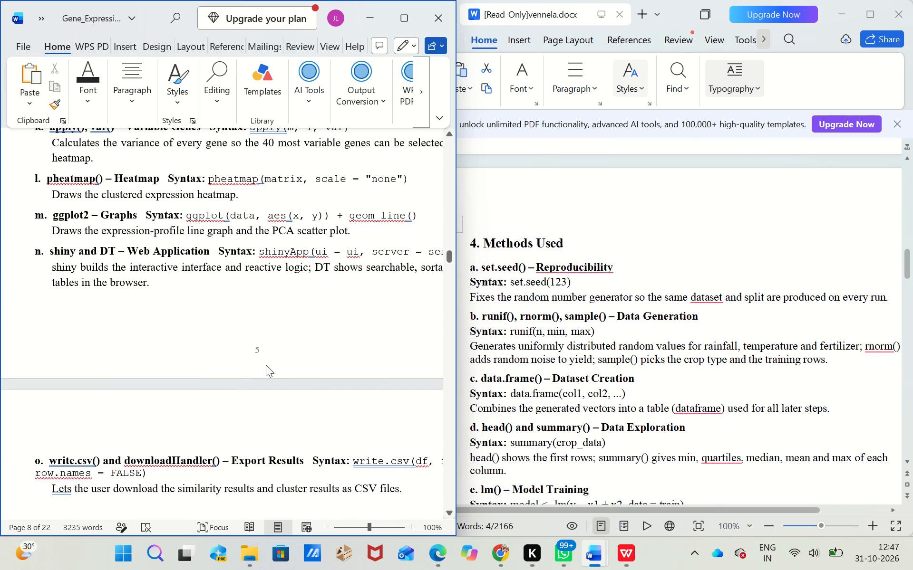
{"action": "left_click", "coordinate": [32, 472]}
{"action": "key", "text": "space"}
{"action": "key", "text": "space"}
{"action": "key", "text": "space"}
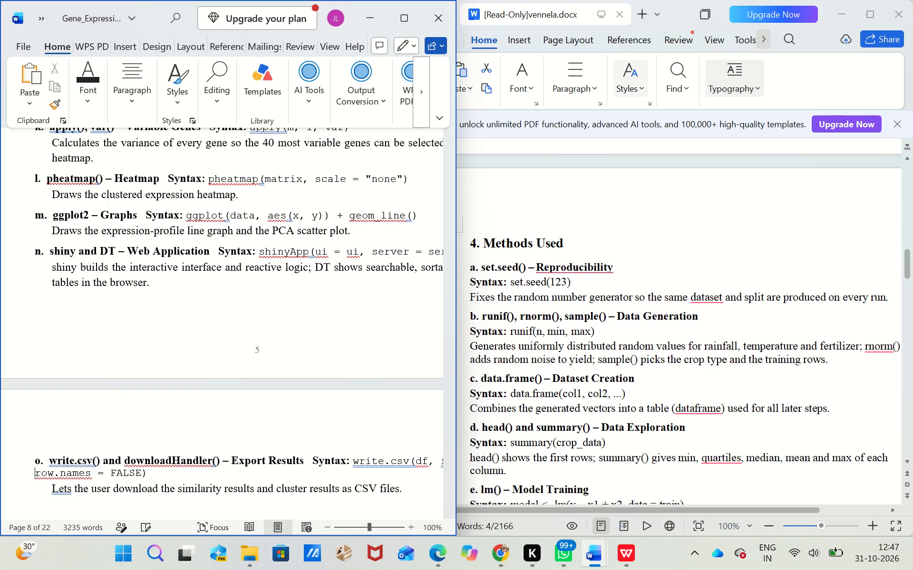
{"action": "left_click", "coordinate": [38, 477]}
{"action": "key", "text": "space"}
{"action": "scroll", "coordinate": [84, 480], "scroll_direction": "down", "scroll_amount": 2}
{"action": "scroll", "coordinate": [84, 480], "scroll_direction": "left", "scroll_amount": 1}
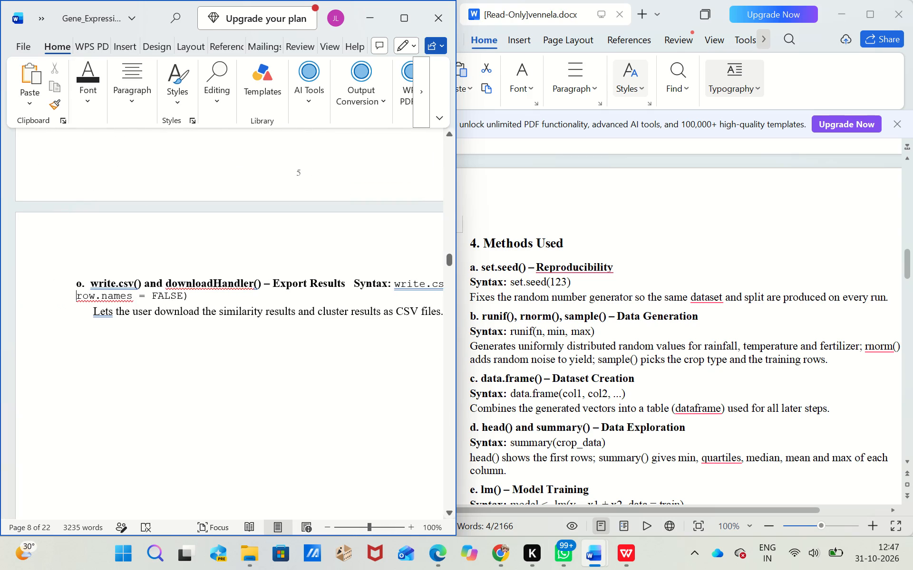
{"action": "key", "text": "BackSpace"}
Look through the app.R listing in the gene expression report's Code section, from the library calls to the page before Output.
{"action": "scroll", "coordinate": [84, 480], "scroll_direction": "down", "scroll_amount": 3}
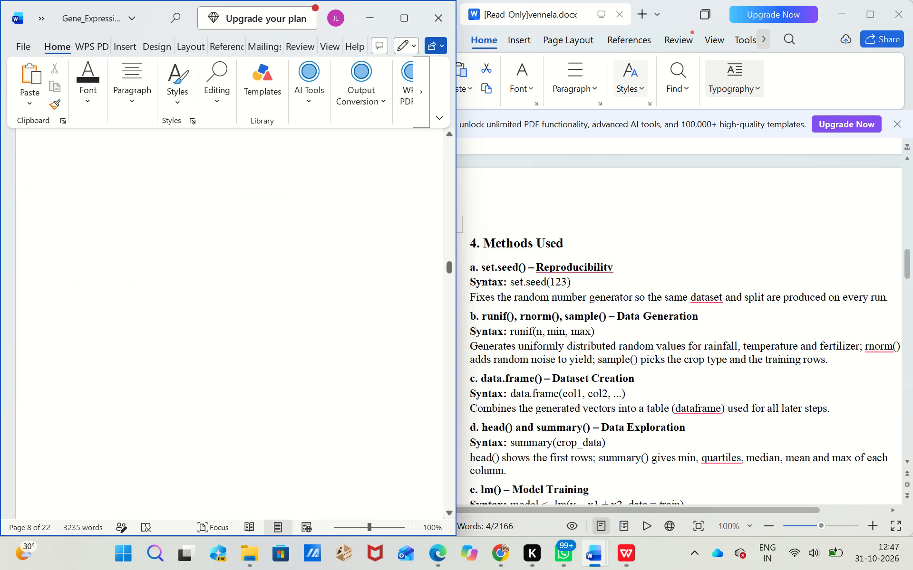
{"action": "scroll", "coordinate": [84, 480], "scroll_direction": "down", "scroll_amount": 3}
{"action": "scroll", "coordinate": [84, 480], "scroll_direction": "up", "scroll_amount": 1}
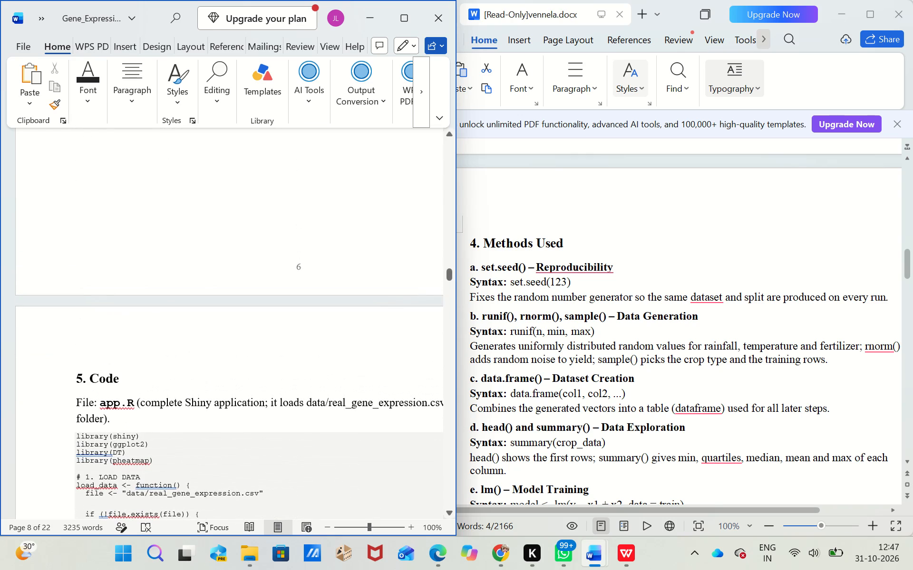
{"action": "scroll", "coordinate": [344, 452], "scroll_direction": "down", "scroll_amount": 1}
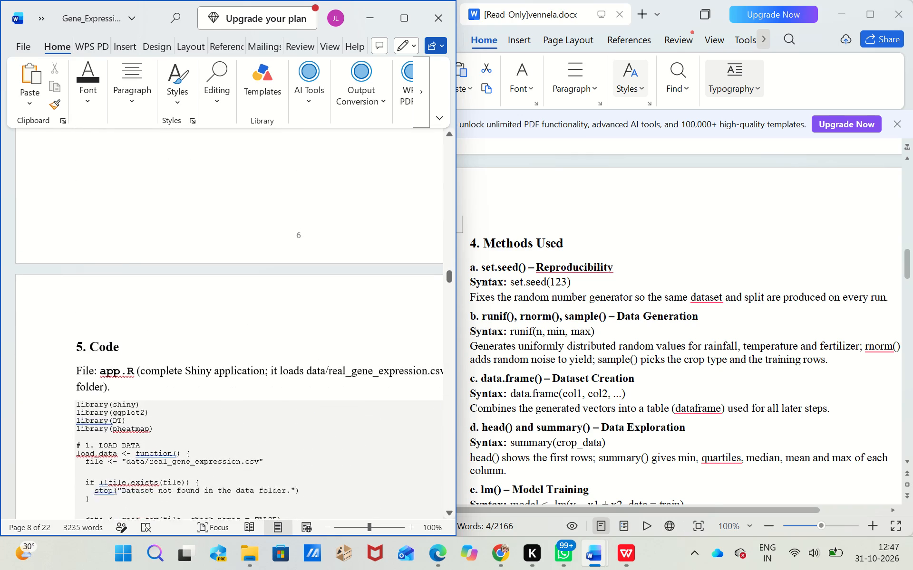
{"action": "scroll", "coordinate": [344, 452], "scroll_direction": "down", "scroll_amount": 5}
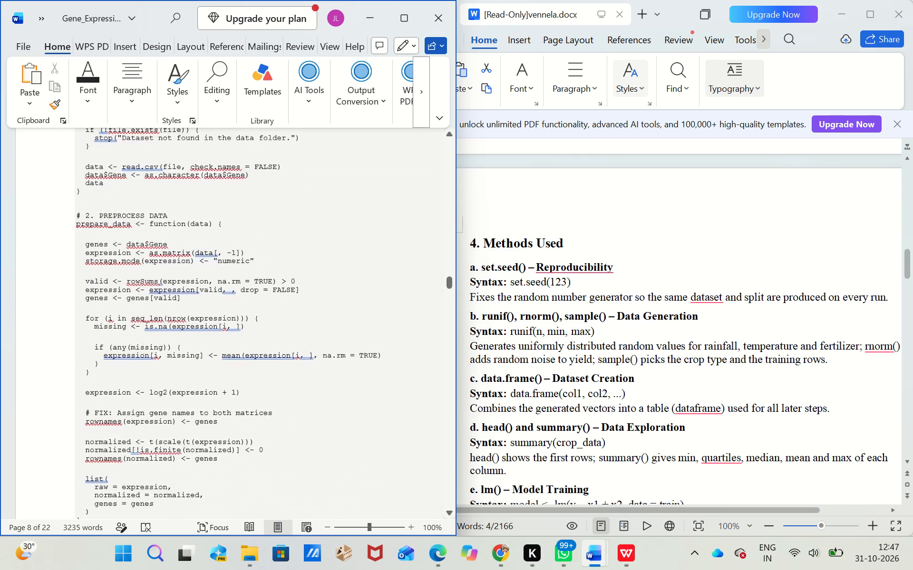
{"action": "scroll", "coordinate": [344, 452], "scroll_direction": "down", "scroll_amount": 5}
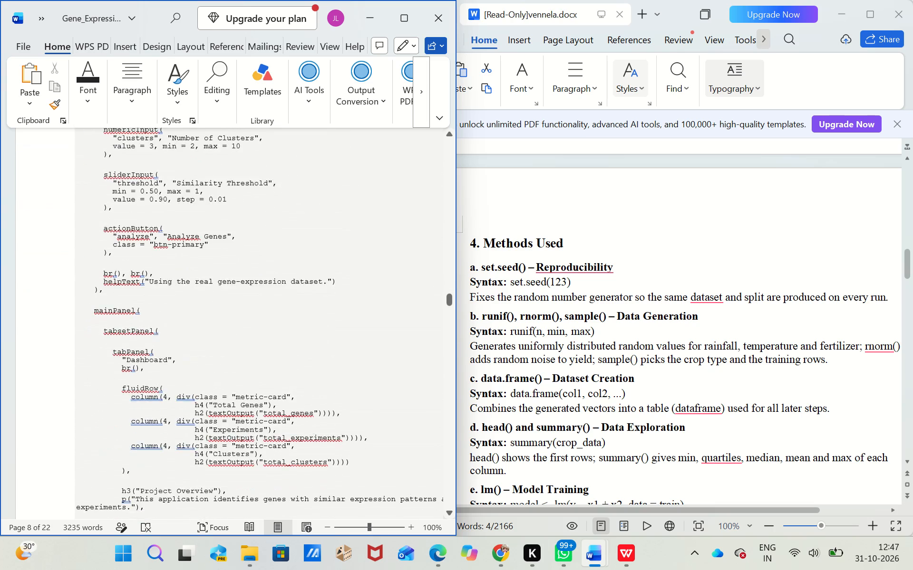
{"action": "scroll", "coordinate": [344, 452], "scroll_direction": "down", "scroll_amount": 6}
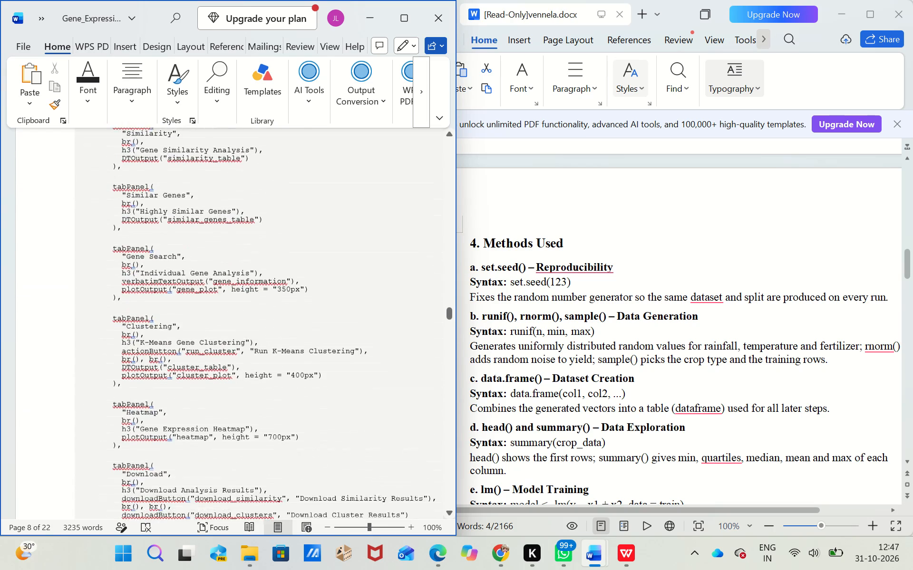
{"action": "scroll", "coordinate": [344, 452], "scroll_direction": "down", "scroll_amount": 7}
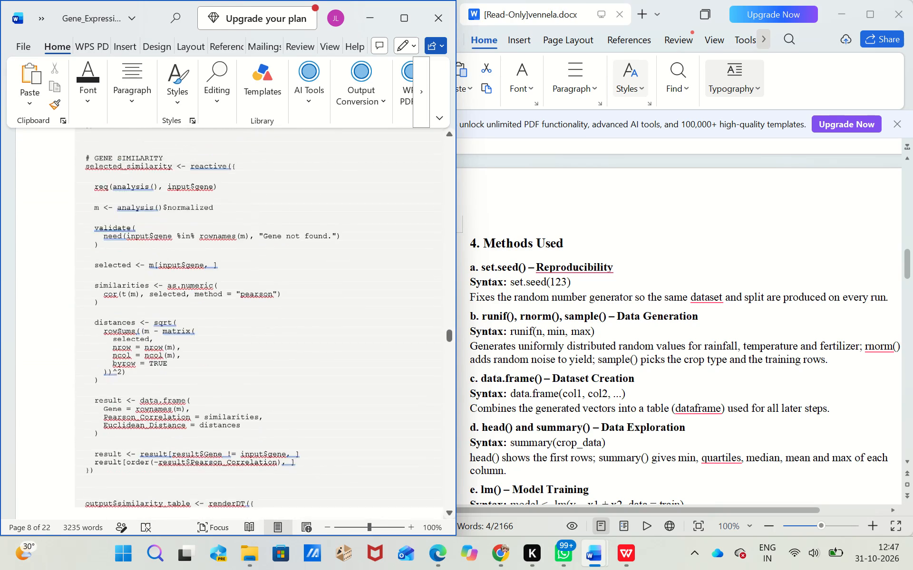
{"action": "scroll", "coordinate": [344, 452], "scroll_direction": "down", "scroll_amount": 7}
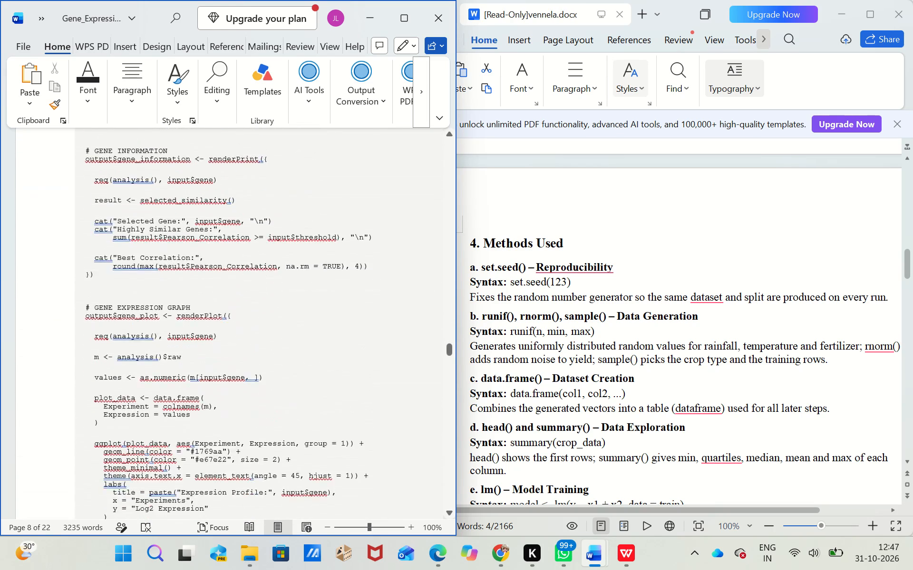
{"action": "scroll", "coordinate": [344, 452], "scroll_direction": "down", "scroll_amount": 6}
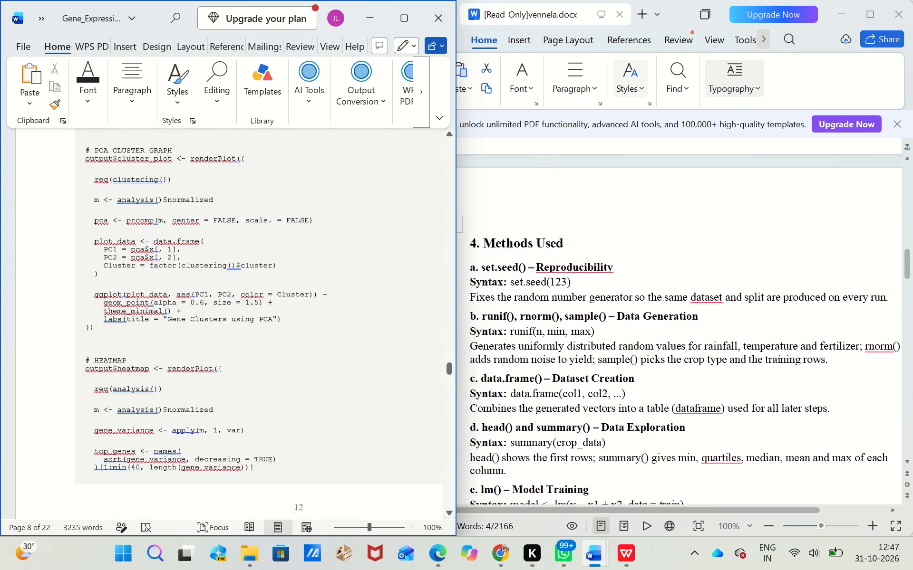
{"action": "scroll", "coordinate": [344, 452], "scroll_direction": "down", "scroll_amount": 6}
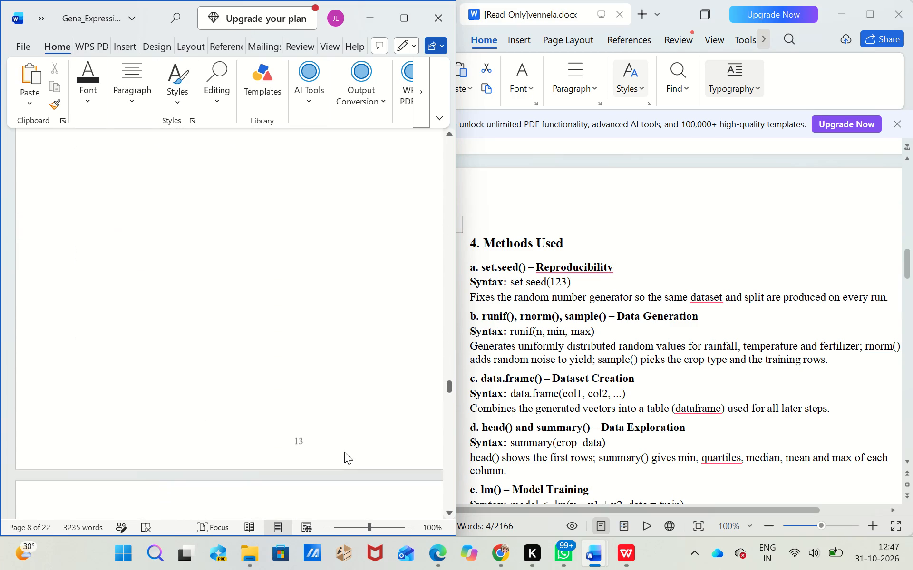
Review the Output section's introduction and the screenshot placeholders for the Dashboard, Dataset and Similarity figures.
{"action": "scroll", "coordinate": [344, 452], "scroll_direction": "down", "scroll_amount": 3}
{"action": "scroll", "coordinate": [344, 452], "scroll_direction": "up", "scroll_amount": 1}
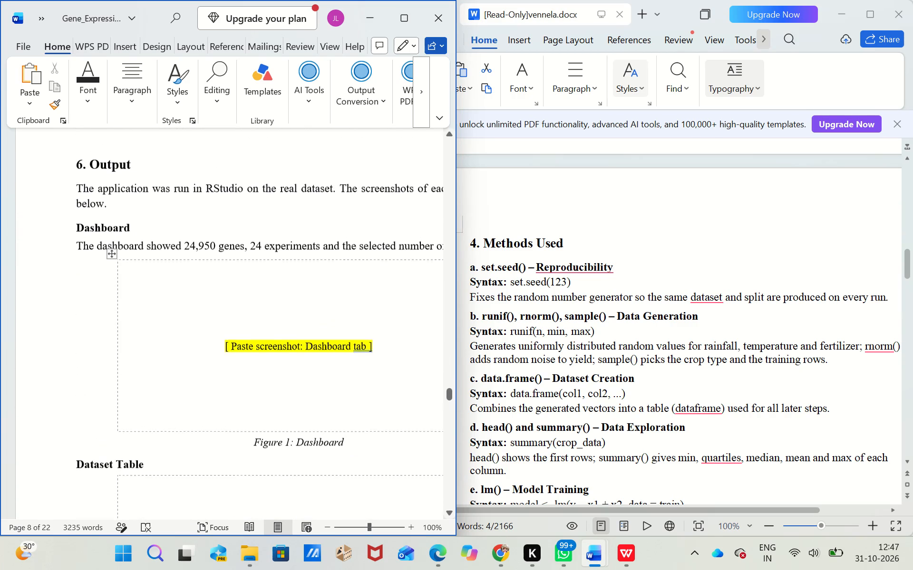
{"action": "scroll", "coordinate": [344, 452], "scroll_direction": "up", "scroll_amount": 1}
{"action": "scroll", "coordinate": [344, 452], "scroll_direction": "down", "scroll_amount": 2}
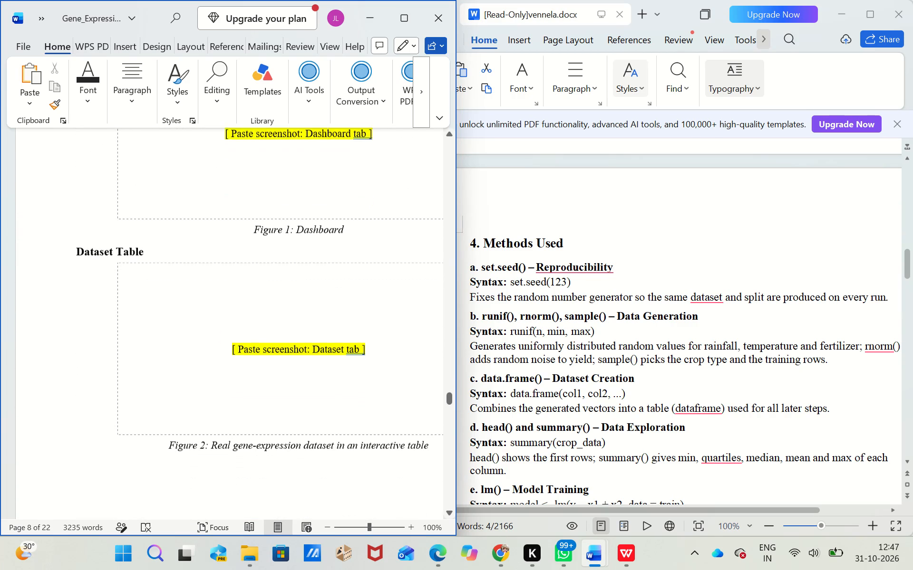
{"action": "scroll", "coordinate": [344, 452], "scroll_direction": "down", "scroll_amount": 5}
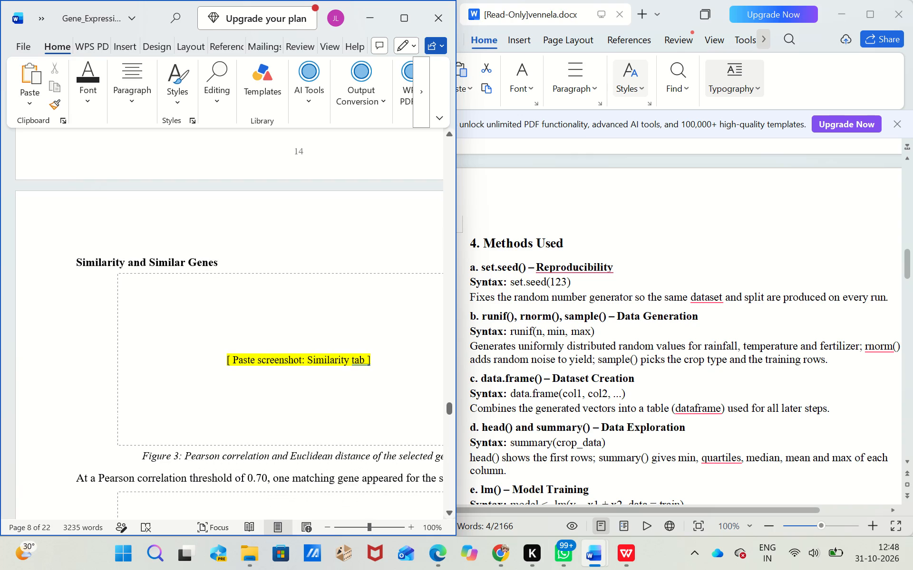
{"action": "scroll", "coordinate": [344, 452], "scroll_direction": "down", "scroll_amount": 4}
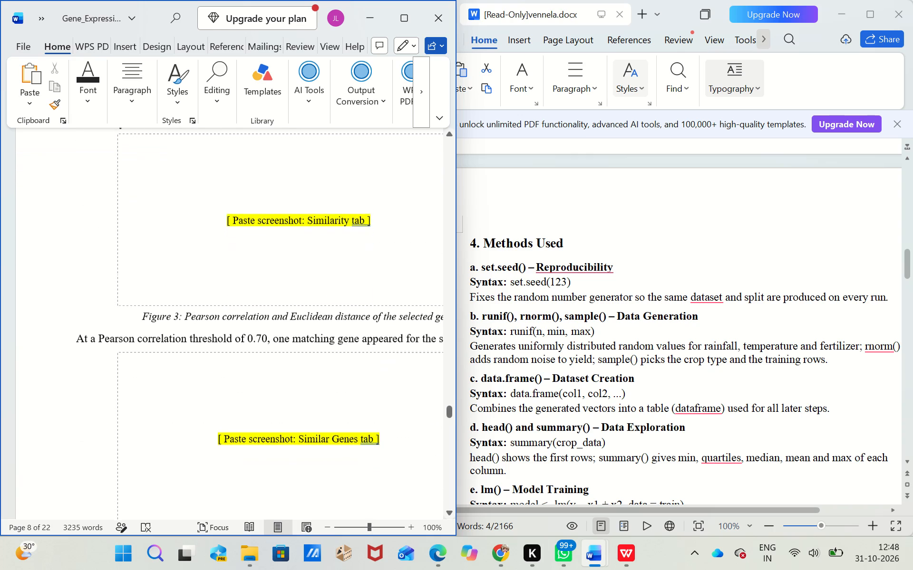
Review the remaining Output placeholders covering Similar Genes, Gene Search, K-Means Clustering and PCA, and the Heatmap.
{"action": "scroll", "coordinate": [344, 452], "scroll_direction": "down", "scroll_amount": 3}
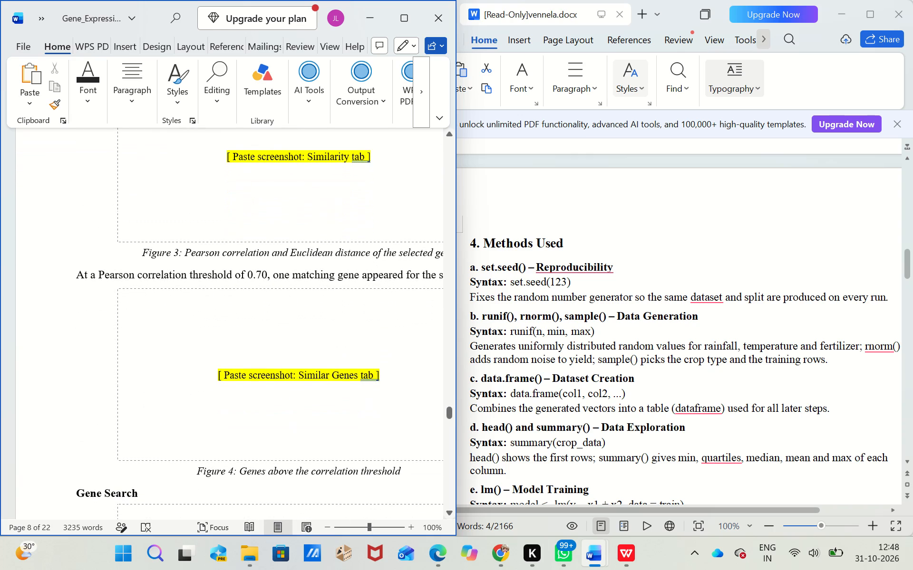
{"action": "scroll", "coordinate": [344, 452], "scroll_direction": "down", "scroll_amount": 4}
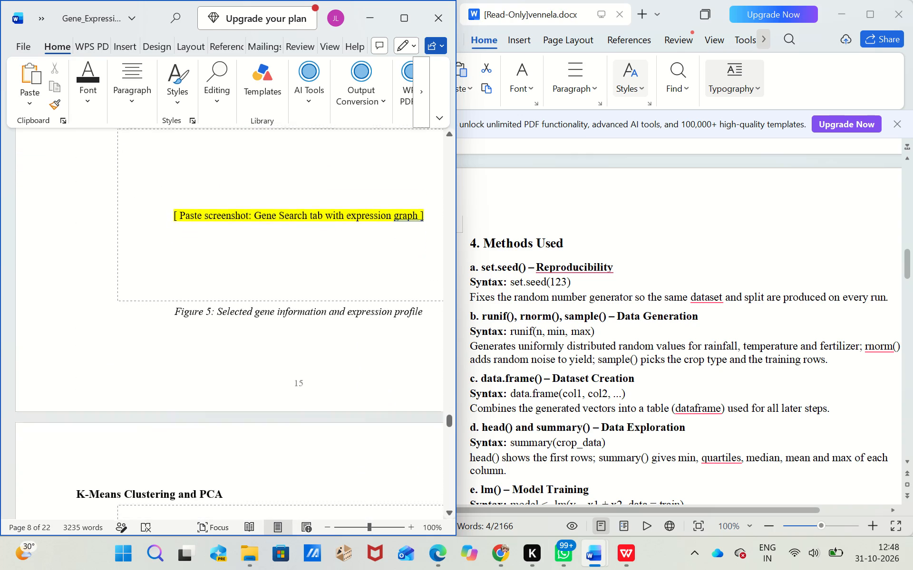
{"action": "scroll", "coordinate": [344, 452], "scroll_direction": "down", "scroll_amount": 3}
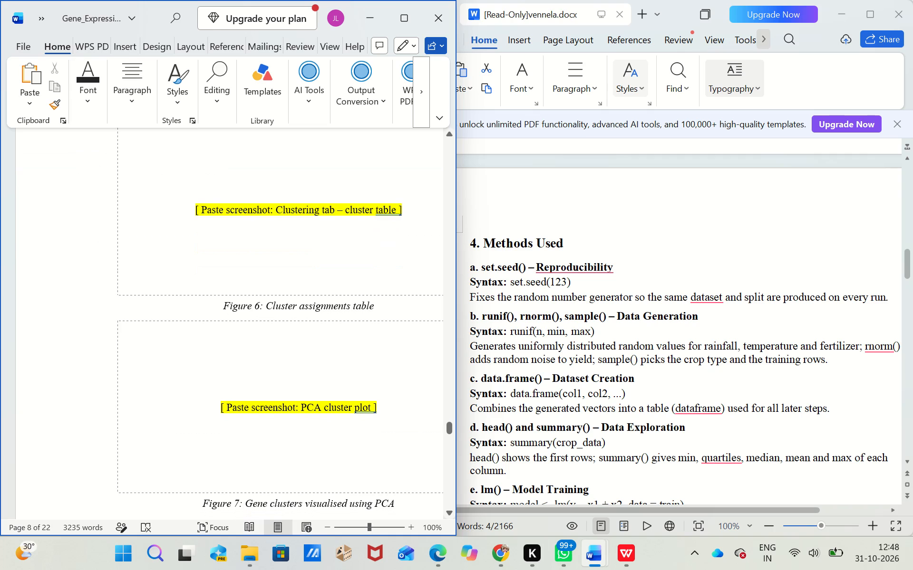
{"action": "scroll", "coordinate": [344, 452], "scroll_direction": "down", "scroll_amount": 5}
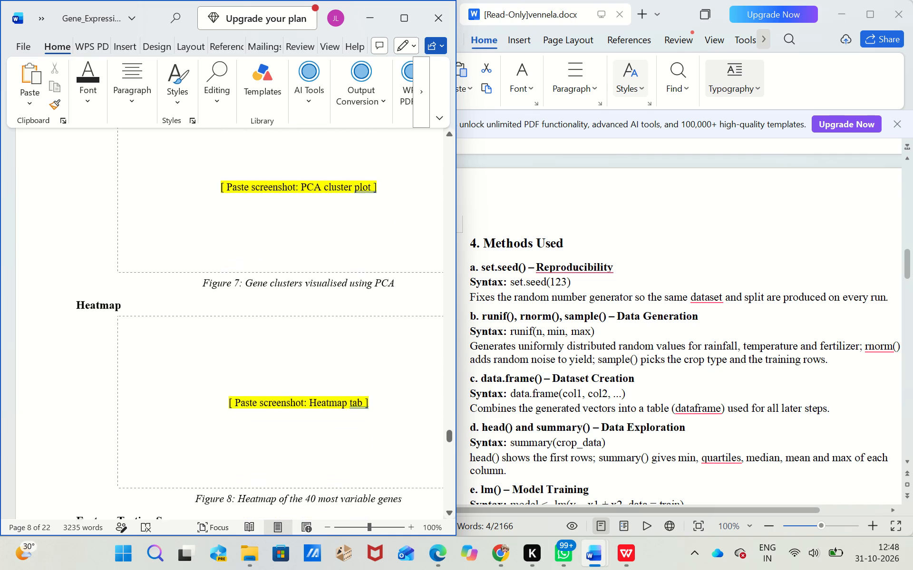
Examine the Feature Testing Summary table across its page break and the note on files produced by the application.
{"action": "scroll", "coordinate": [344, 452], "scroll_direction": "down", "scroll_amount": 3}
{"action": "scroll", "coordinate": [344, 452], "scroll_direction": "up", "scroll_amount": 1}
{"action": "scroll", "coordinate": [344, 452], "scroll_direction": "down", "scroll_amount": 1}
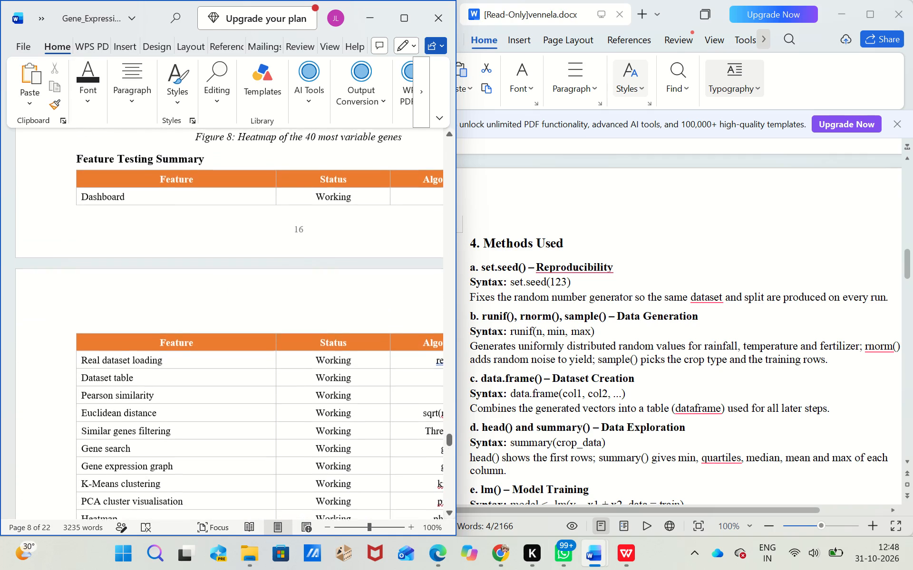
{"action": "scroll", "coordinate": [344, 452], "scroll_direction": "down", "scroll_amount": 1}
{"action": "scroll", "coordinate": [344, 452], "scroll_direction": "up", "scroll_amount": 3}
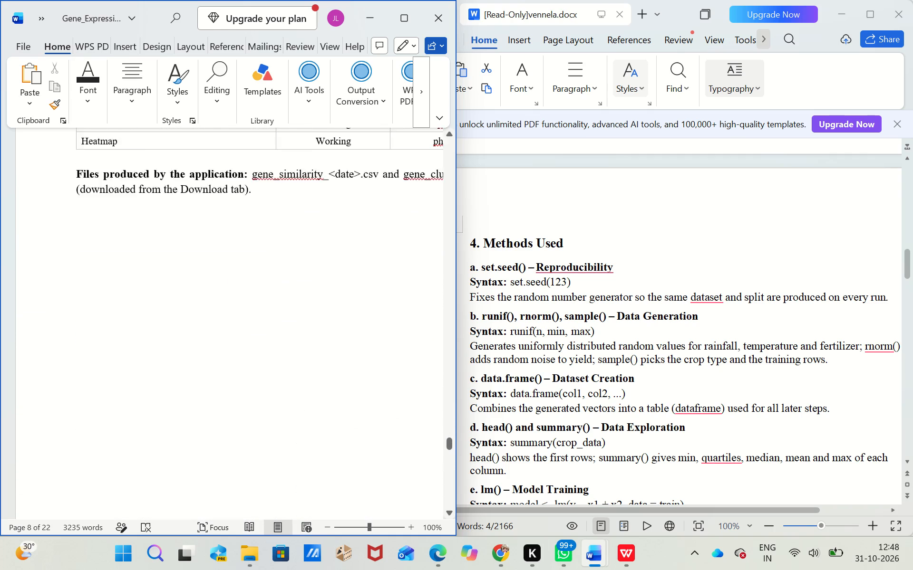
{"action": "scroll", "coordinate": [344, 452], "scroll_direction": "up", "scroll_amount": 2}
{"action": "scroll", "coordinate": [344, 452], "scroll_direction": "down", "scroll_amount": 1}
{"action": "scroll", "coordinate": [344, 452], "scroll_direction": "up", "scroll_amount": 1}
{"action": "scroll", "coordinate": [344, 452], "scroll_direction": "down", "scroll_amount": 2}
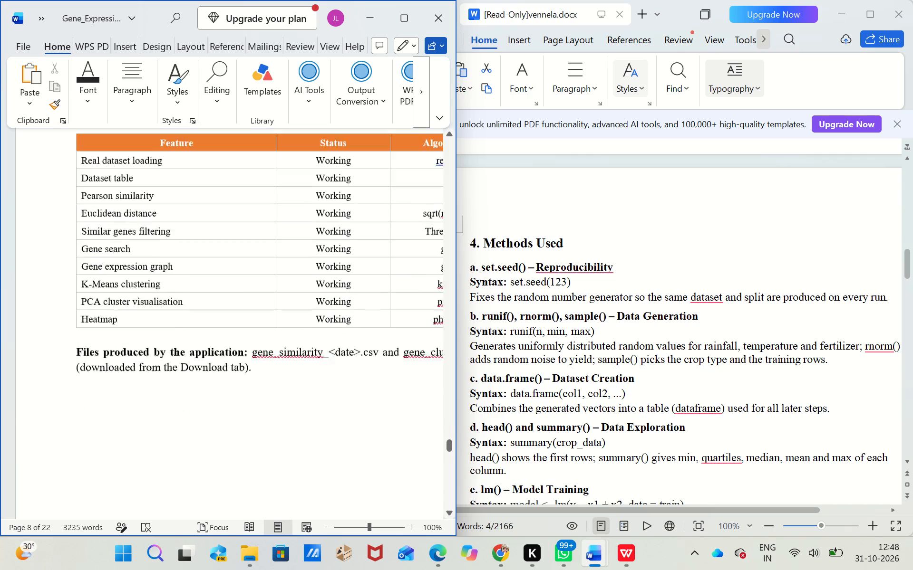
Look through the gene expression report's lettered findings with highlighted fill-in notes, the following sections and the Conclusion.
{"action": "scroll", "coordinate": [365, 426], "scroll_direction": "down", "scroll_amount": 6}
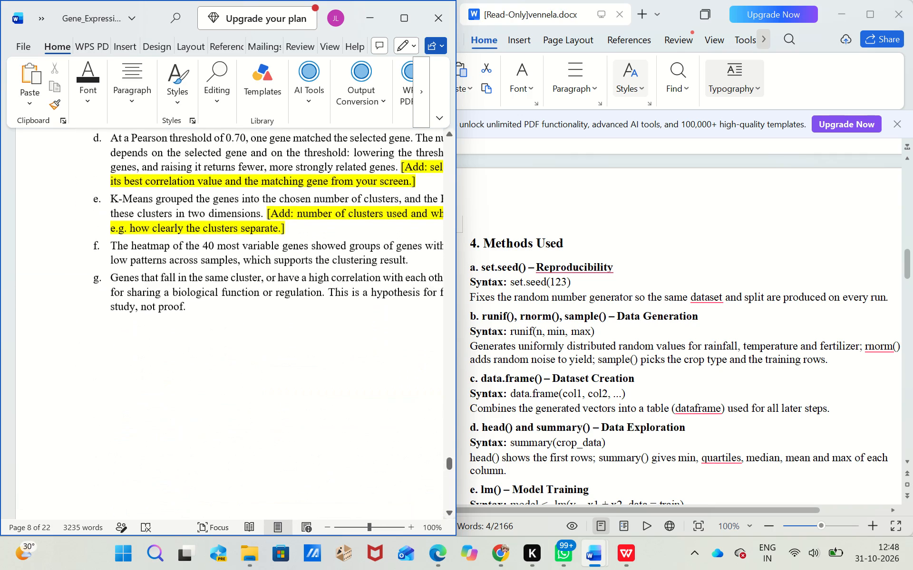
{"action": "scroll", "coordinate": [365, 426], "scroll_direction": "down", "scroll_amount": 4}
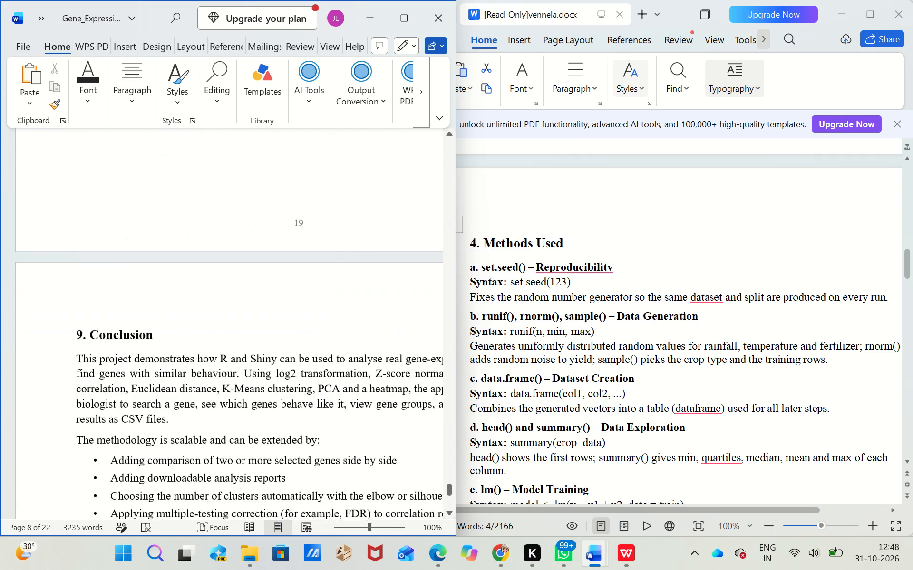
{"action": "scroll", "coordinate": [365, 426], "scroll_direction": "down", "scroll_amount": 7}
{"action": "scroll", "coordinate": [365, 426], "scroll_direction": "up", "scroll_amount": 4}
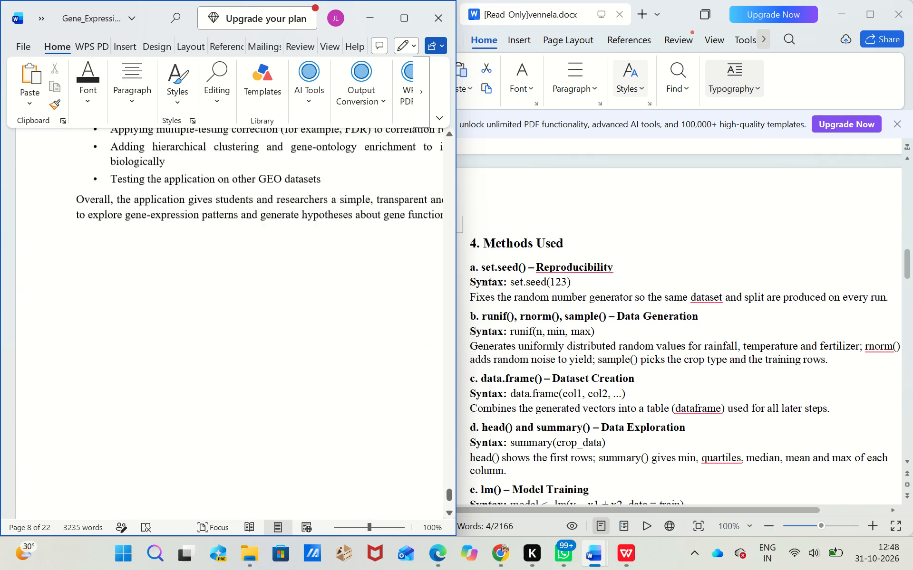
{"action": "scroll", "coordinate": [365, 426], "scroll_direction": "up", "scroll_amount": 9}
{"action": "scroll", "coordinate": [365, 426], "scroll_direction": "down", "scroll_amount": 1}
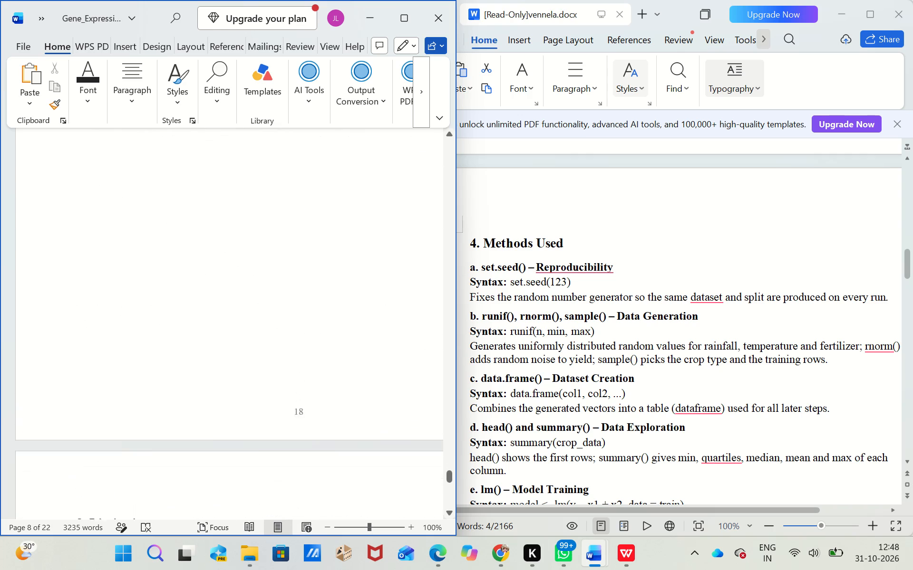
{"action": "scroll", "coordinate": [365, 426], "scroll_direction": "down", "scroll_amount": 1}
Look through the vennela report from its visualization code and plot figures to the Limitations and Conclusion sections.
{"action": "scroll", "coordinate": [577, 404], "scroll_direction": "down", "scroll_amount": 14}
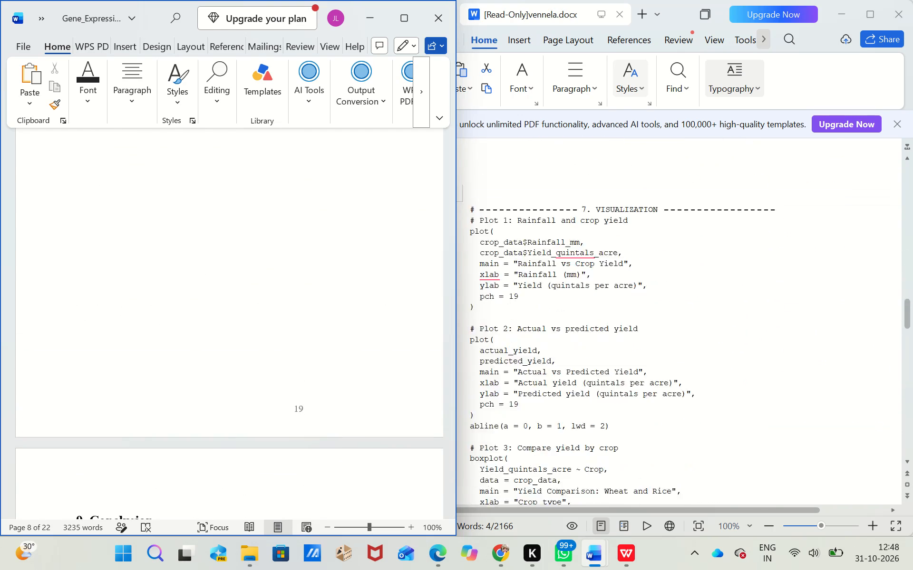
{"action": "scroll", "coordinate": [577, 404], "scroll_direction": "down", "scroll_amount": 6}
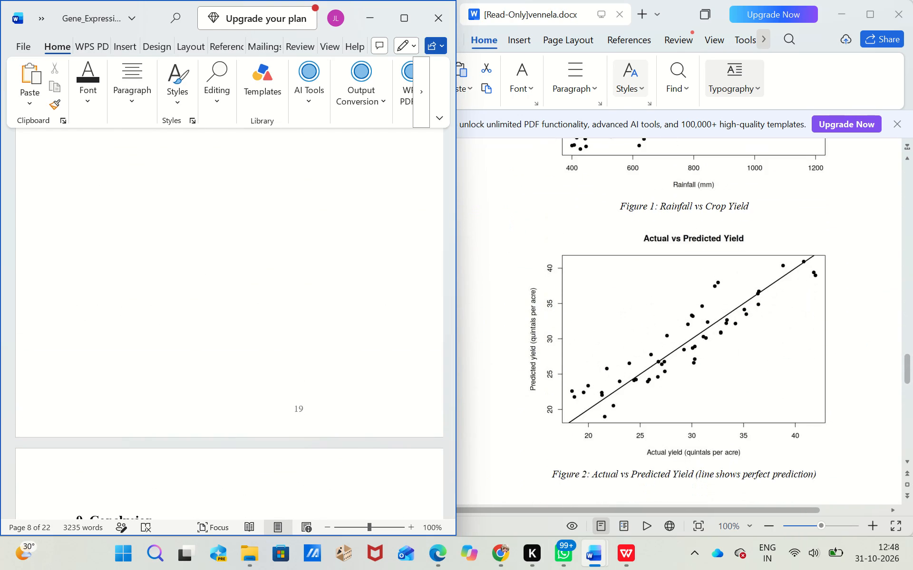
{"action": "scroll", "coordinate": [577, 404], "scroll_direction": "down", "scroll_amount": 6}
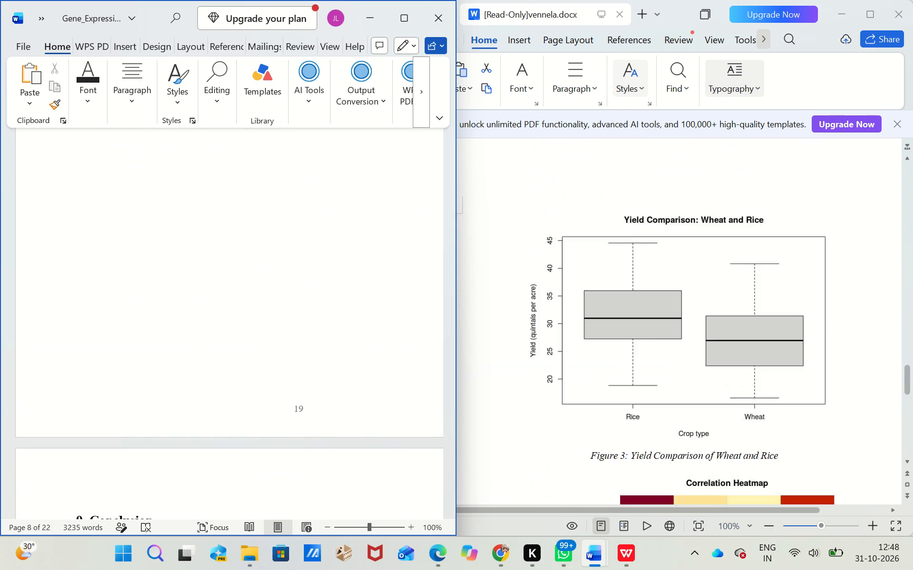
{"action": "scroll", "coordinate": [577, 404], "scroll_direction": "down", "scroll_amount": 8}
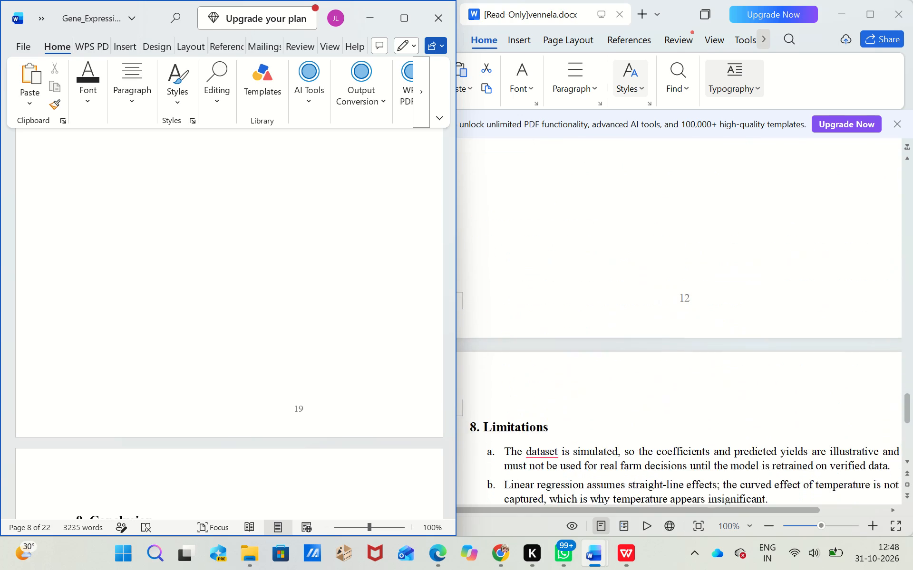
{"action": "scroll", "coordinate": [577, 404], "scroll_direction": "down", "scroll_amount": 11}
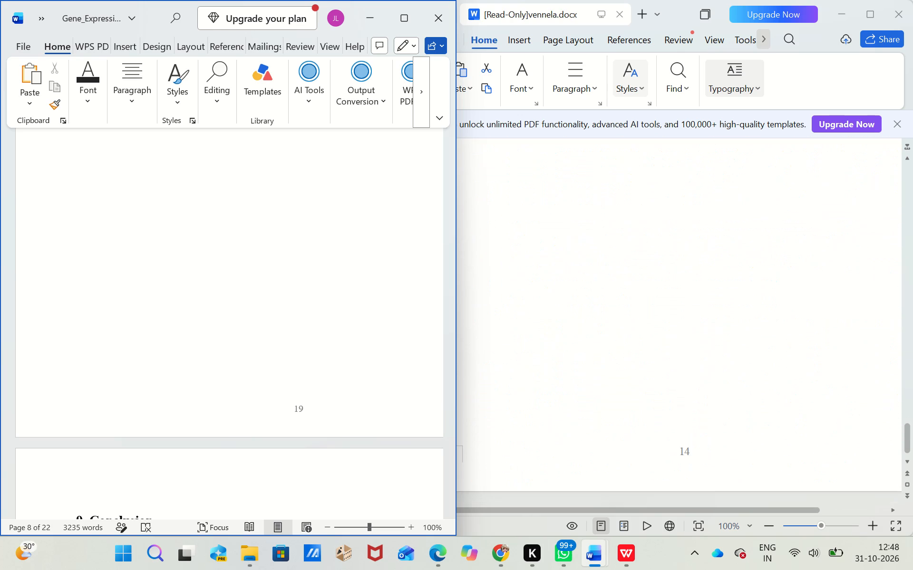
{"action": "scroll", "coordinate": [577, 404], "scroll_direction": "down", "scroll_amount": 2}
{"action": "scroll", "coordinate": [577, 404], "scroll_direction": "up", "scroll_amount": 7}
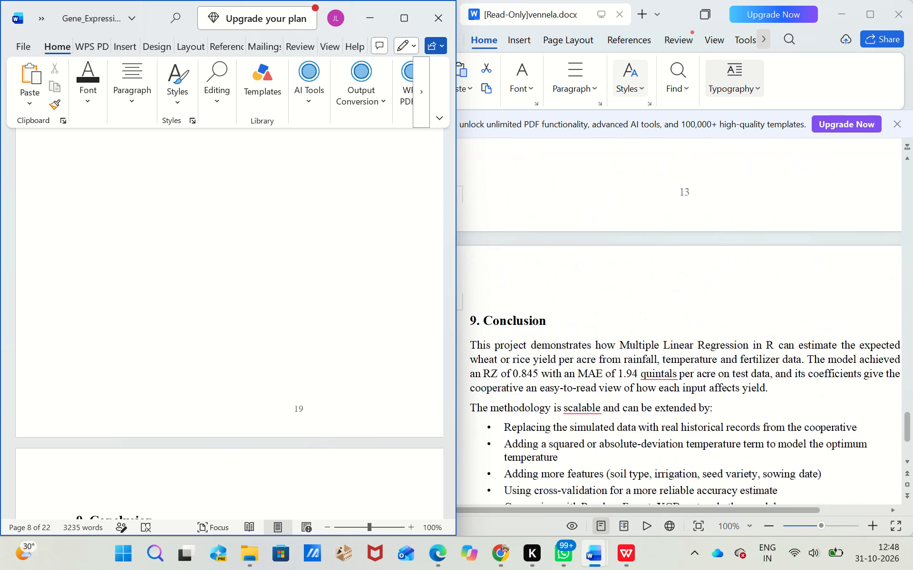
Review the gene expression report backwards from the Conclusion through Final Interpretation and Feature Testing Summary to the Heatmap, PCA and cluster table placeholders.
{"action": "scroll", "coordinate": [236, 238], "scroll_direction": "down", "scroll_amount": 3}
{"action": "scroll", "coordinate": [236, 238], "scroll_direction": "up", "scroll_amount": 1}
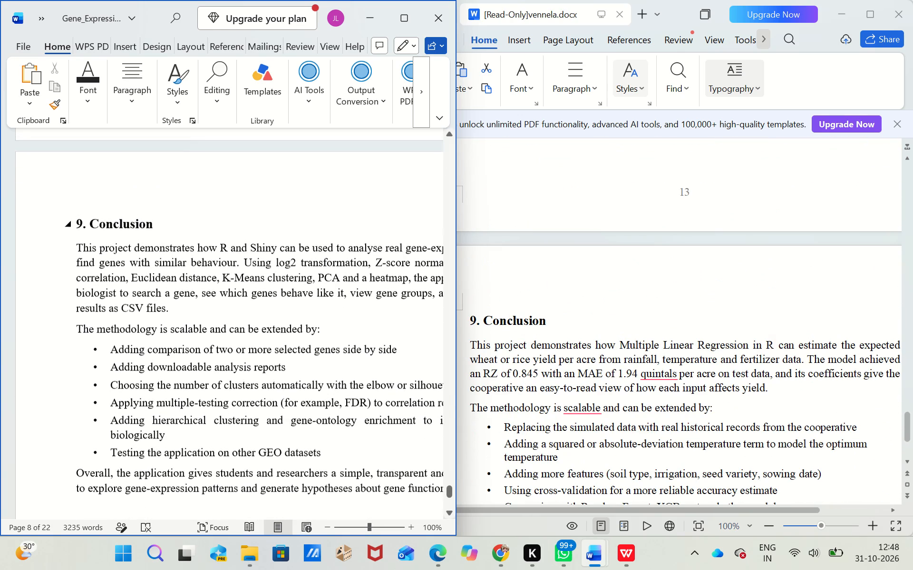
{"action": "scroll", "coordinate": [236, 238], "scroll_direction": "up", "scroll_amount": 2}
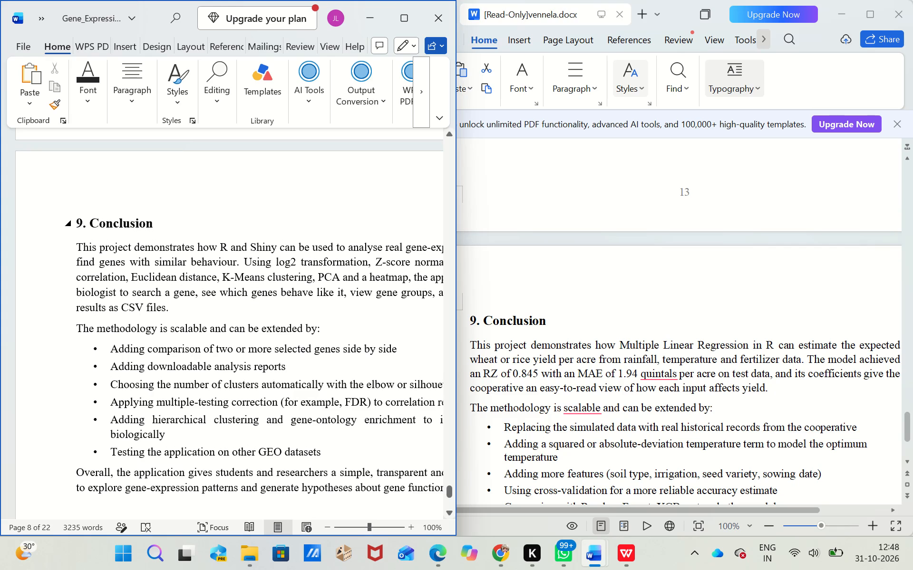
{"action": "scroll", "coordinate": [236, 238], "scroll_direction": "up", "scroll_amount": 11}
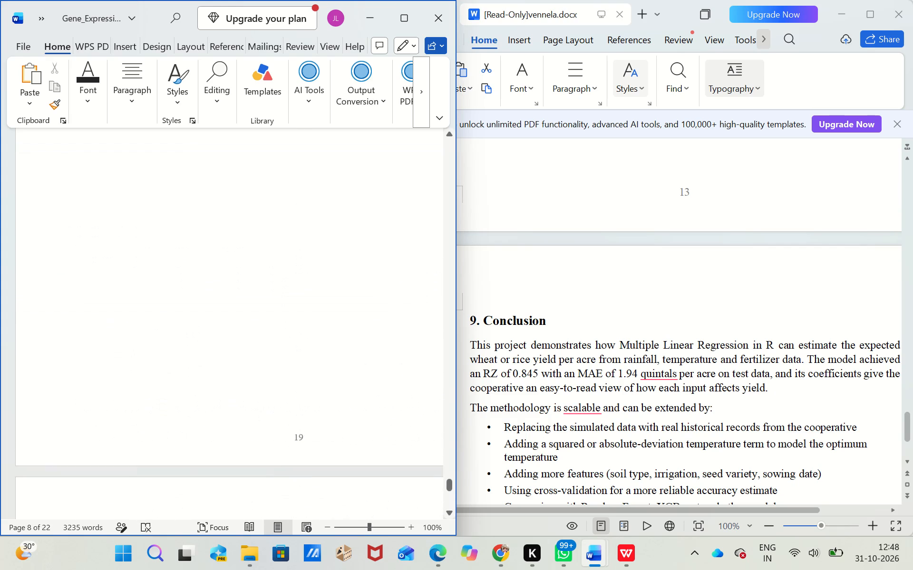
{"action": "scroll", "coordinate": [236, 238], "scroll_direction": "up", "scroll_amount": 20}
{"action": "scroll", "coordinate": [236, 238], "scroll_direction": "down", "scroll_amount": 1}
{"action": "scroll", "coordinate": [236, 238], "scroll_direction": "up", "scroll_amount": 4}
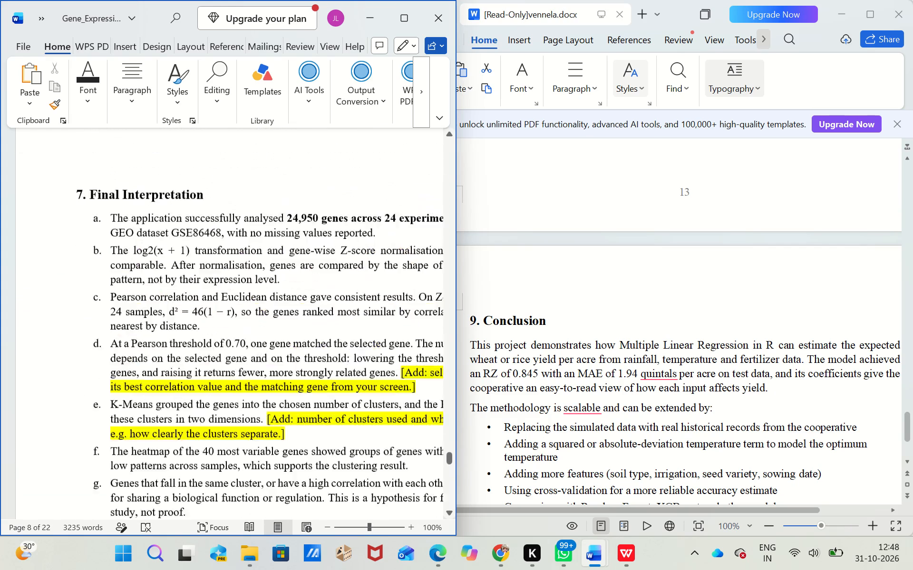
{"action": "scroll", "coordinate": [236, 238], "scroll_direction": "up", "scroll_amount": 20}
{"action": "scroll", "coordinate": [236, 238], "scroll_direction": "up", "scroll_amount": 7}
{"action": "scroll", "coordinate": [236, 238], "scroll_direction": "down", "scroll_amount": 1}
{"action": "scroll", "coordinate": [236, 238], "scroll_direction": "up", "scroll_amount": 6}
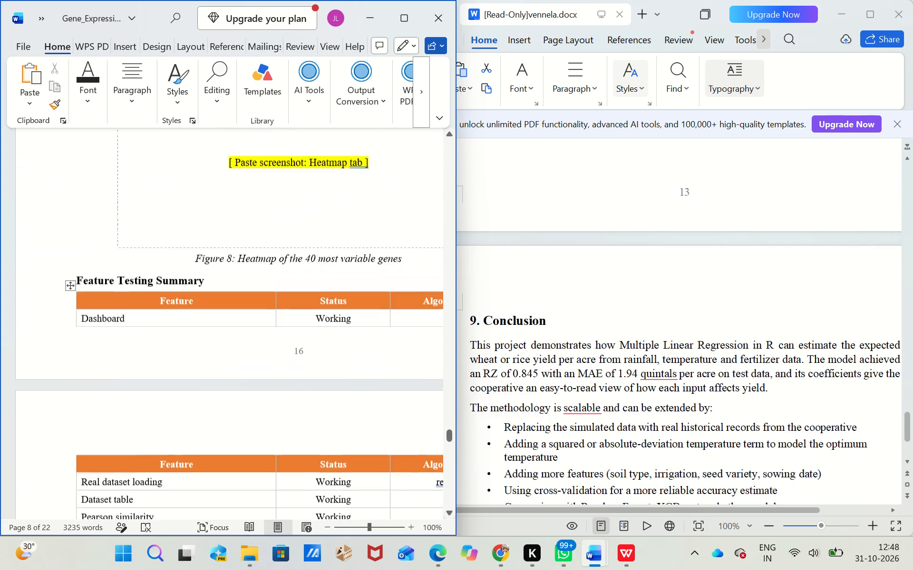
{"action": "scroll", "coordinate": [236, 238], "scroll_direction": "up", "scroll_amount": 6}
{"action": "scroll", "coordinate": [236, 238], "scroll_direction": "down", "scroll_amount": 1}
{"action": "scroll", "coordinate": [236, 238], "scroll_direction": "up", "scroll_amount": 6}
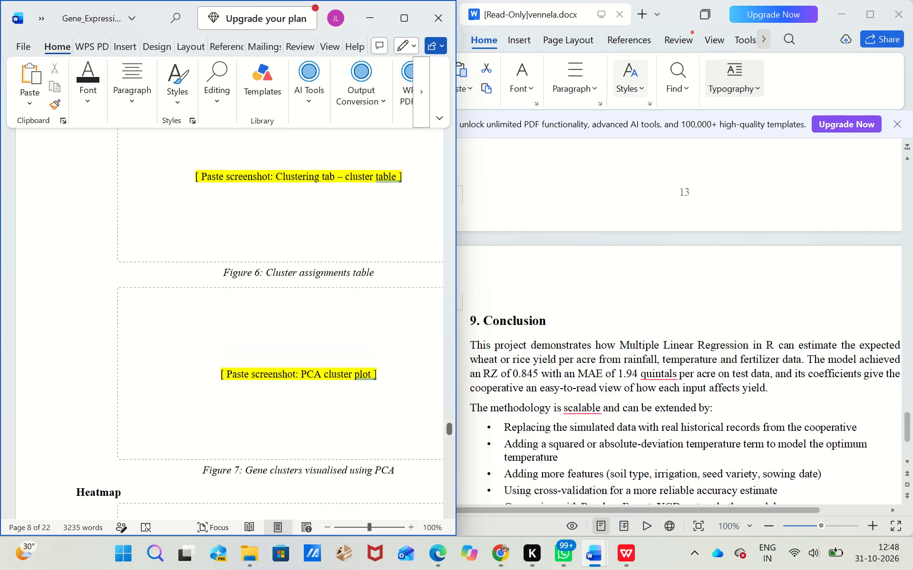
Examine how the vennela report presents and captions its correlation heatmap, yield comparison and scatter plot figures.
{"action": "scroll", "coordinate": [556, 304], "scroll_direction": "up", "scroll_amount": 2}
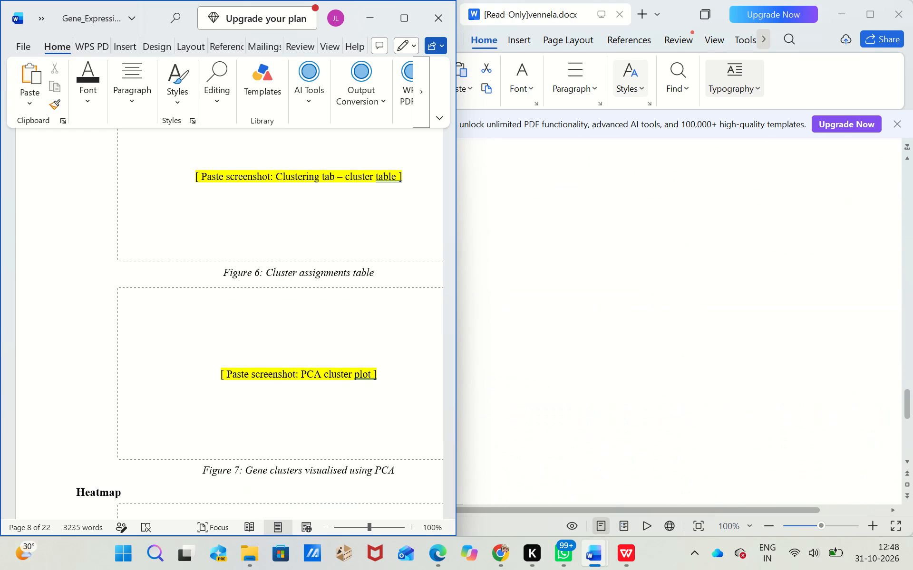
{"action": "scroll", "coordinate": [556, 304], "scroll_direction": "up", "scroll_amount": 5}
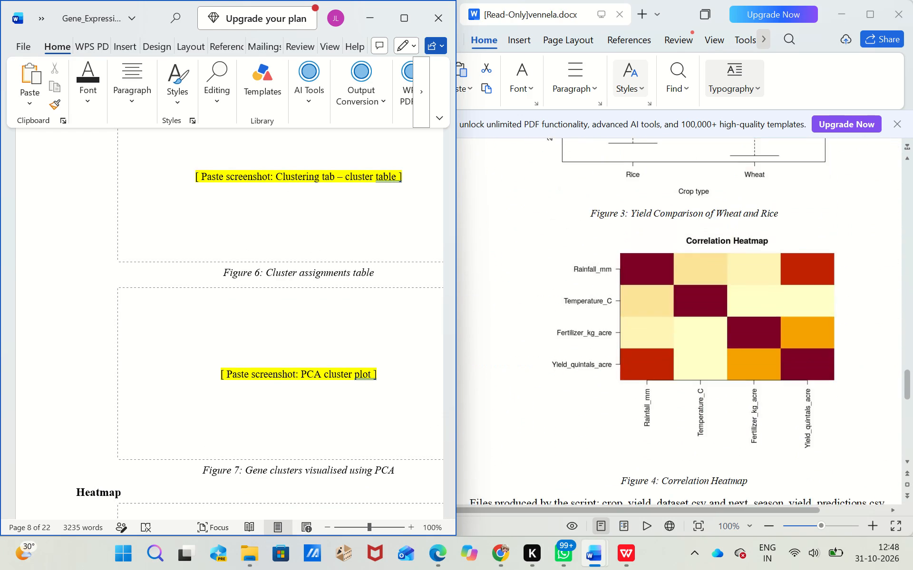
{"action": "scroll", "coordinate": [556, 304], "scroll_direction": "up", "scroll_amount": 6}
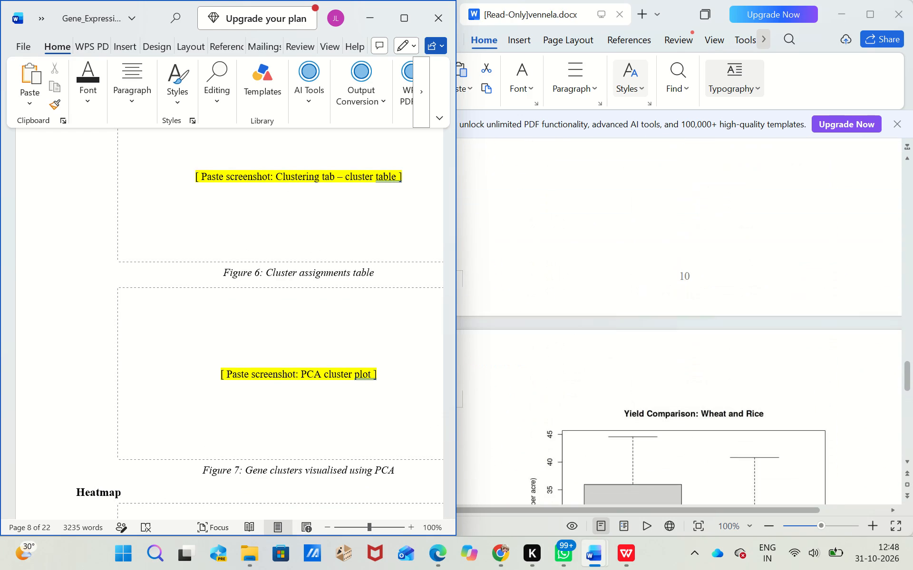
{"action": "scroll", "coordinate": [556, 304], "scroll_direction": "up", "scroll_amount": 7}
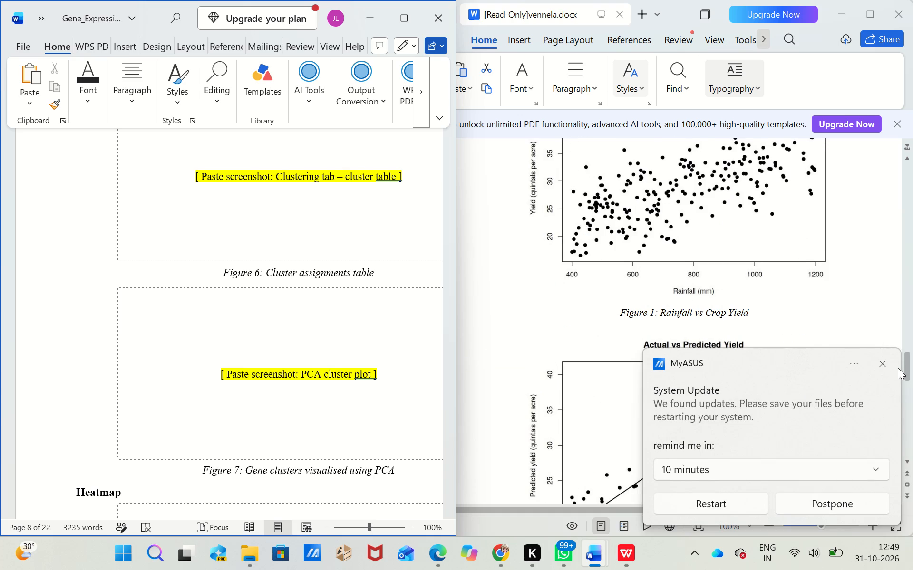
Dismiss the MyASUS system update reminder.
{"action": "left_click", "coordinate": [884, 366]}
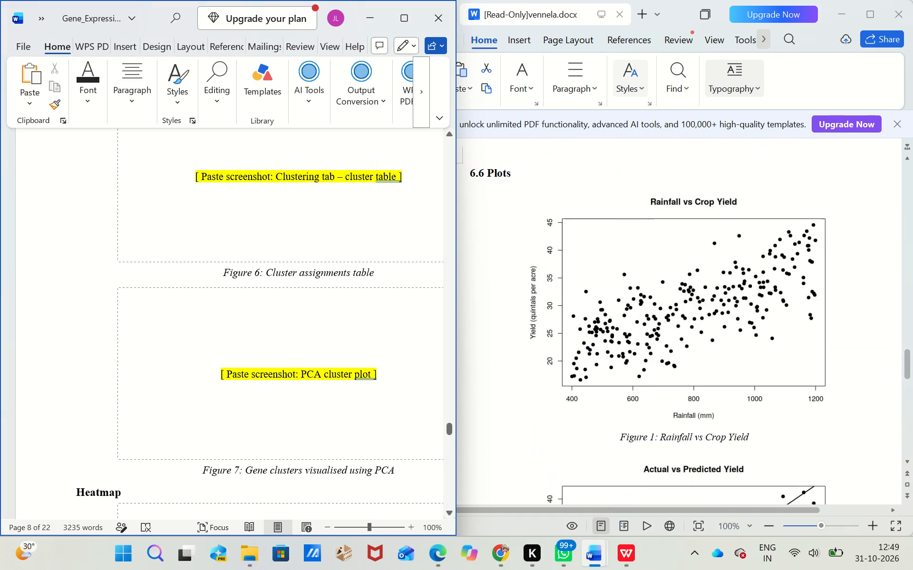
Compare the Output sections of both reports, checking the gene report's screenshot placeholders against vennela's plots, result tables and console output.
{"action": "scroll", "coordinate": [699, 368], "scroll_direction": "up", "scroll_amount": 2}
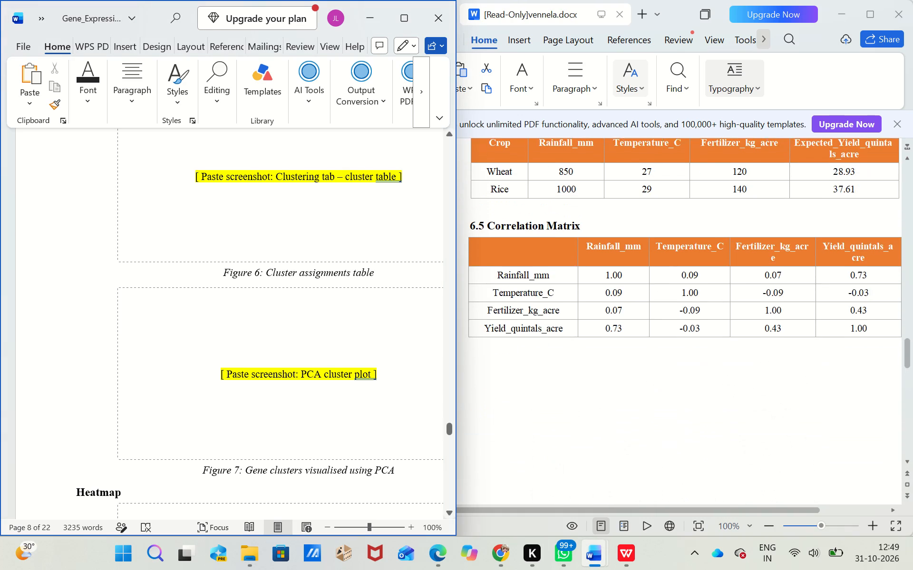
{"action": "scroll", "coordinate": [699, 368], "scroll_direction": "down", "scroll_amount": 5}
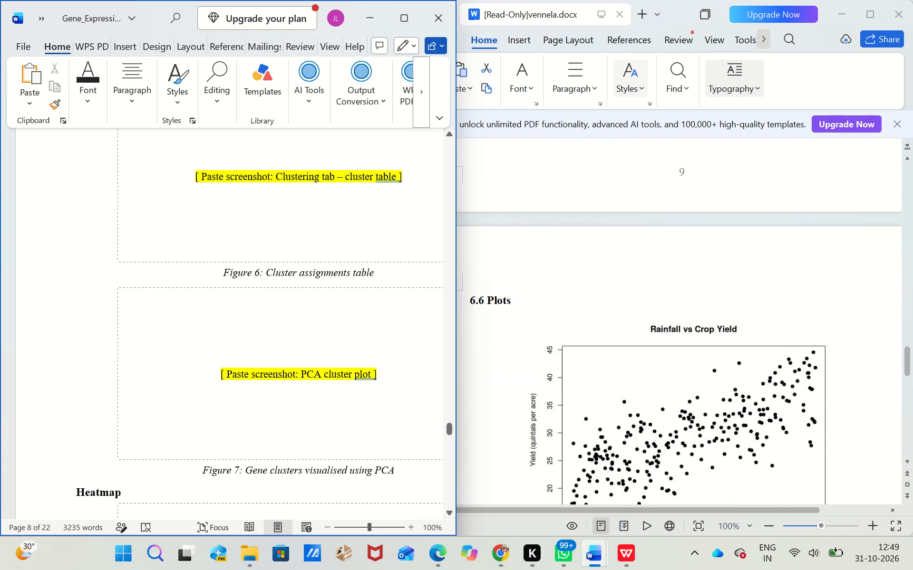
{"action": "scroll", "coordinate": [285, 334], "scroll_direction": "up", "scroll_amount": 6}
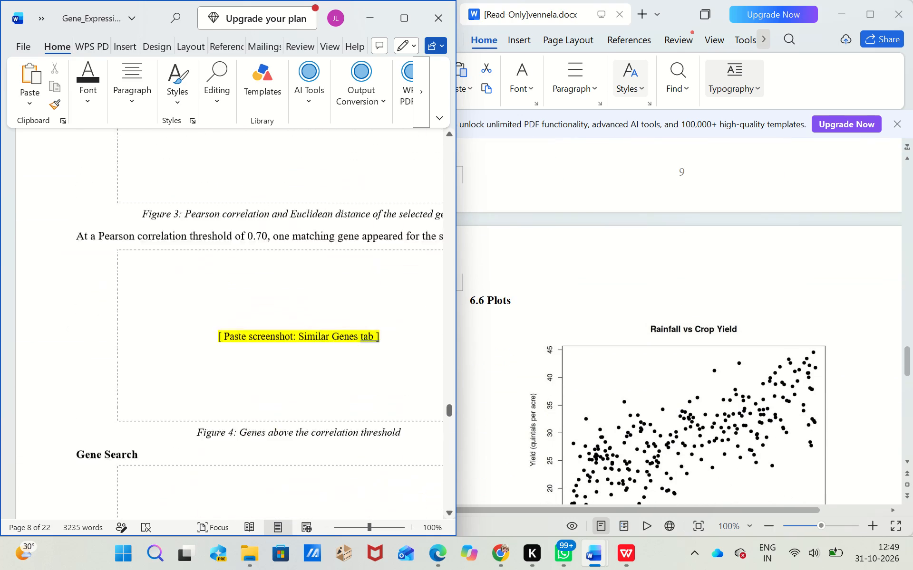
{"action": "scroll", "coordinate": [285, 334], "scroll_direction": "up", "scroll_amount": 6}
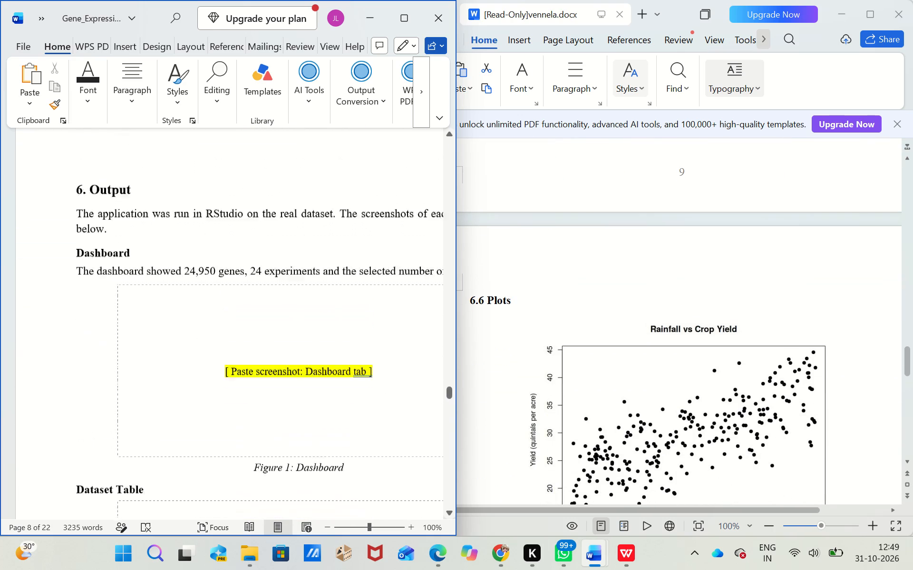
{"action": "scroll", "coordinate": [285, 334], "scroll_direction": "up", "scroll_amount": 1}
{"action": "scroll", "coordinate": [285, 334], "scroll_direction": "down", "scroll_amount": 1}
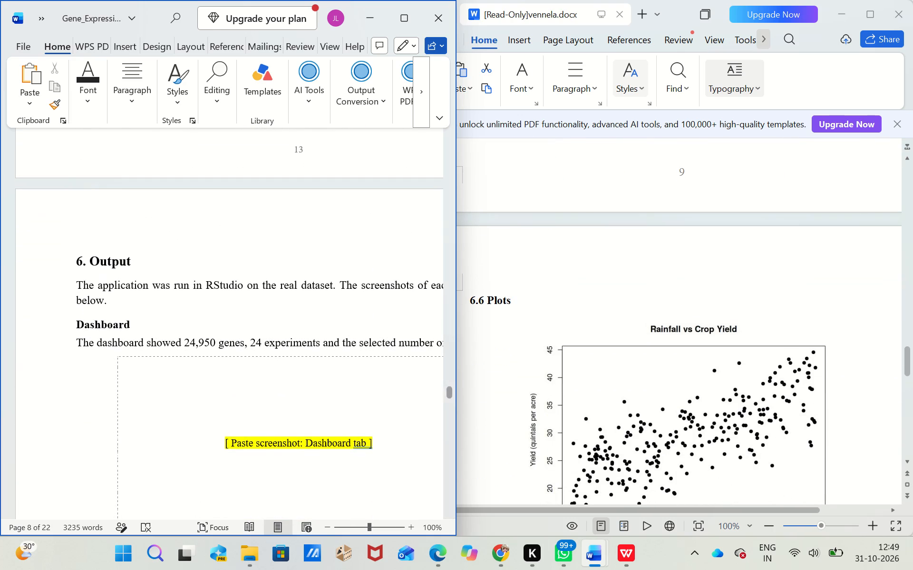
{"action": "scroll", "coordinate": [595, 318], "scroll_direction": "up", "scroll_amount": 11}
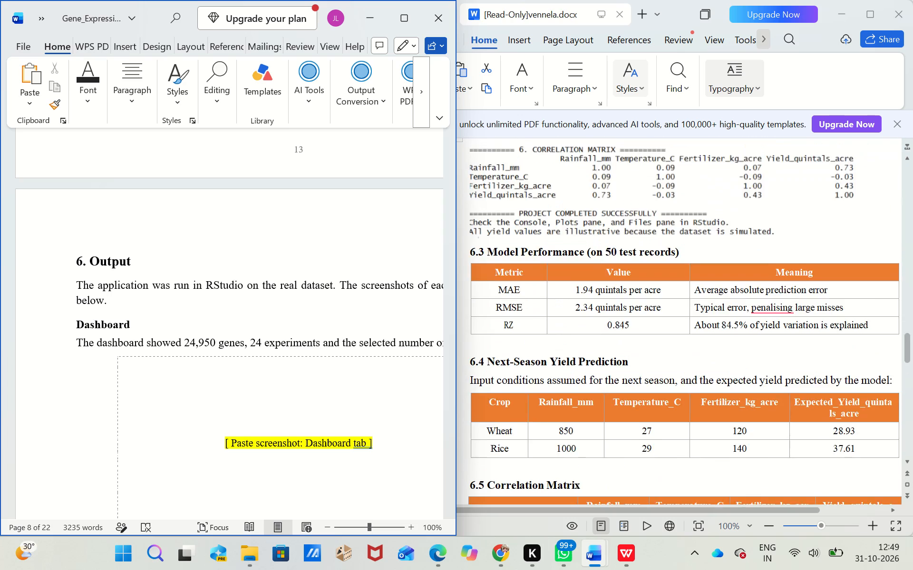
{"action": "scroll", "coordinate": [595, 318], "scroll_direction": "up", "scroll_amount": 12}
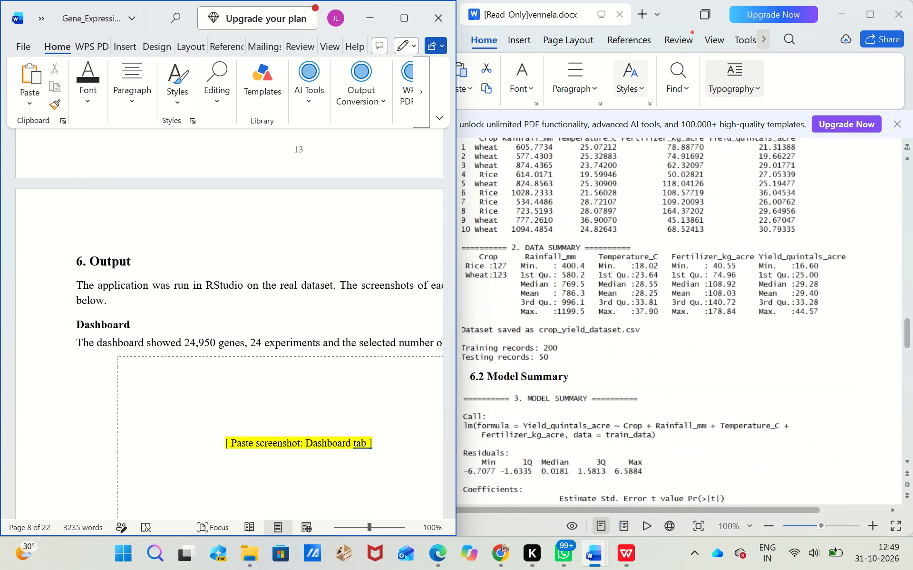
{"action": "scroll", "coordinate": [595, 318], "scroll_direction": "up", "scroll_amount": 3}
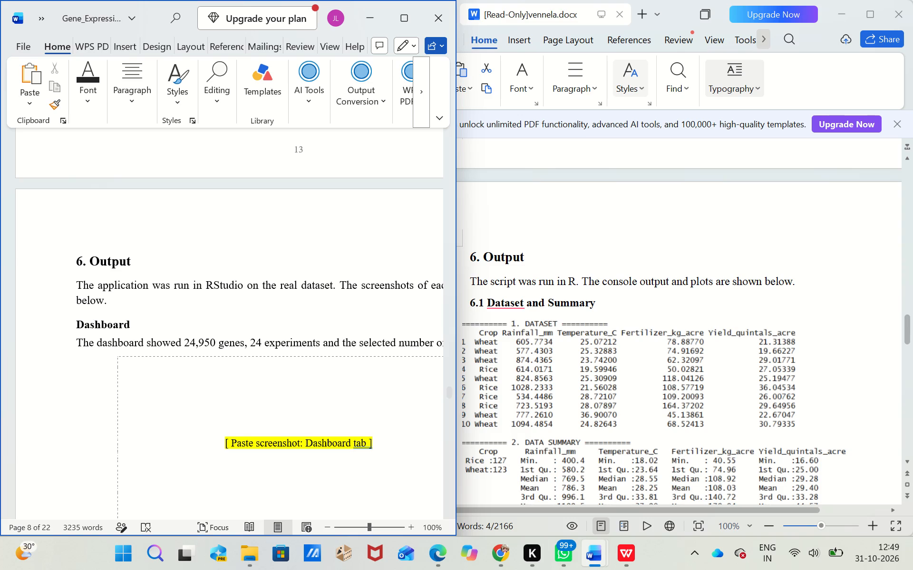
Open RStudio from the recent searches.
{"action": "left_click", "coordinate": [282, 221]}
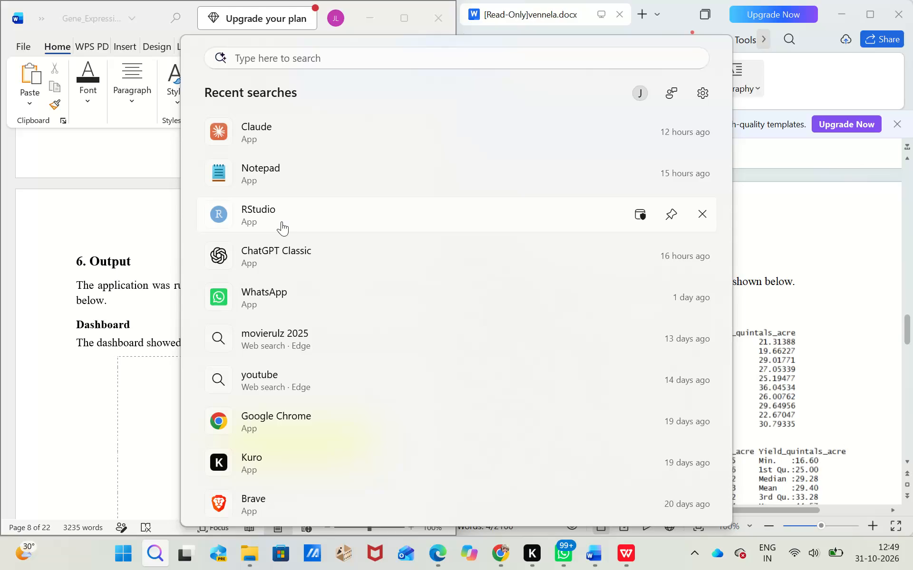
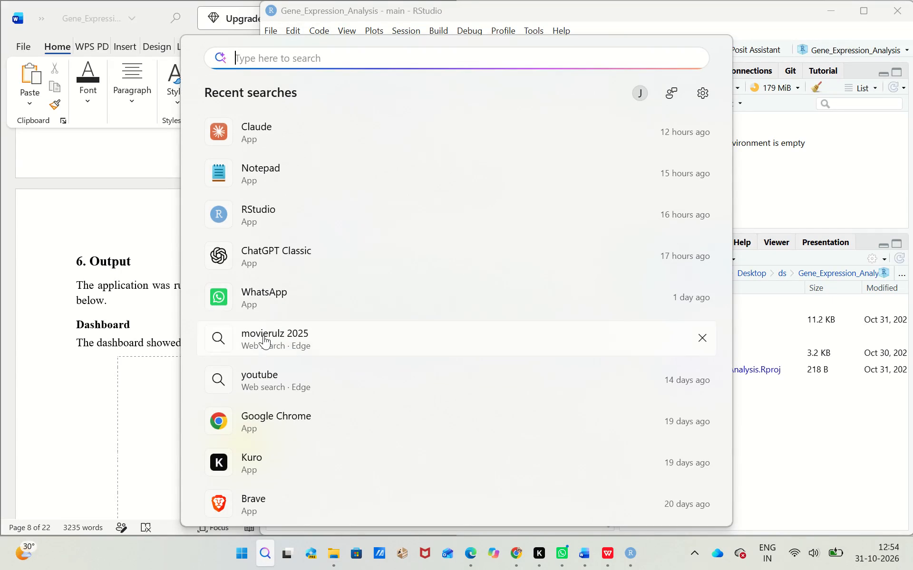
Switch to File Explorer and open the Screenshots folder.
{"action": "left_click", "coordinate": [329, 558]}
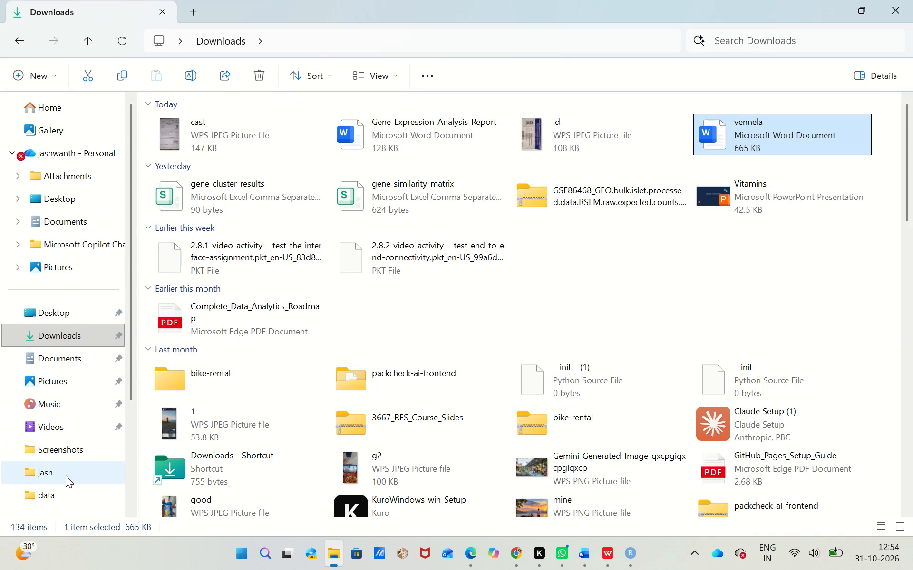
{"action": "left_click", "coordinate": [81, 452]}
{"action": "scroll", "coordinate": [484, 327], "scroll_direction": "down", "scroll_amount": 2}
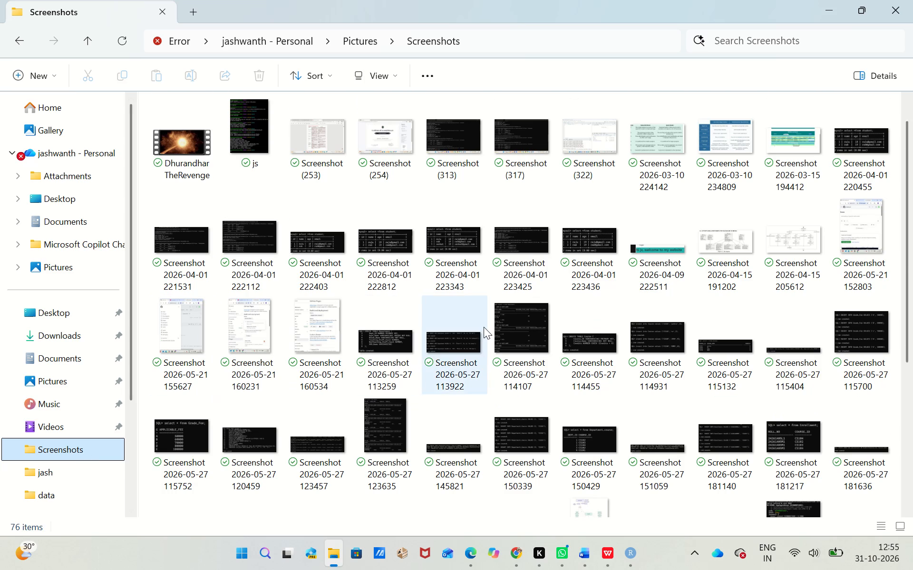
{"action": "scroll", "coordinate": [484, 327], "scroll_direction": "down", "scroll_amount": 11}
{"action": "left_click", "coordinate": [794, 438]}
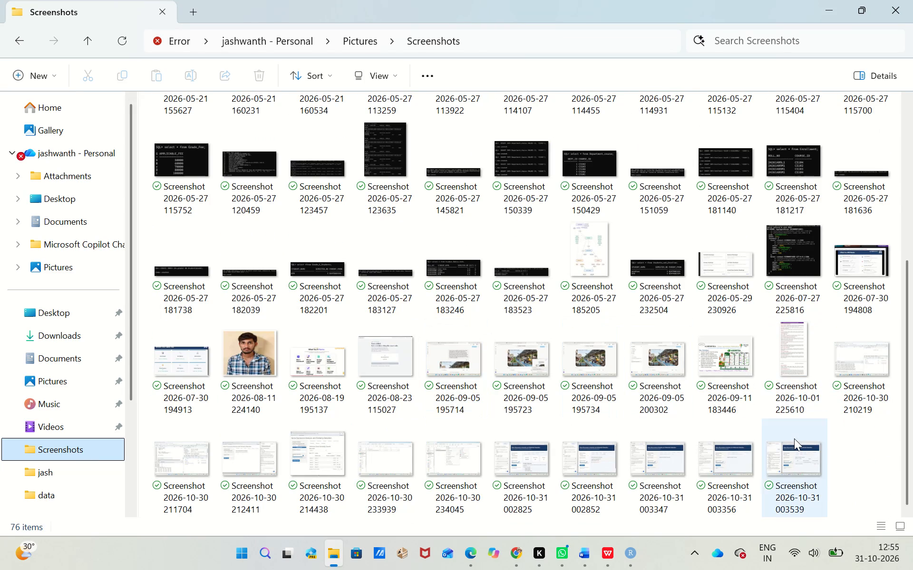
{"action": "key", "text": "shift+Left"}
{"action": "key", "text": "shift+Left"}
{"action": "key", "text": "shift+Left"}
{"action": "key", "text": "shift+Left"}
{"action": "key", "text": "shift+Left"}
{"action": "key", "text": "shift+Left"}
{"action": "key", "text": "shift+Left"}
{"action": "key", "text": "shift+Left"}
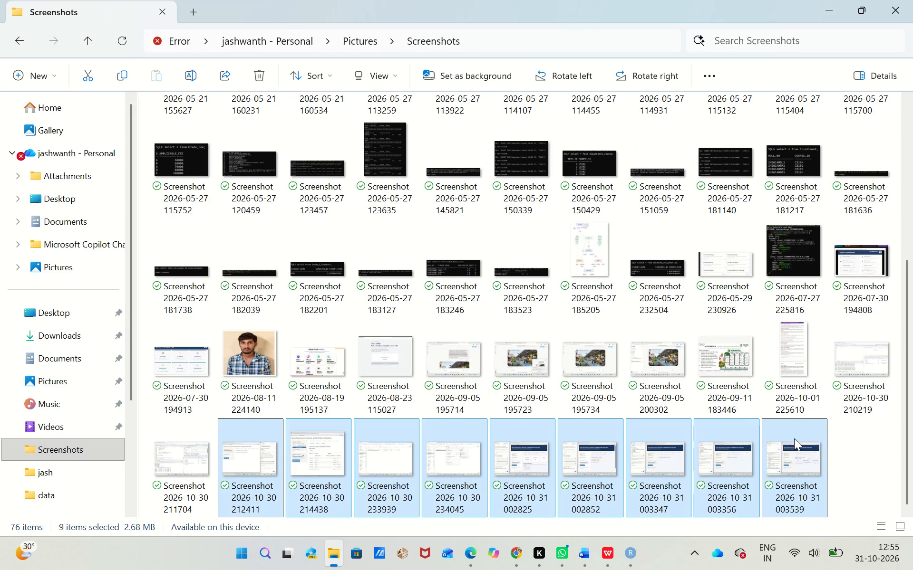
{"action": "key", "text": "shift+Left"}
{"action": "key", "text": "shift+Left"}
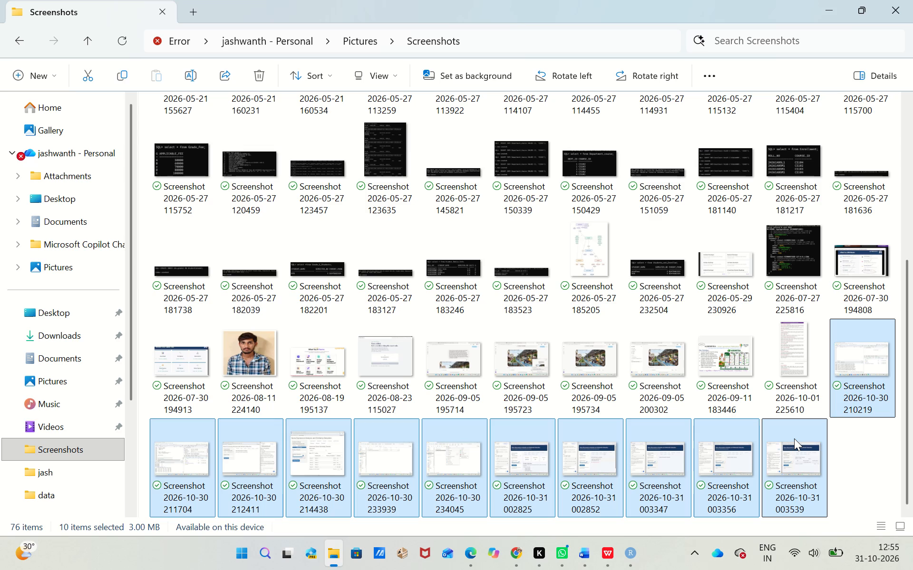
{"action": "key", "text": "Delete"}
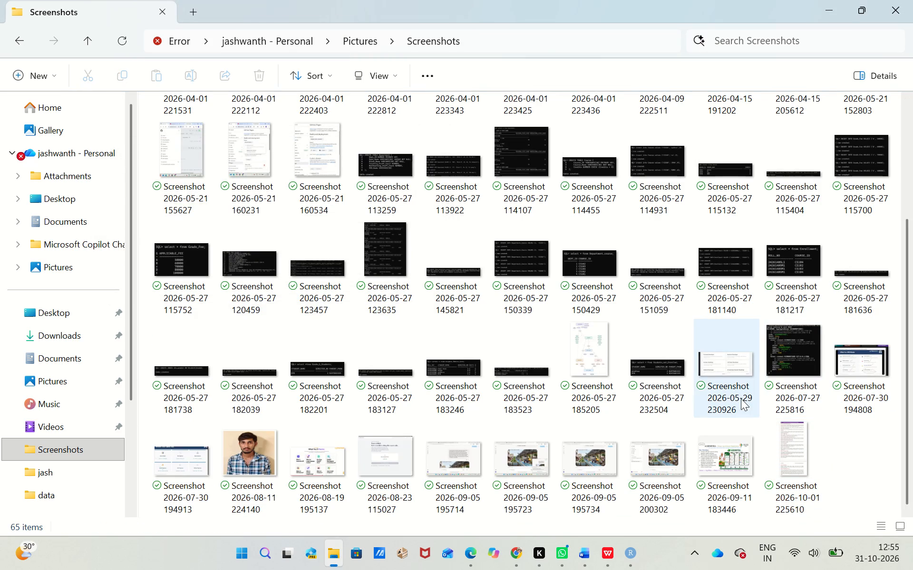
{"action": "scroll", "coordinate": [785, 358], "scroll_direction": "up", "scroll_amount": 1}
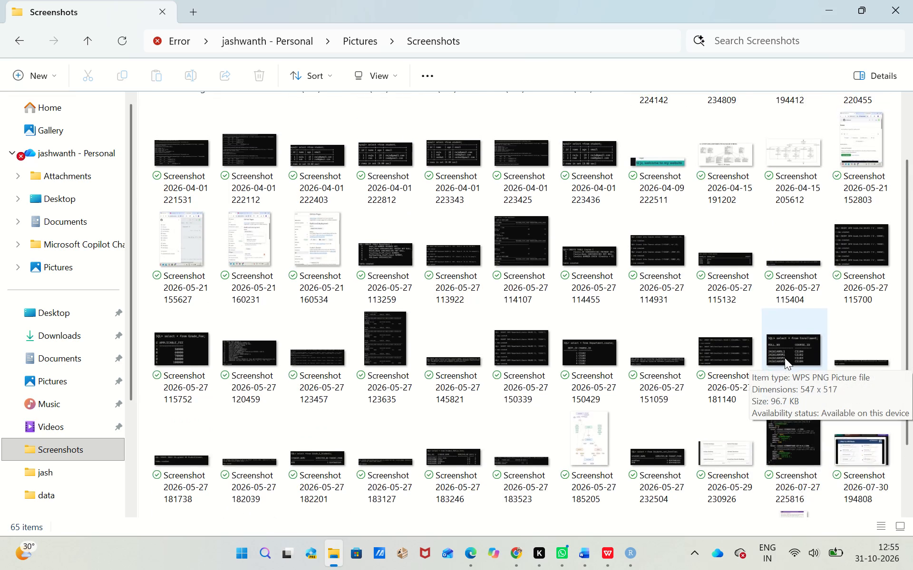
{"action": "scroll", "coordinate": [785, 358], "scroll_direction": "up", "scroll_amount": 1}
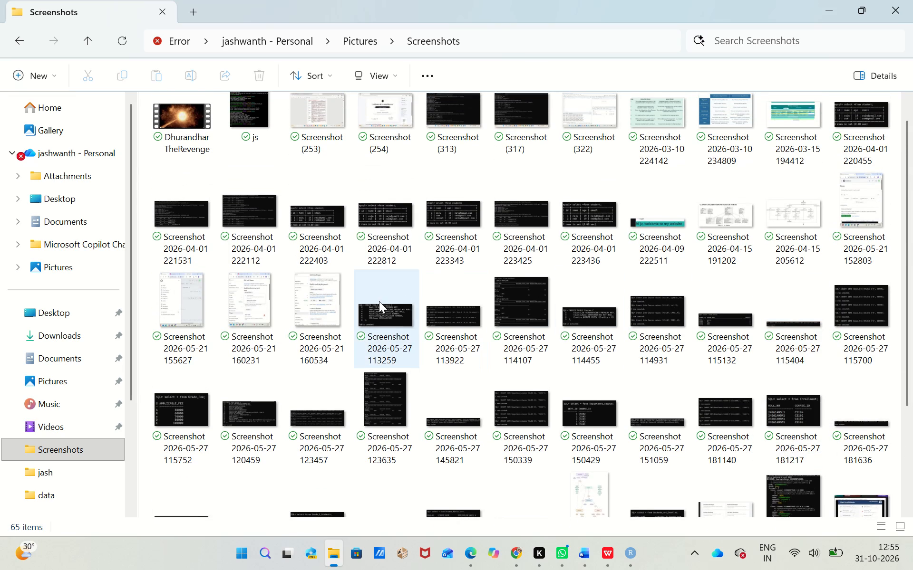
{"action": "left_click", "coordinate": [383, 309]}
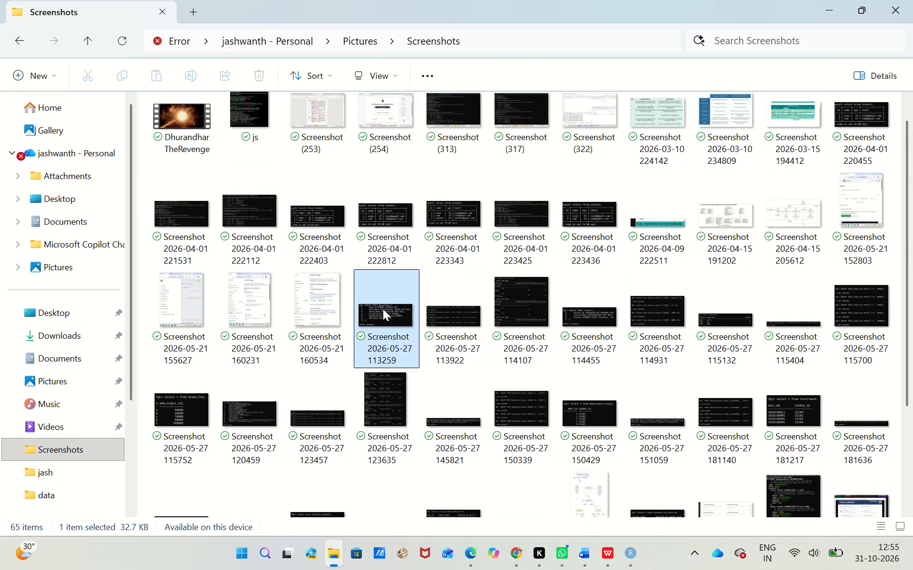
{"action": "key", "text": "shift+Right"}
{"action": "key", "text": "shift+Right"}
{"action": "key", "text": "shift+Right"}
{"action": "key", "text": "shift+Right"}
{"action": "key", "text": "shift+Right"}
{"action": "key", "text": "shift+Right"}
{"action": "key", "text": "shift+Right"}
{"action": "key", "text": "shift+Right"}
{"action": "key", "text": "shift+Right"}
{"action": "key", "text": "shift+Right"}
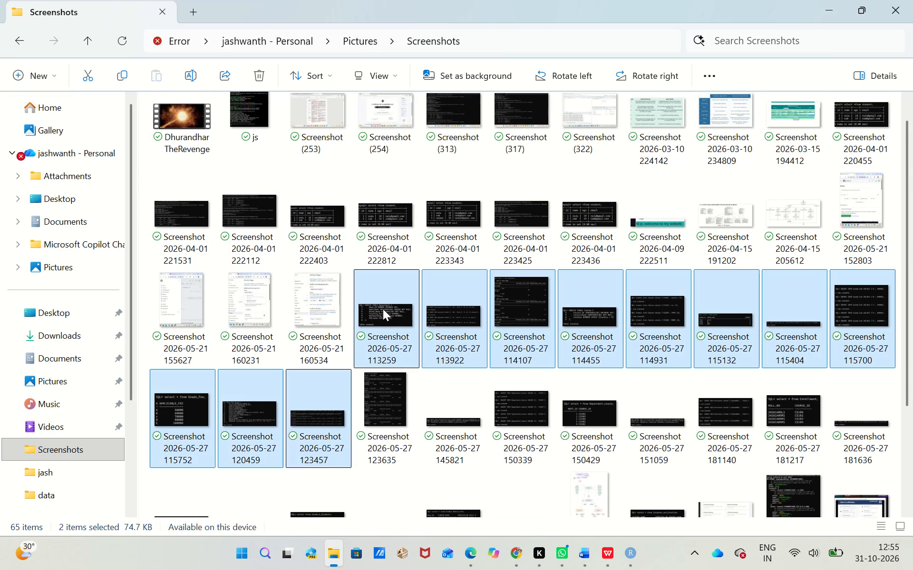
{"action": "key", "text": "shift+Right"}
{"action": "key", "text": "shift+Right"}
{"action": "key", "text": "shift+Right"}
{"action": "key", "text": "shift+Right"}
{"action": "key", "text": "shift+Right"}
{"action": "key", "text": "shift+Right"}
{"action": "key", "text": "shift+Right"}
{"action": "key", "text": "shift+Right"}
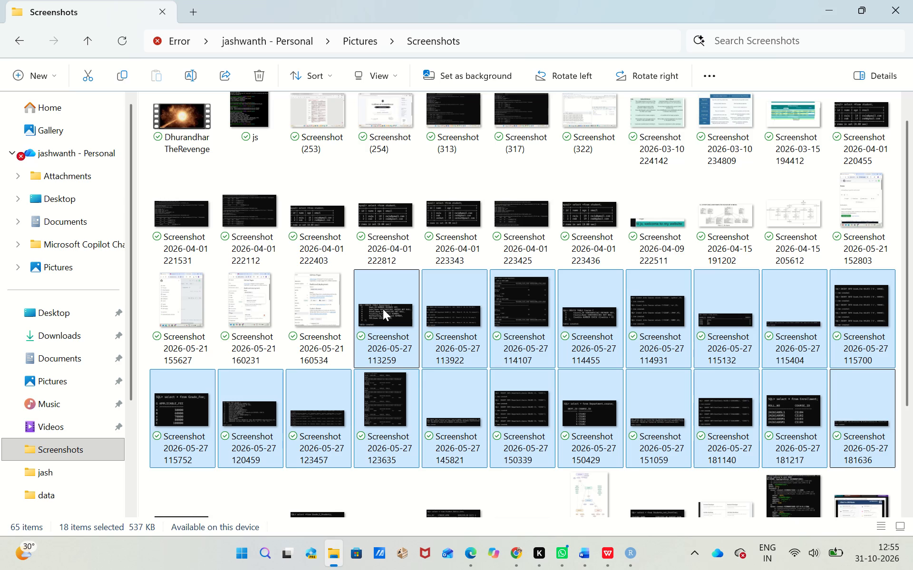
{"action": "key", "text": "shift+Right"}
{"action": "key", "text": "shift+Right"}
{"action": "key", "text": "shift+Right"}
{"action": "key", "text": "shift+Right"}
{"action": "key", "text": "shift+Right"}
{"action": "key", "text": "shift+Right"}
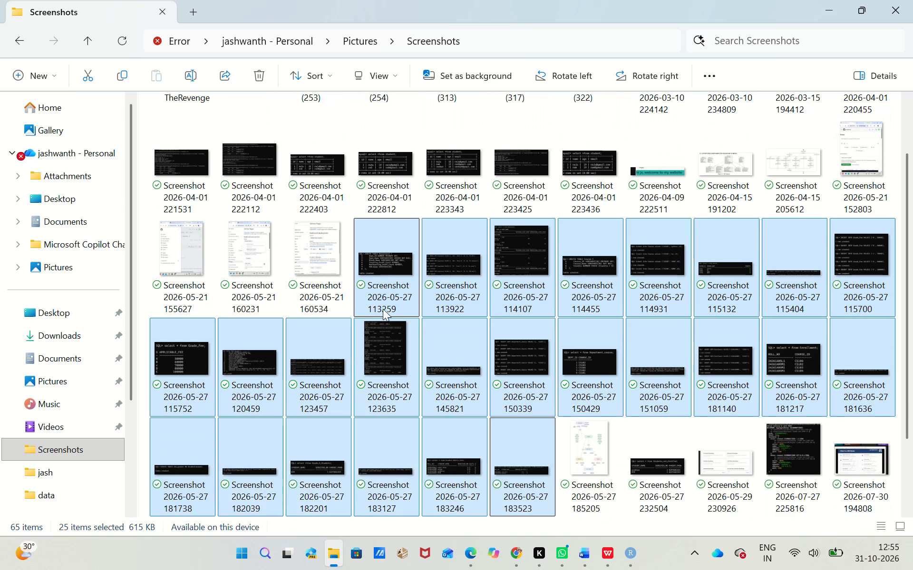
{"action": "key", "text": "Delete"}
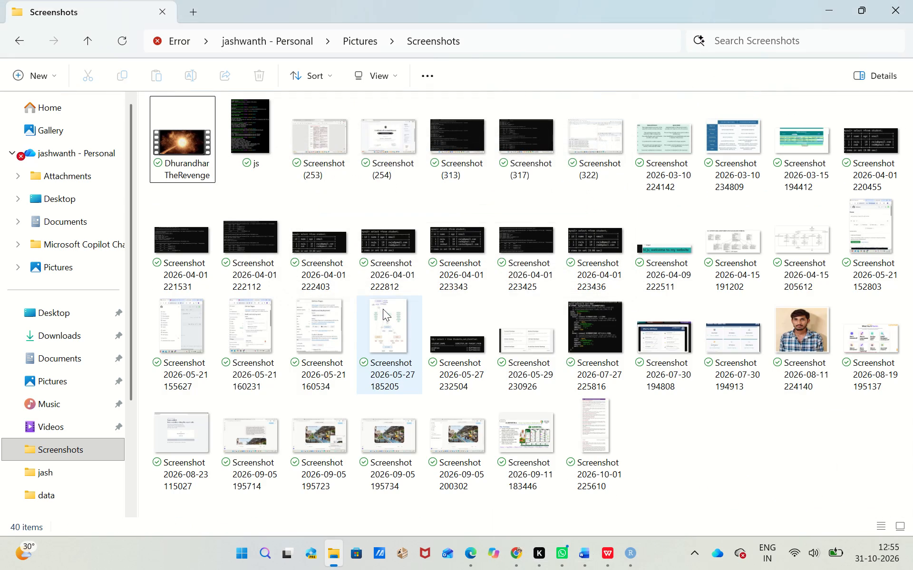
Delete the eight terminal screenshots dated 2026-04-01, from 220455 through 223436.
{"action": "scroll", "coordinate": [414, 300], "scroll_direction": "up", "scroll_amount": 2}
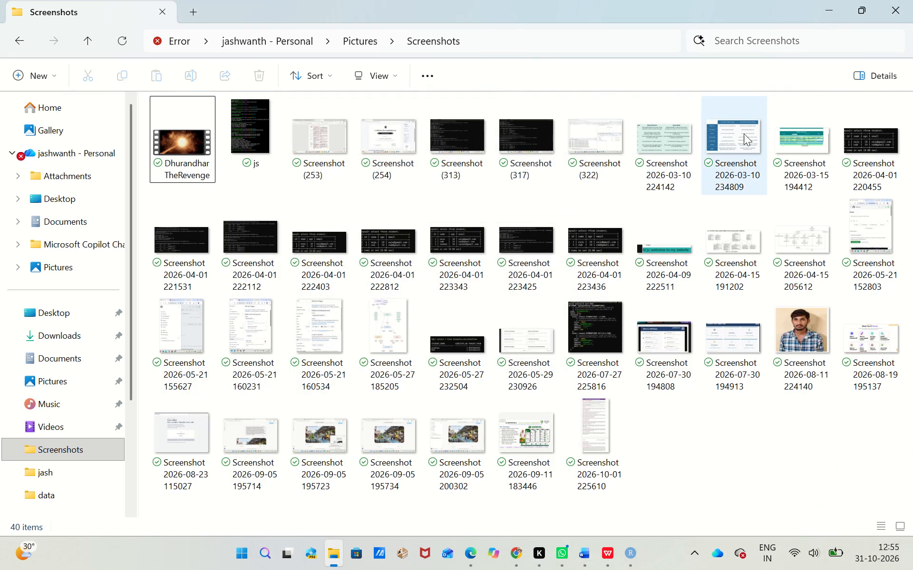
{"action": "left_click", "coordinate": [866, 155]}
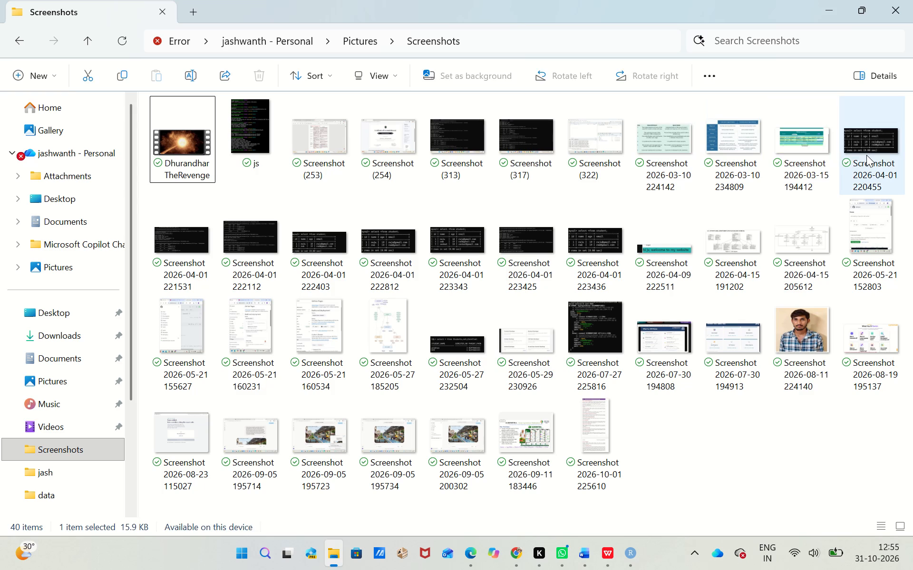
{"action": "key", "text": "shift+Right"}
{"action": "key", "text": "shift+Right"}
{"action": "key", "text": "shift+Right"}
{"action": "key", "text": "shift+Right"}
{"action": "key", "text": "shift+Right"}
{"action": "key", "text": "shift+Right"}
{"action": "key", "text": "shift+Right"}
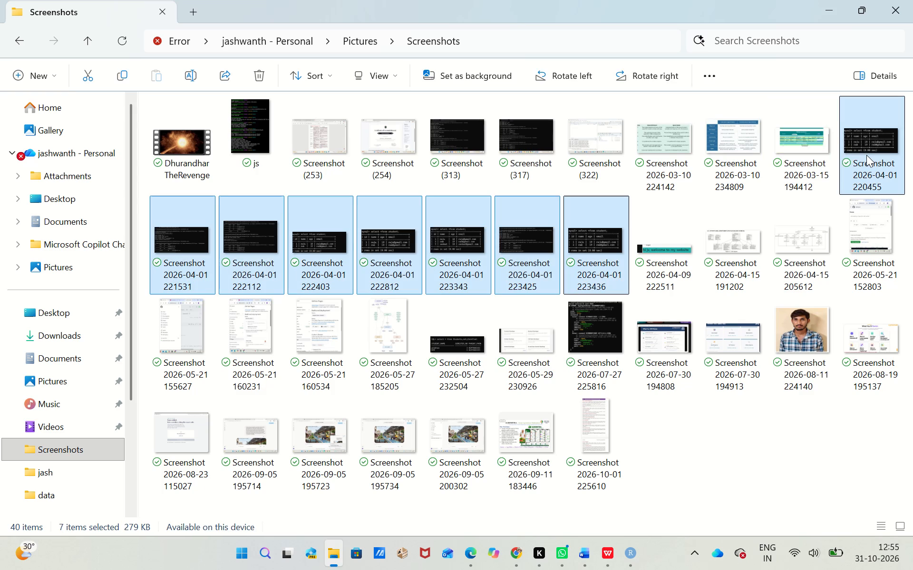
{"action": "key", "text": "Delete"}
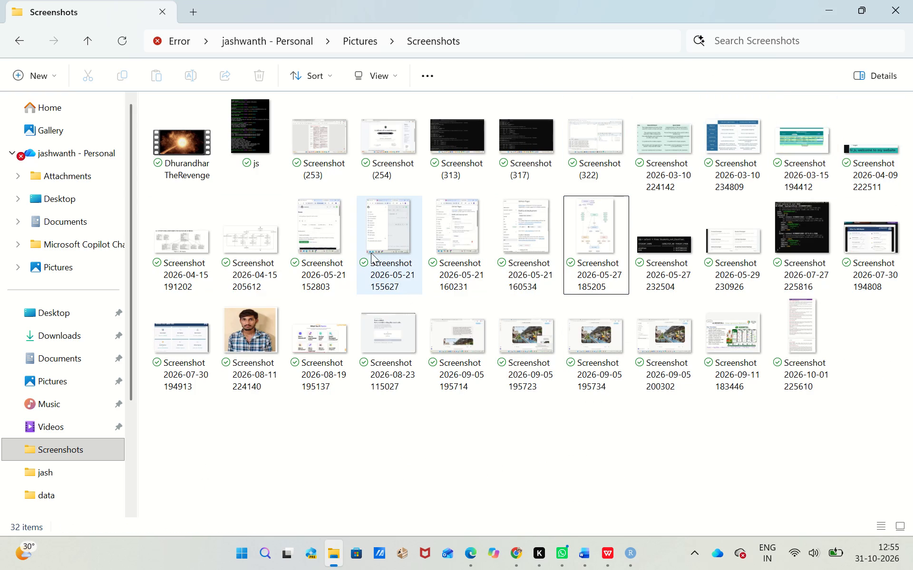
Delete the Dhurandhar TheRevenge video from the Screenshots folder.
{"action": "left_click", "coordinate": [175, 149]}
{"action": "key", "text": "Delete"}
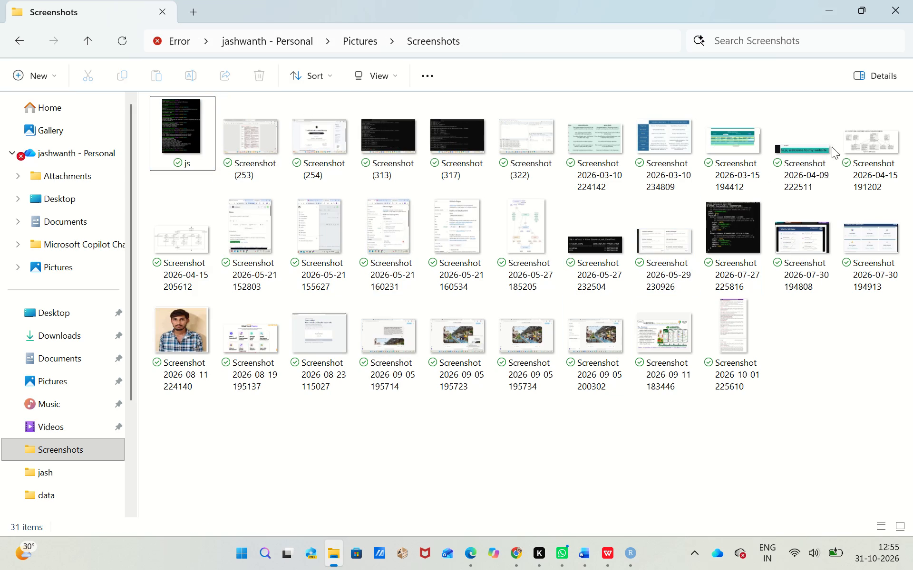
Minimise File Explorer to return to RStudio and run the END OF FUNCTIONS comment lines of functions.R.
{"action": "left_click", "coordinate": [832, 13]}
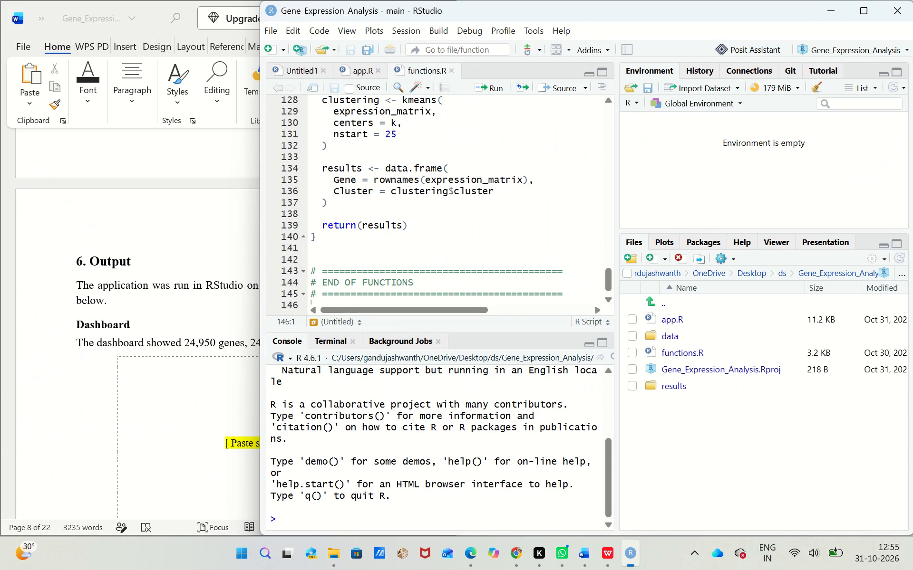
{"action": "left_click", "coordinate": [493, 87]}
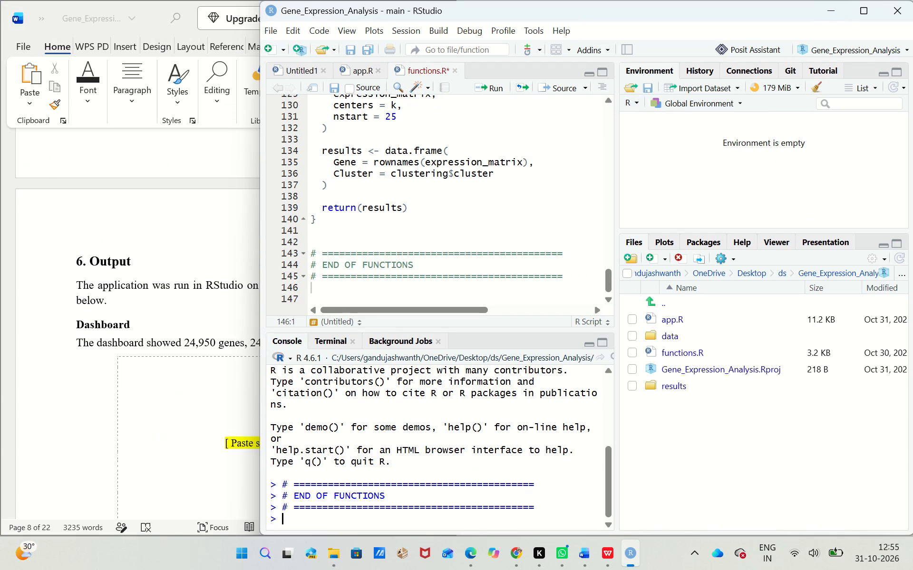
{"action": "scroll", "coordinate": [419, 203], "scroll_direction": "up", "scroll_amount": 2}
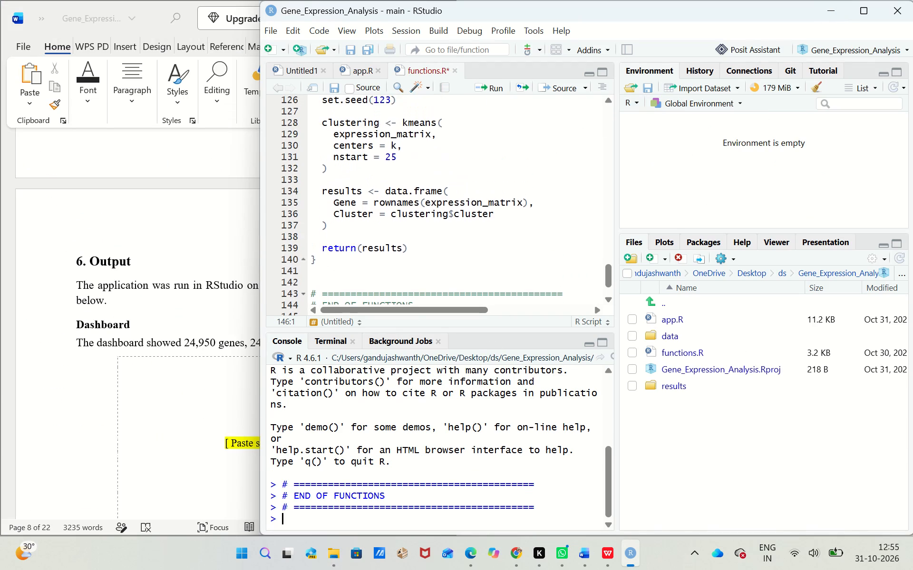
{"action": "scroll", "coordinate": [419, 203], "scroll_direction": "up", "scroll_amount": 8}
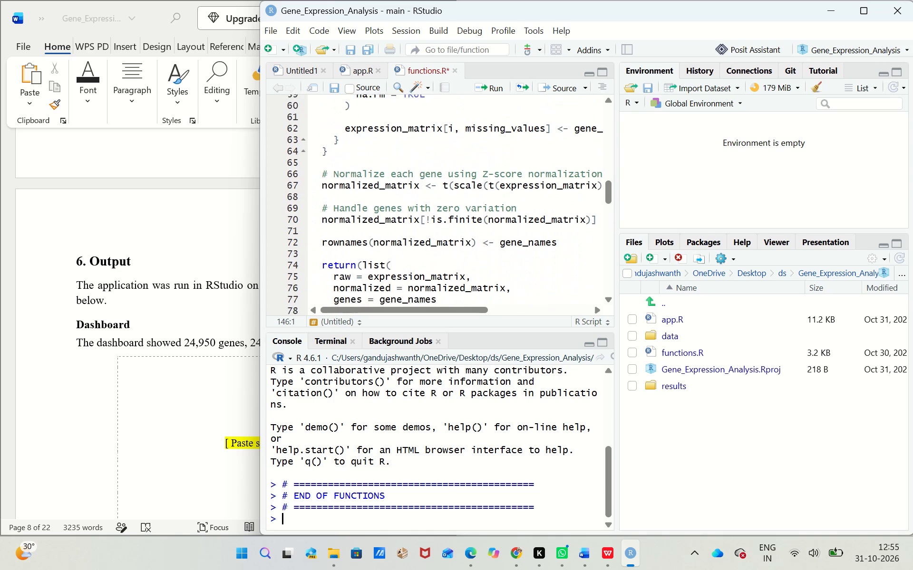
Save the functions.R script.
{"action": "left_click", "coordinate": [350, 69]}
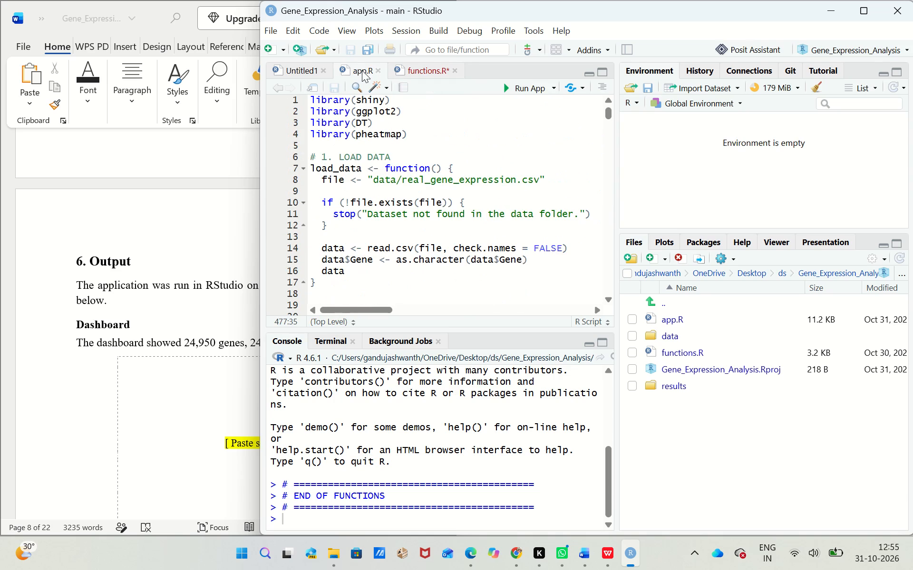
{"action": "left_click", "coordinate": [359, 70]}
{"action": "left_click", "coordinate": [417, 68]}
{"action": "key", "text": "ctrl+s"}
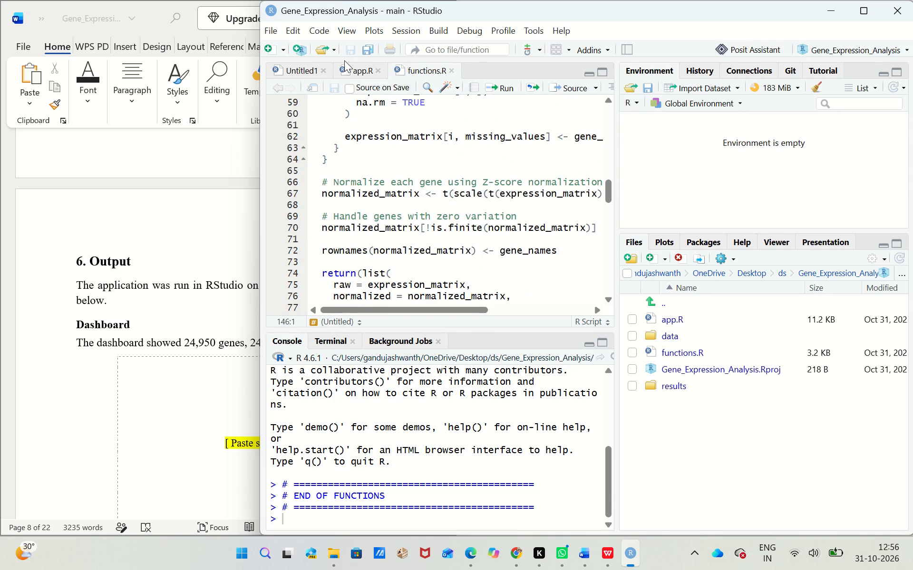
Run the Shiny application from app.R and maximise its window.
{"action": "left_click", "coordinate": [348, 70]}
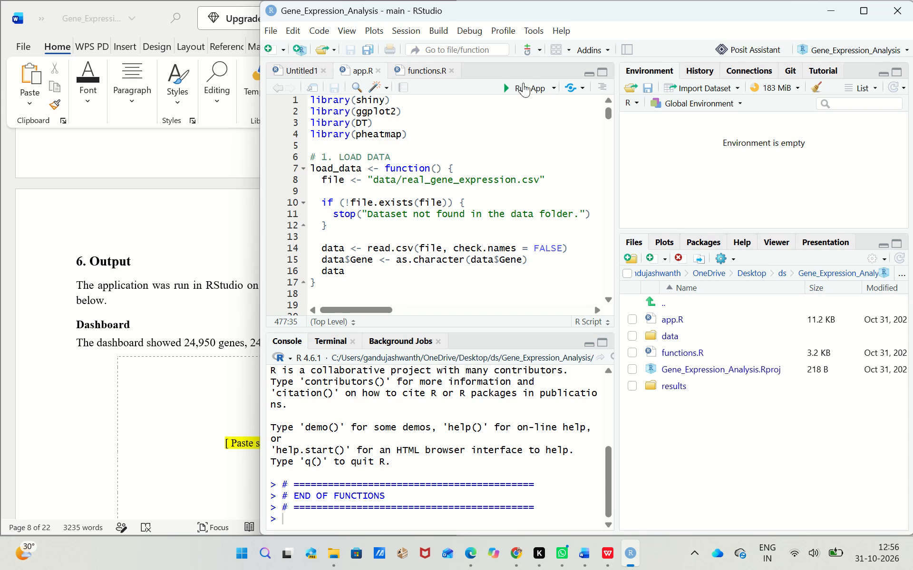
{"action": "left_click", "coordinate": [529, 85]}
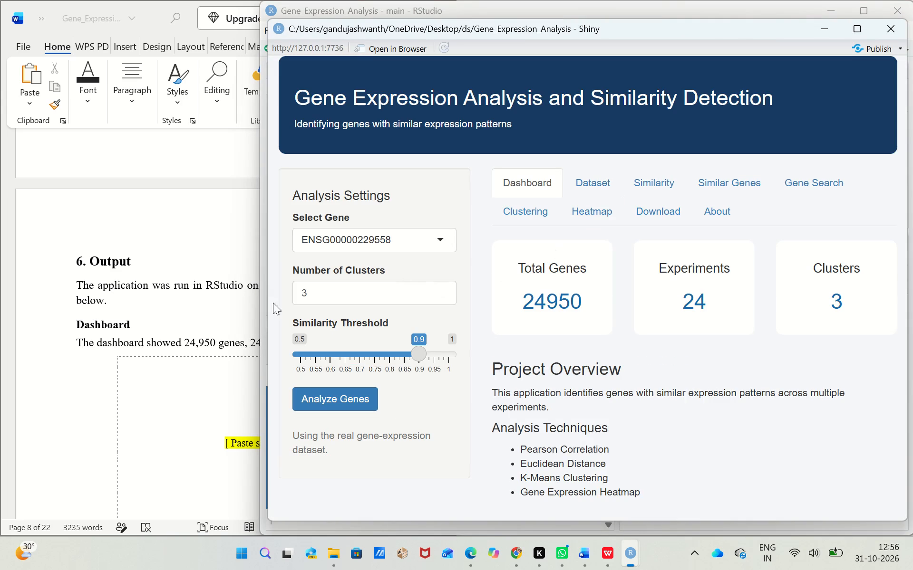
{"action": "scroll", "coordinate": [197, 326], "scroll_direction": "down", "scroll_amount": 5}
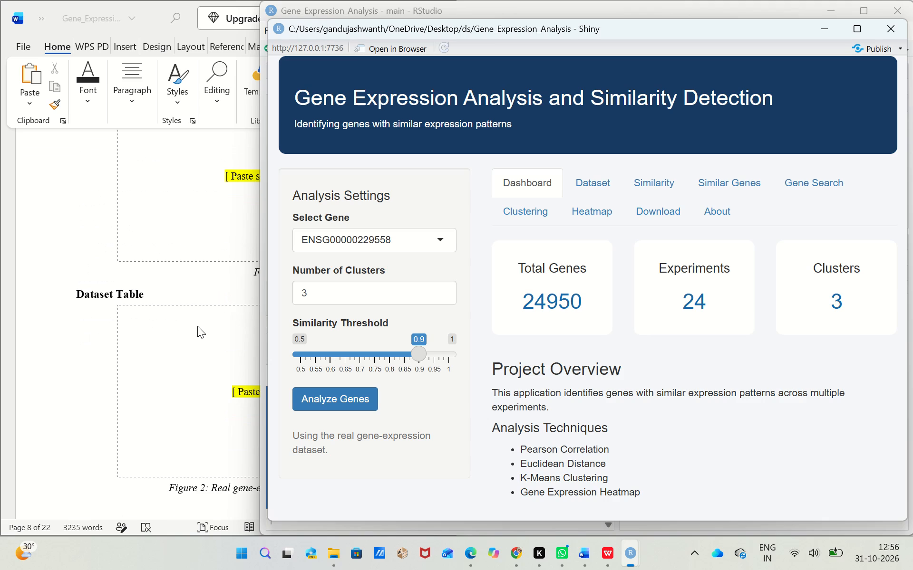
{"action": "left_click", "coordinate": [860, 35]}
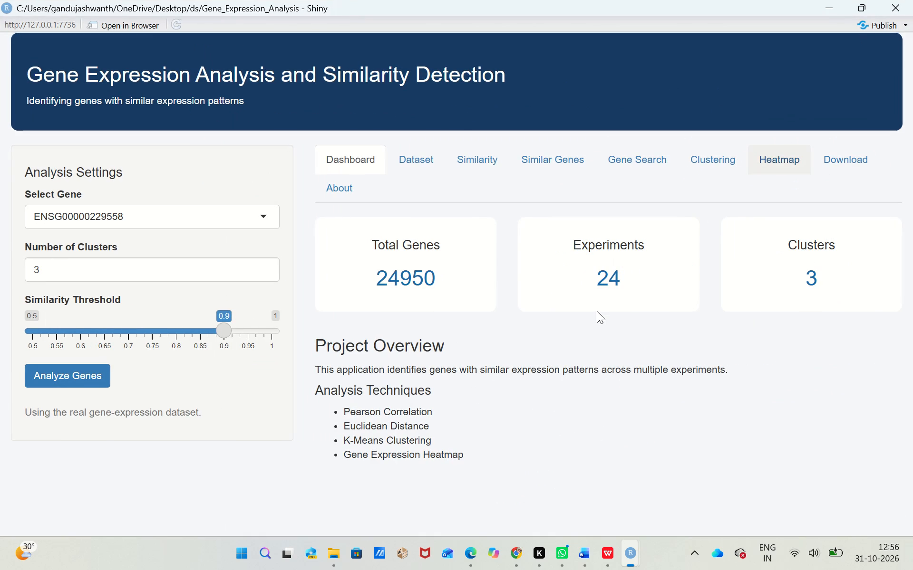
Capture a full-screen screenshot of the application's Dashboard page with Snipping Tool.
{"action": "key", "text": "Print"}
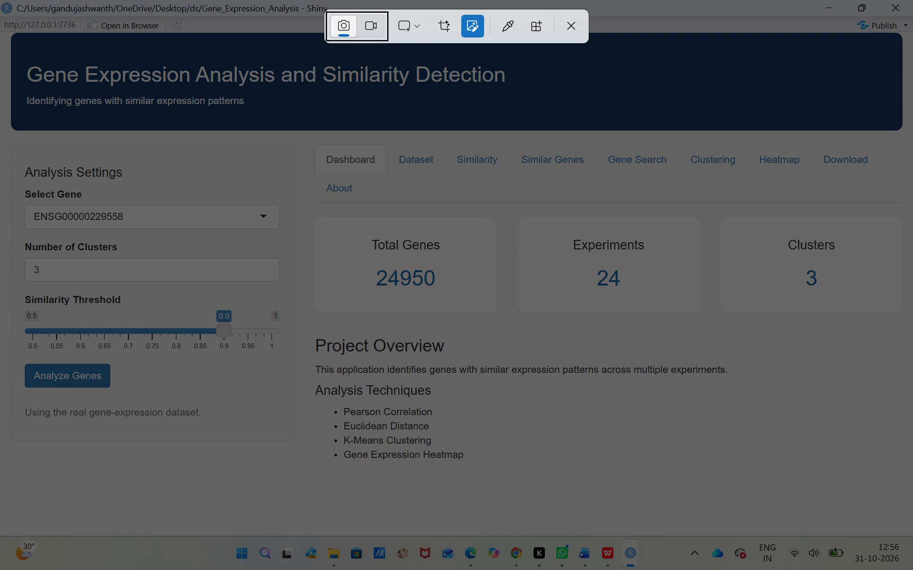
{"action": "left_click", "coordinate": [415, 33]}
{"action": "left_click", "coordinate": [420, 74]}
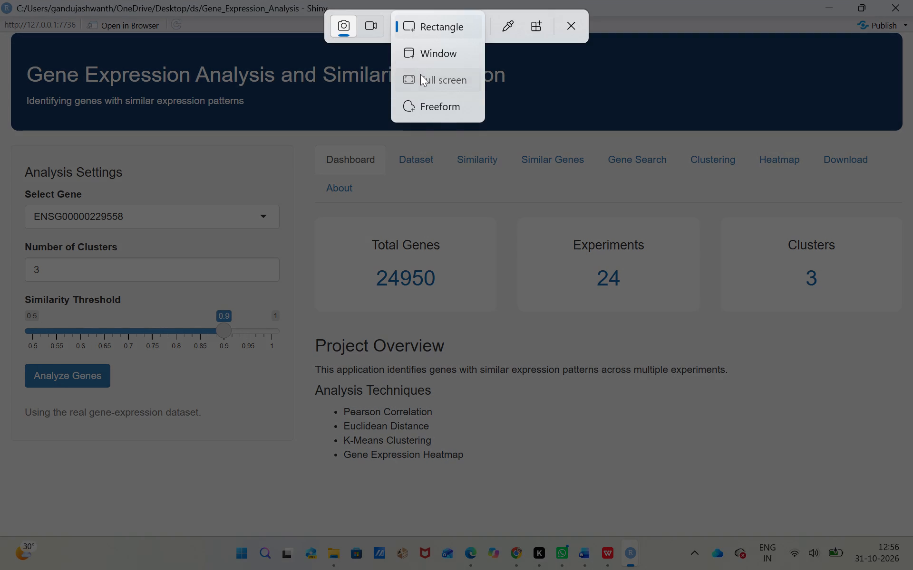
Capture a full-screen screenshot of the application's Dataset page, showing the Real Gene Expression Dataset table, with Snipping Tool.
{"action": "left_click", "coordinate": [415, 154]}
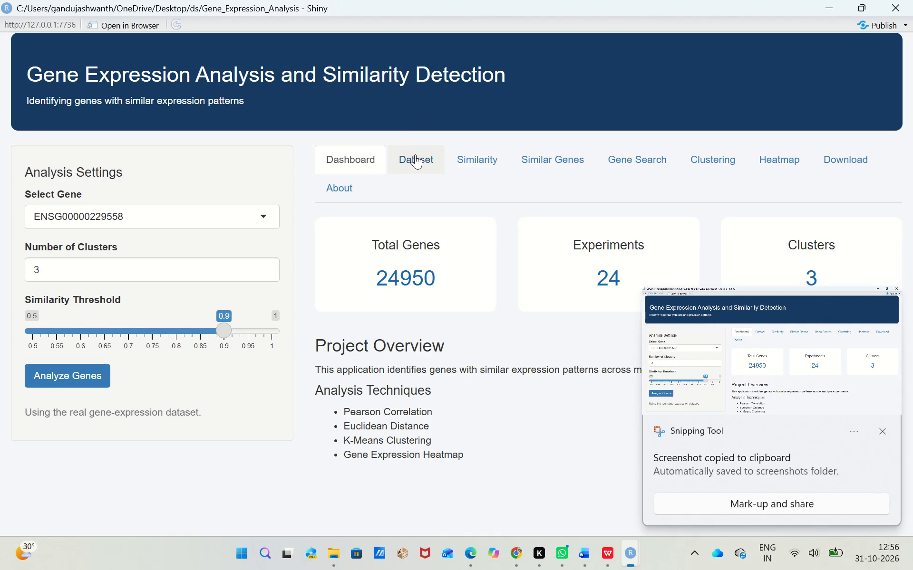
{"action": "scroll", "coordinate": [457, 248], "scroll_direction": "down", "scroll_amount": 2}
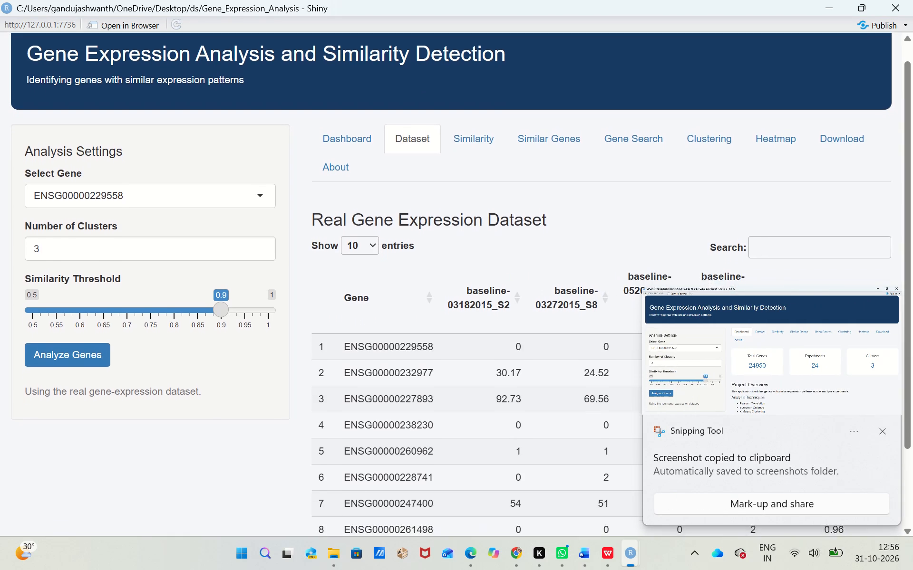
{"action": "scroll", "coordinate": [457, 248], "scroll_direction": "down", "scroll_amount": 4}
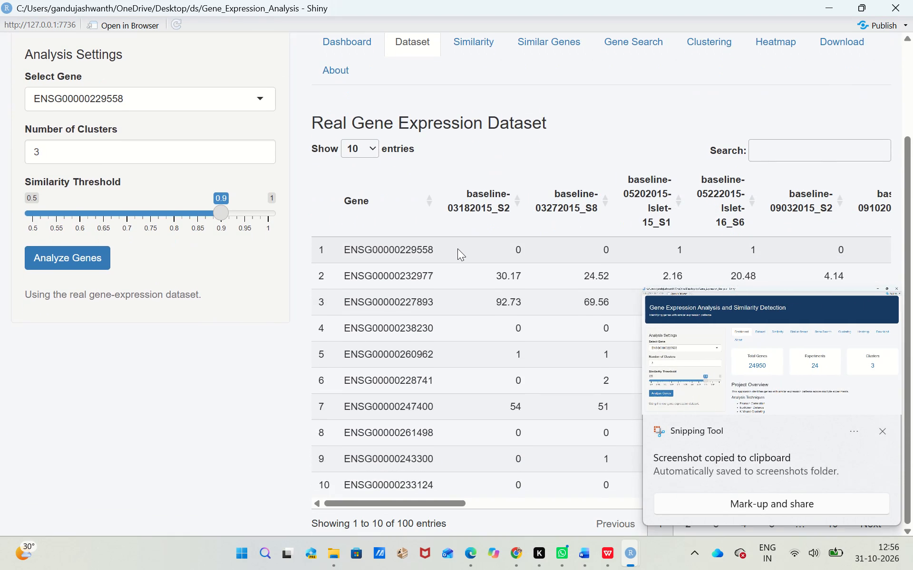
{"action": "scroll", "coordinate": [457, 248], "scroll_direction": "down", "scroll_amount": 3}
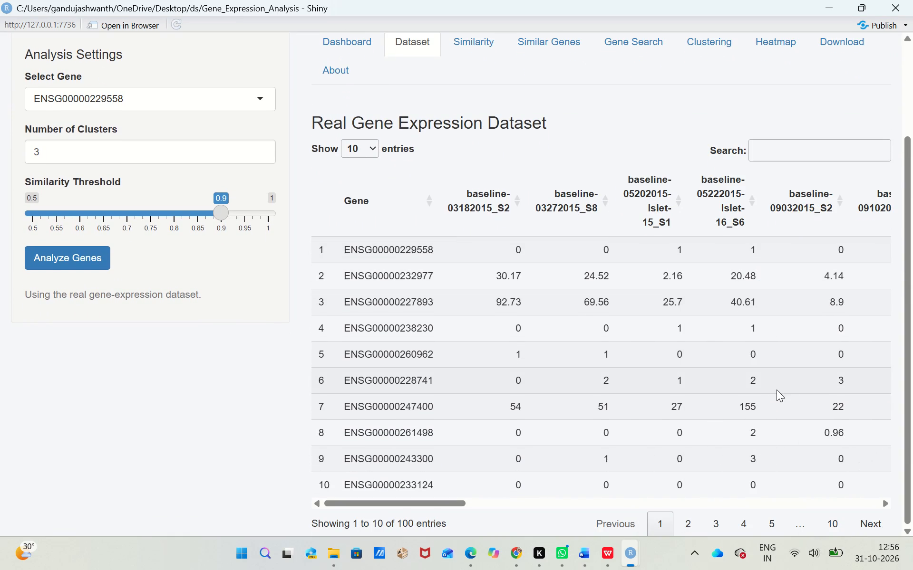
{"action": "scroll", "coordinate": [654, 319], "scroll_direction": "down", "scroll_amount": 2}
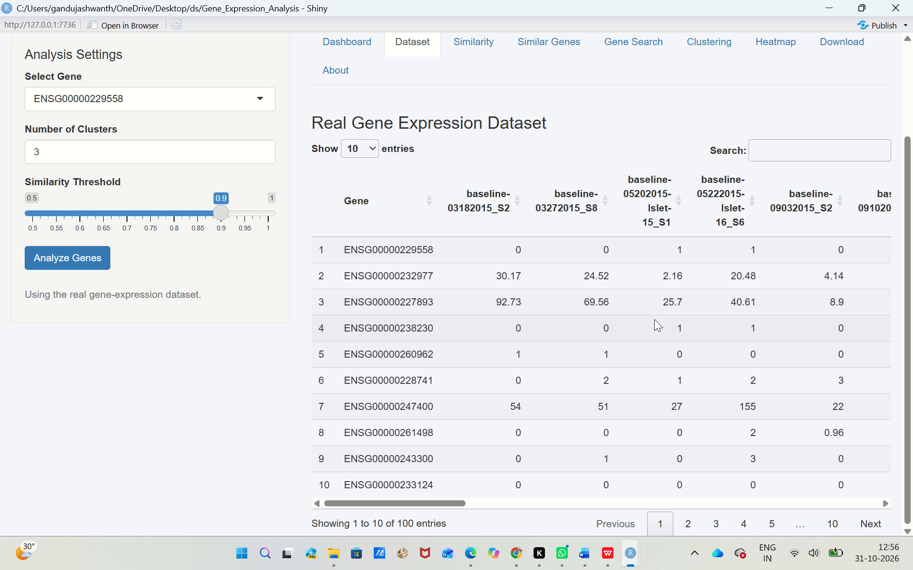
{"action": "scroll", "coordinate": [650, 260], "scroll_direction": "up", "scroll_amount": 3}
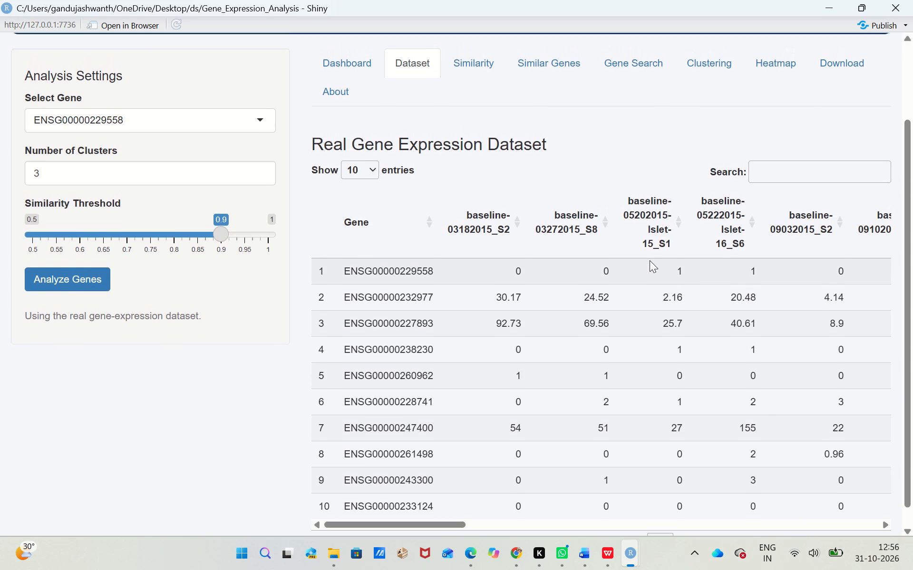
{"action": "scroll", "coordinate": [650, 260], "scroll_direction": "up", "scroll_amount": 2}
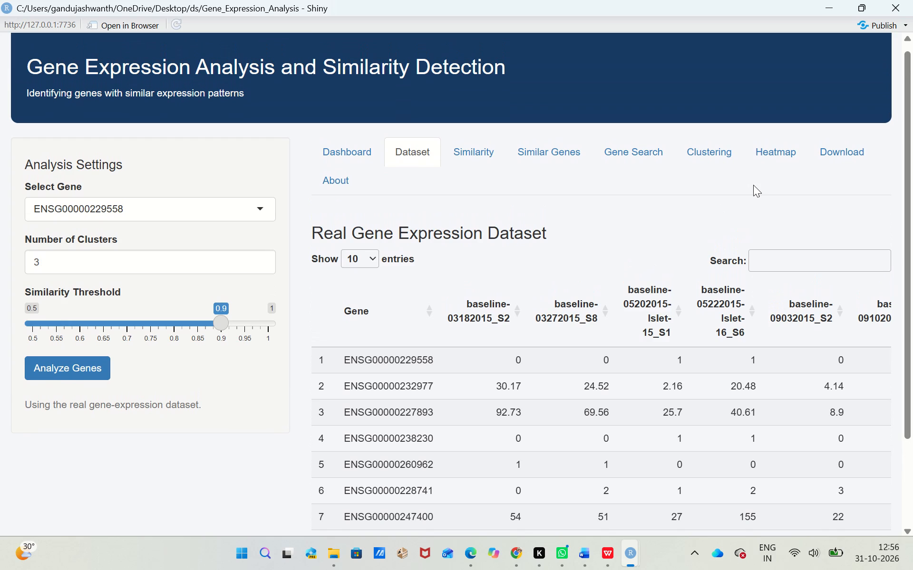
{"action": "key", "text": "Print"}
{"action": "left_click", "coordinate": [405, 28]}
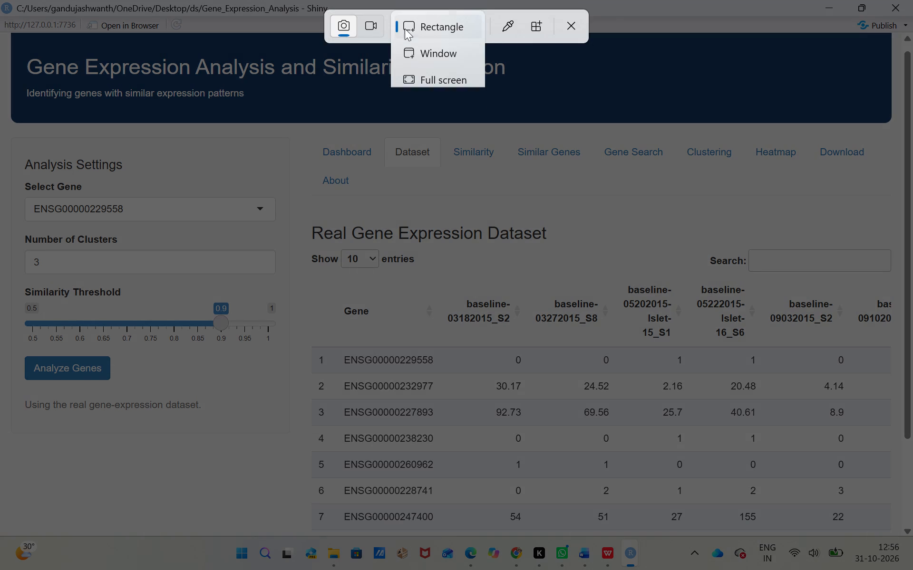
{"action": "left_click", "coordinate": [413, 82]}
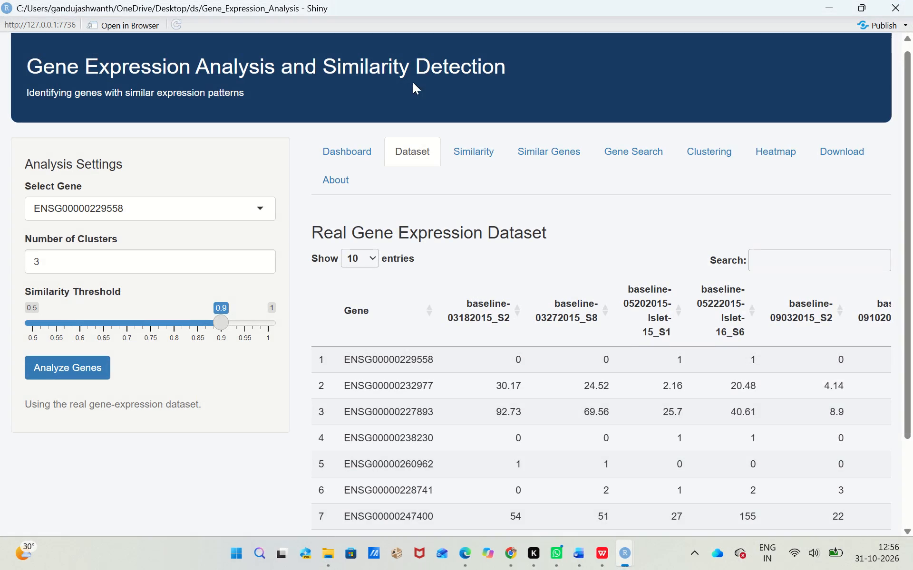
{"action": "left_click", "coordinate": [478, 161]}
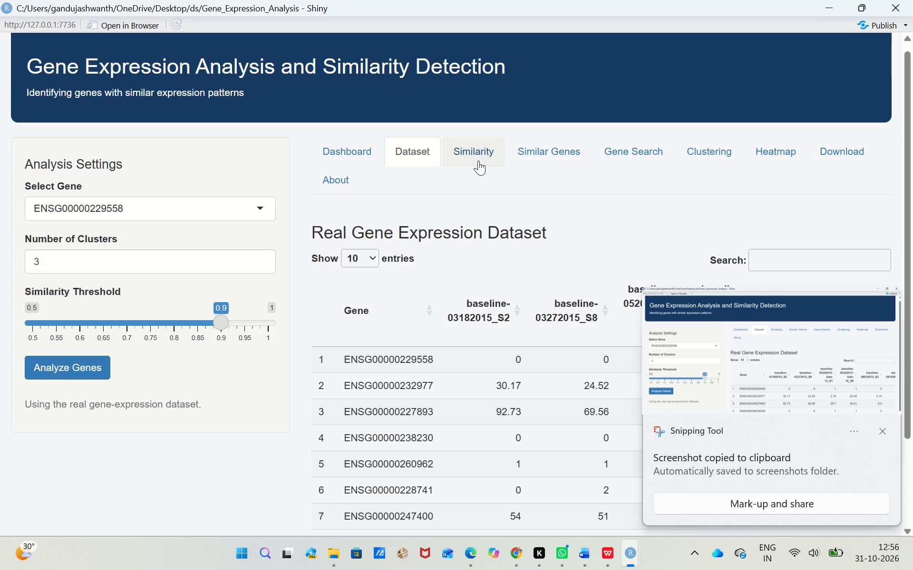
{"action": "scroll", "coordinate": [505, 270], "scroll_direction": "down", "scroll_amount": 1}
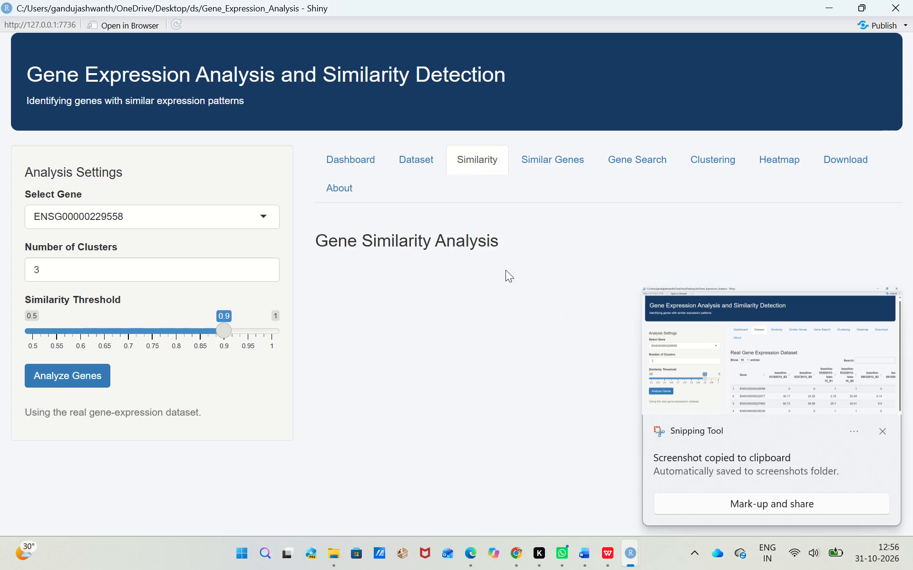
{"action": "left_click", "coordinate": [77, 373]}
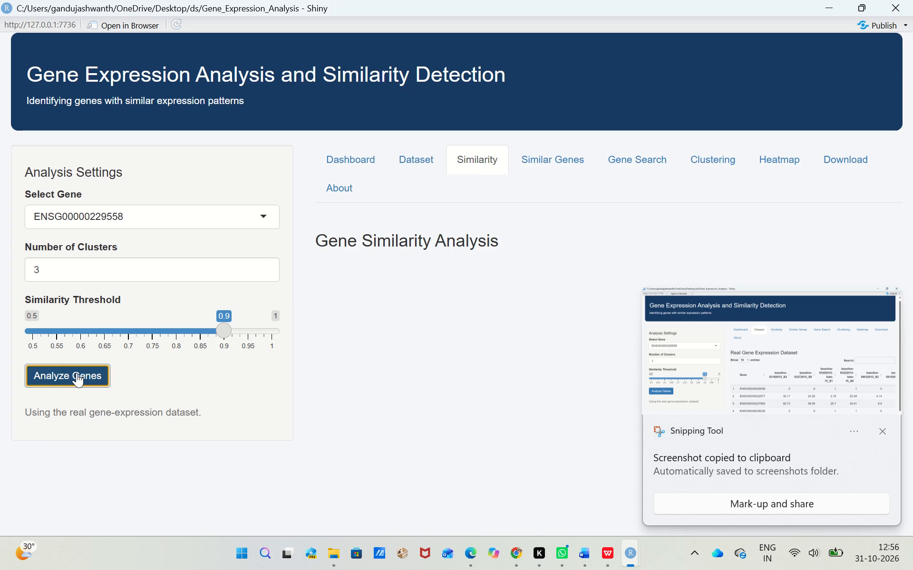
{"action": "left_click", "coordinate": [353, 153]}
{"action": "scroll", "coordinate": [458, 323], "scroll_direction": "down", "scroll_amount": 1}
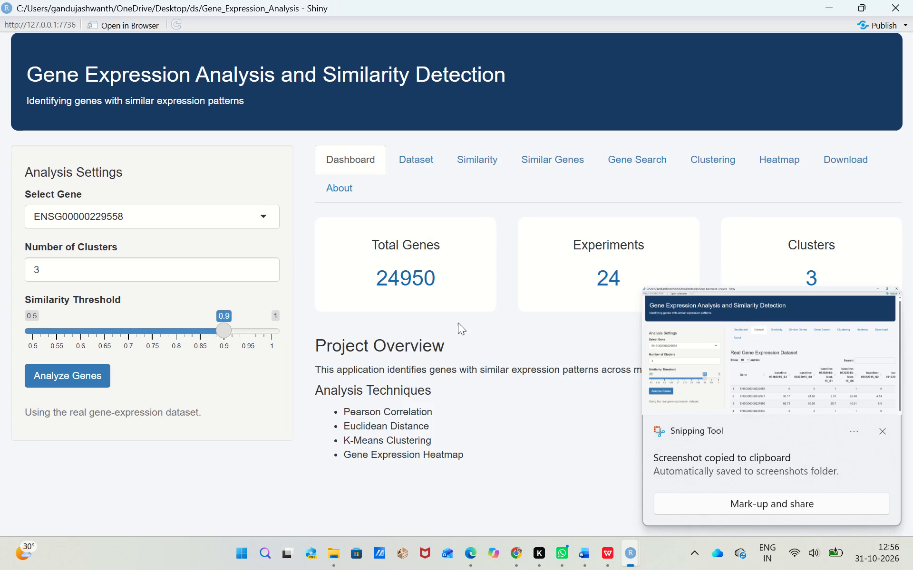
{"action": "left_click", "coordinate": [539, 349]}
{"action": "left_click", "coordinate": [332, 551]}
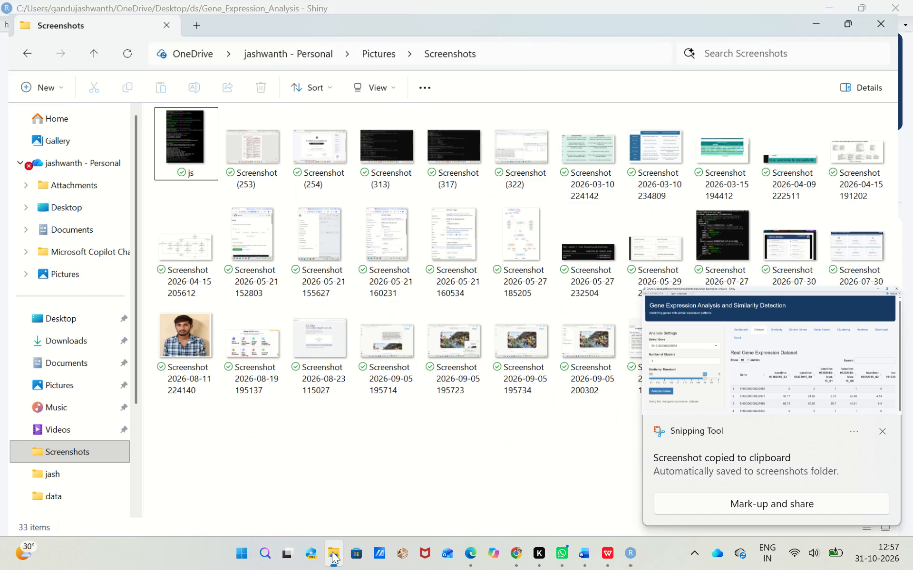
{"action": "left_click", "coordinate": [573, 461]}
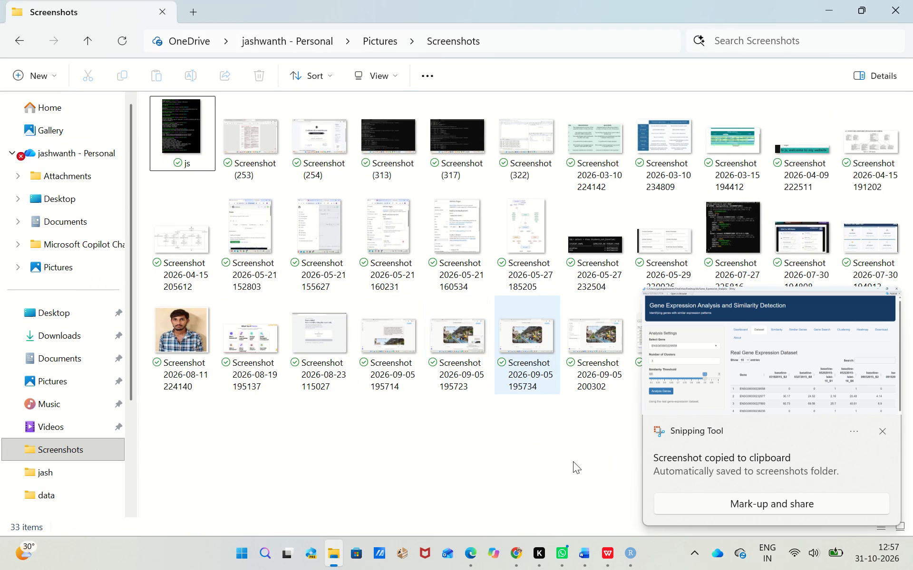
{"action": "left_click", "coordinate": [883, 432]}
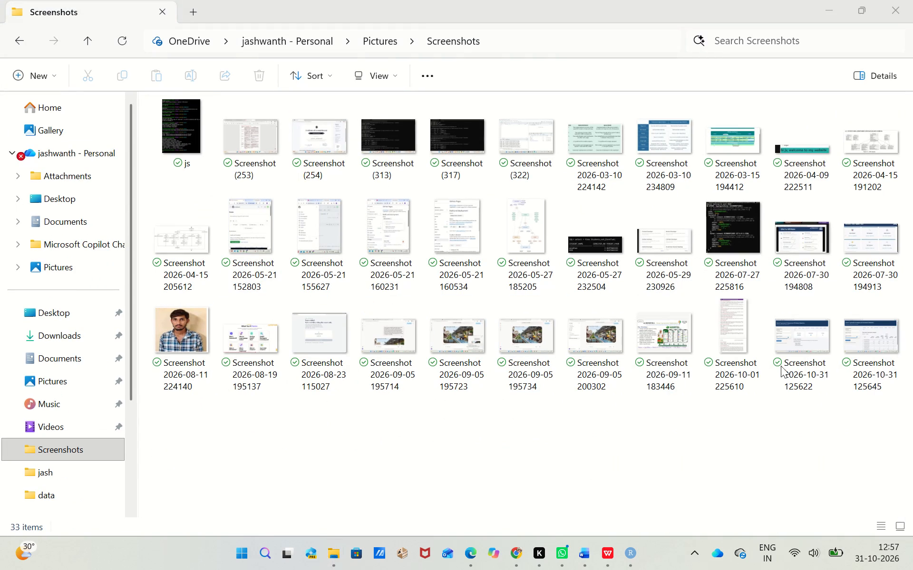
{"action": "left_click", "coordinate": [802, 349]}
{"action": "key", "text": "Delete"}
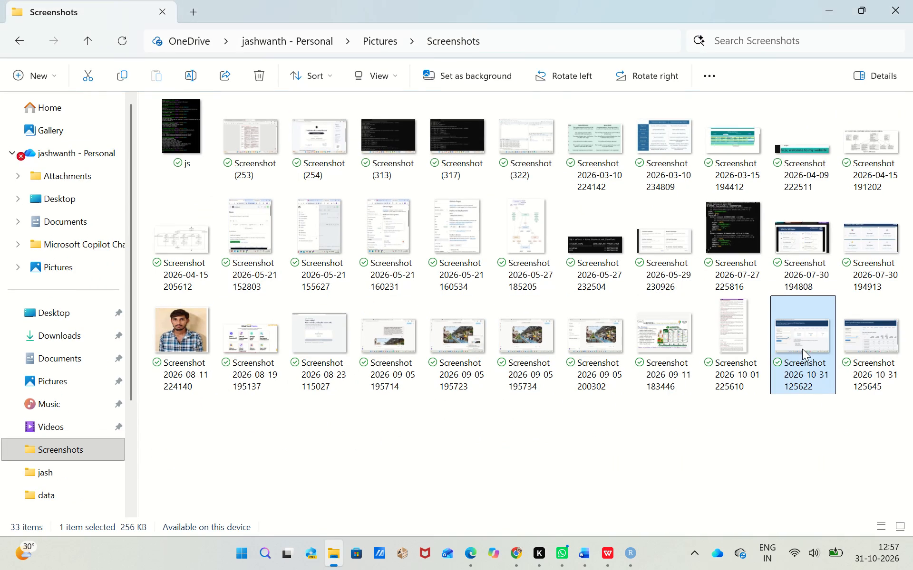
{"action": "key", "text": "Delete"}
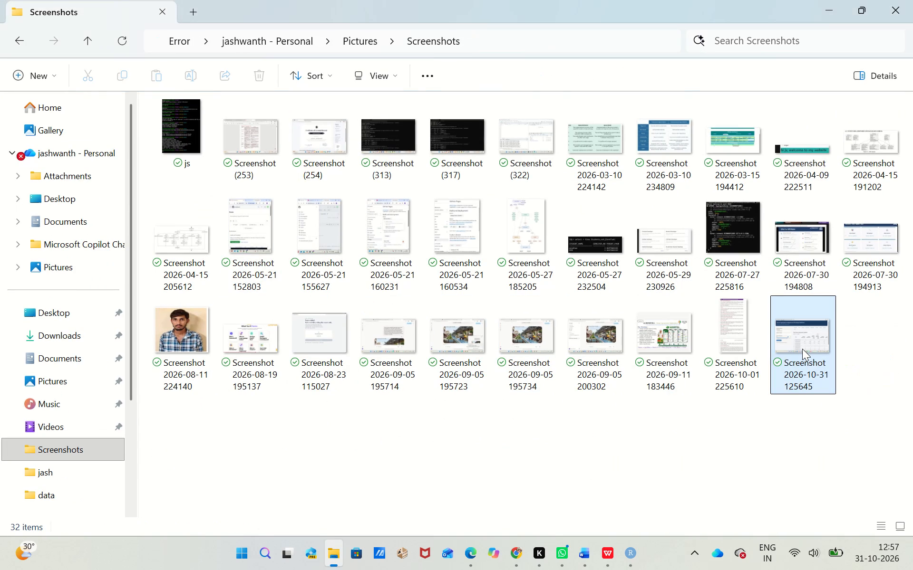
{"action": "key", "text": "Delete"}
{"action": "left_click", "coordinate": [809, 358]}
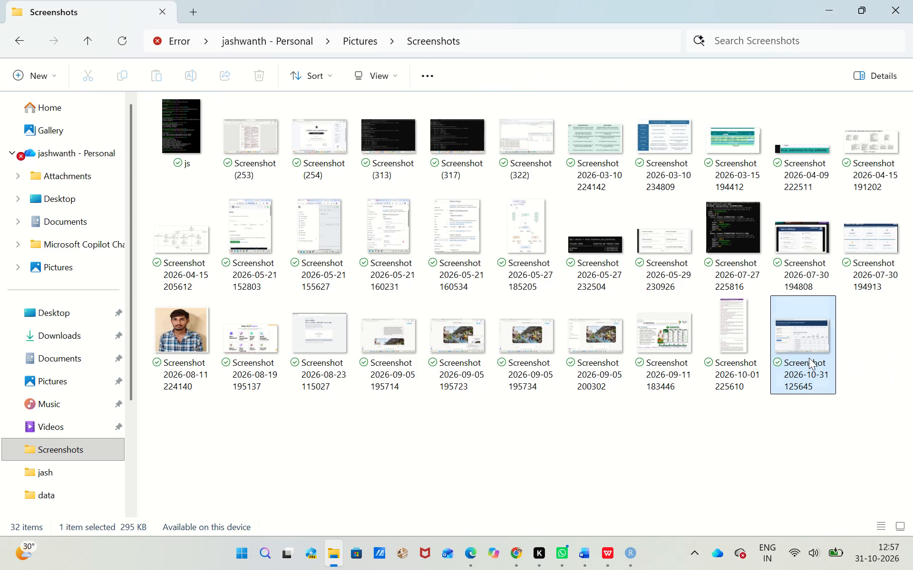
{"action": "key", "text": "Delete"}
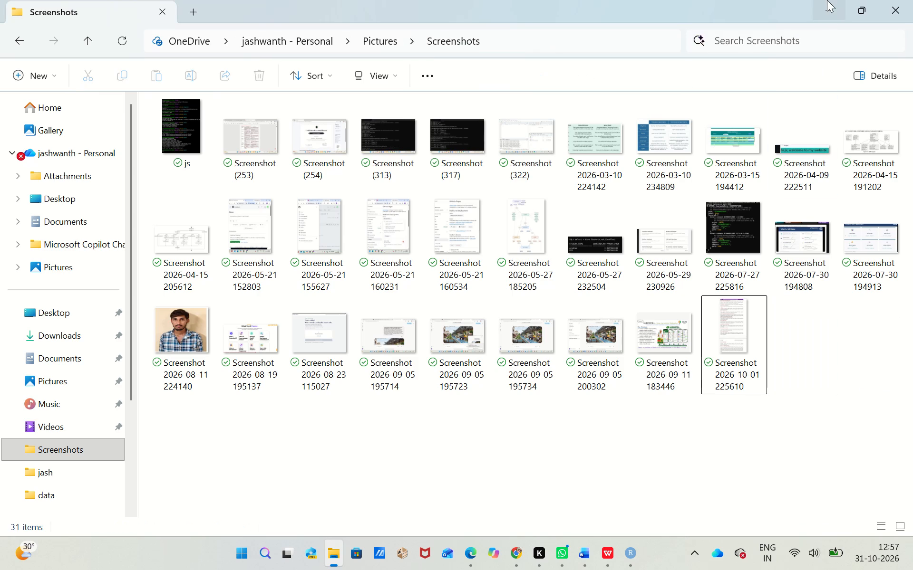
{"action": "left_click", "coordinate": [827, 0]}
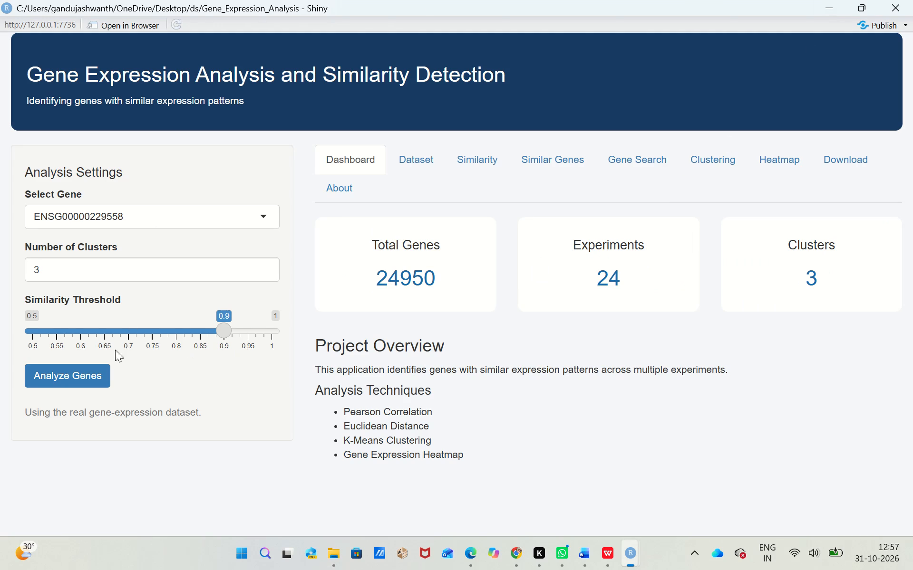
{"action": "left_click", "coordinate": [94, 385]}
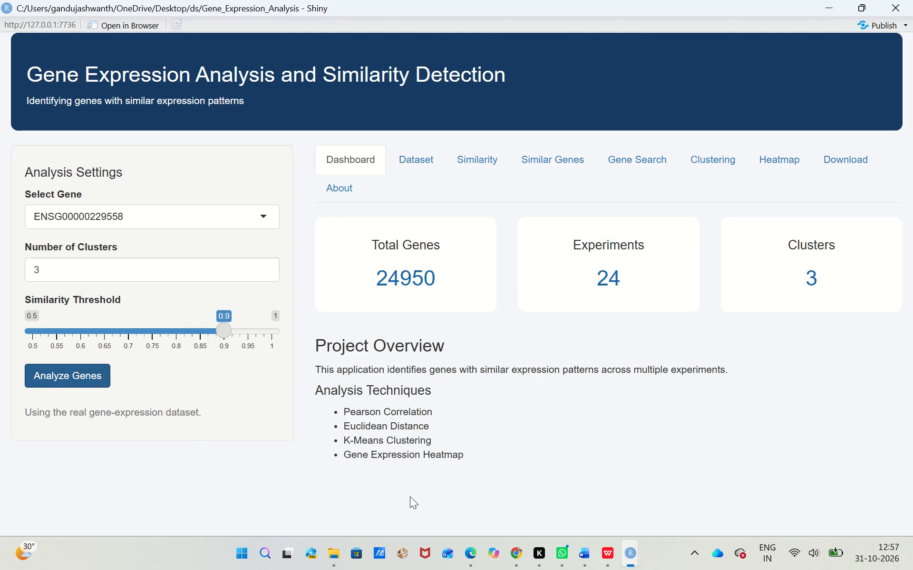
Capture a full-screen screenshot of the application's Dashboard page with Snipping Tool.
{"action": "scroll", "coordinate": [410, 496], "scroll_direction": "down", "scroll_amount": 6}
{"action": "key", "text": "Print"}
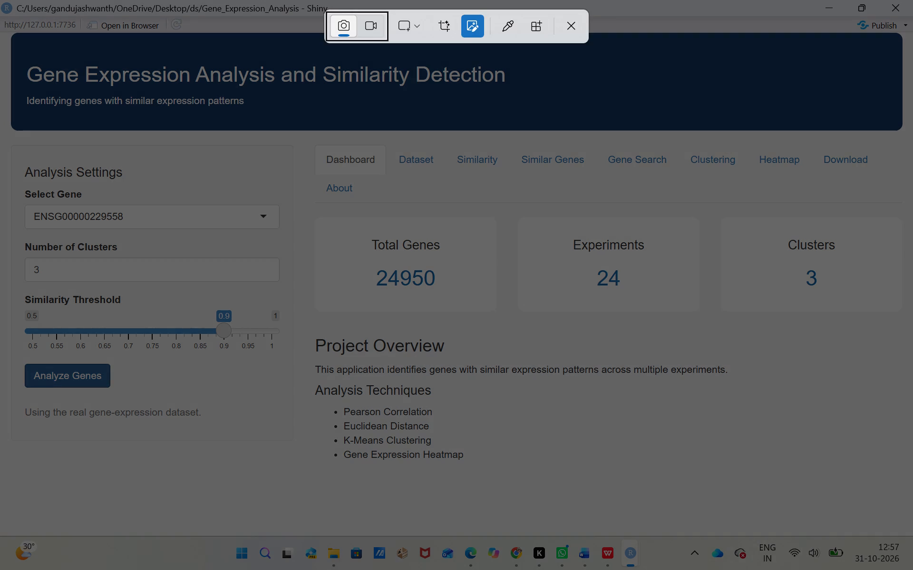
{"action": "left_click", "coordinate": [413, 24]}
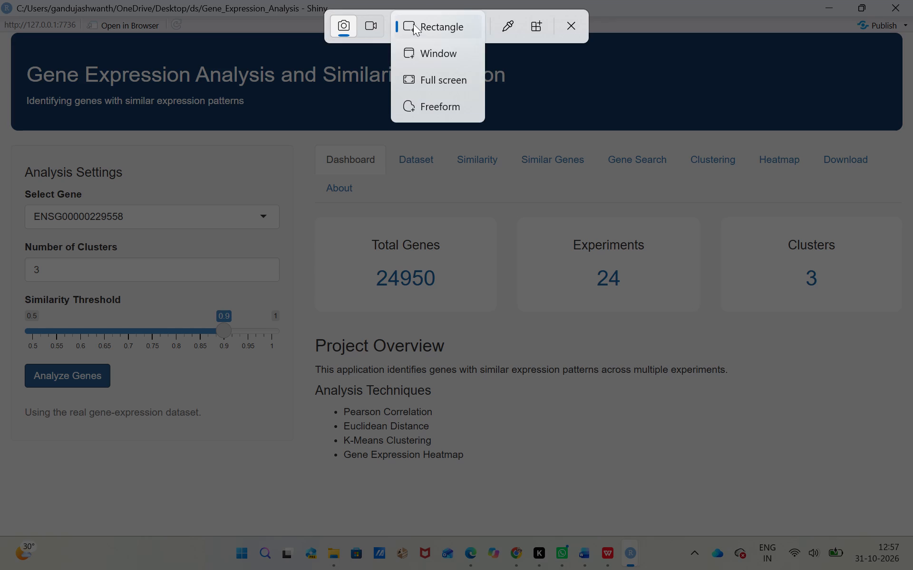
{"action": "left_click", "coordinate": [418, 79]}
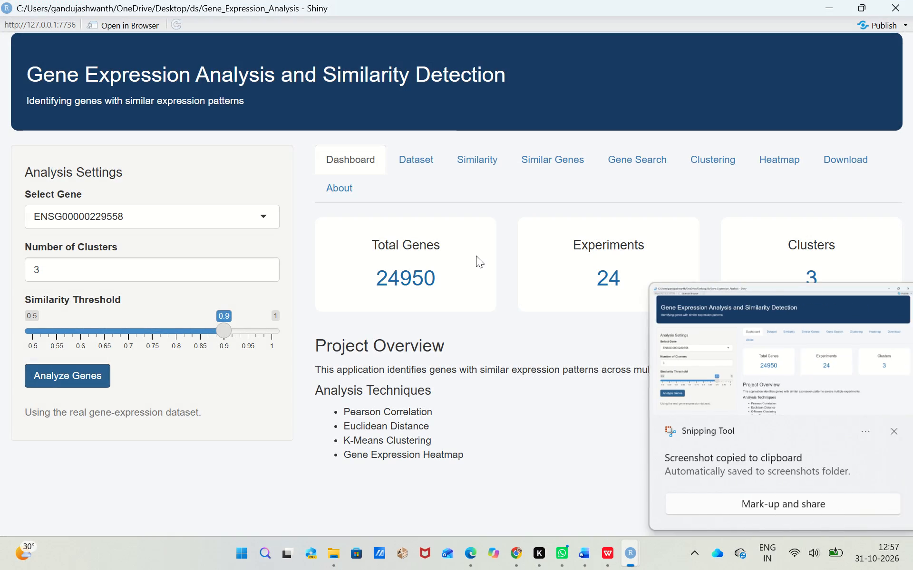
Open the Dataset page and capture a full-screen screenshot of it with Snipping Tool, dismissing the previous capture notification.
{"action": "left_click", "coordinate": [418, 161]}
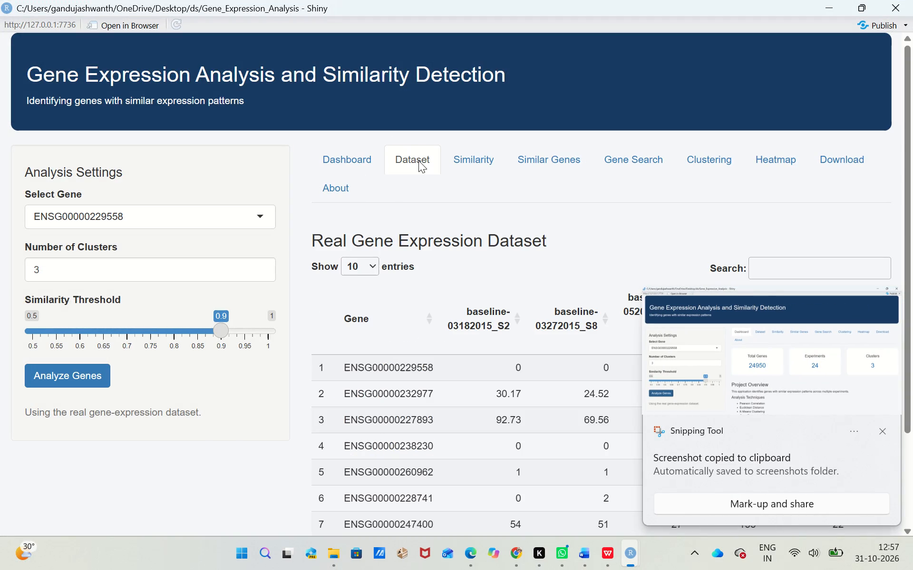
{"action": "left_click", "coordinate": [881, 434]}
{"action": "scroll", "coordinate": [679, 418], "scroll_direction": "down", "scroll_amount": 6}
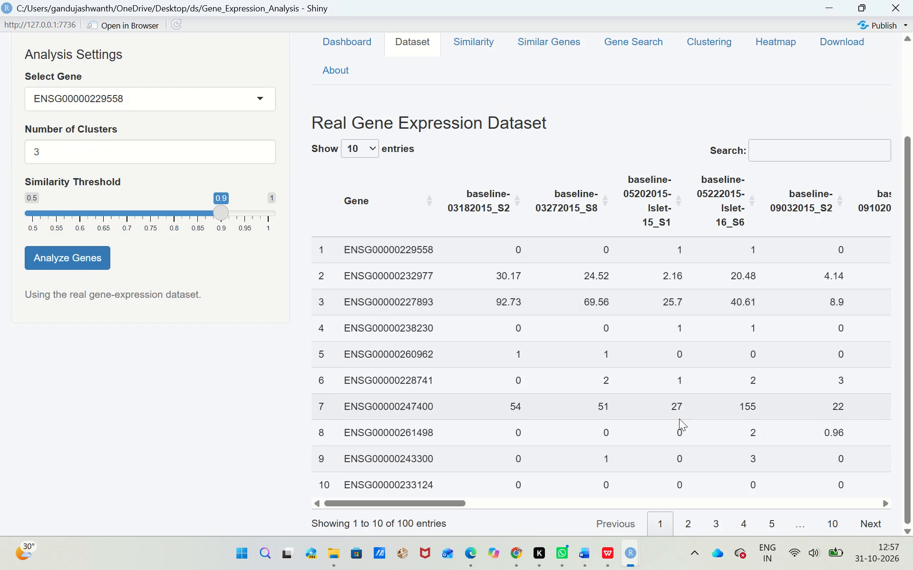
{"action": "scroll", "coordinate": [679, 418], "scroll_direction": "up", "scroll_amount": 4}
{"action": "key", "text": "Print"}
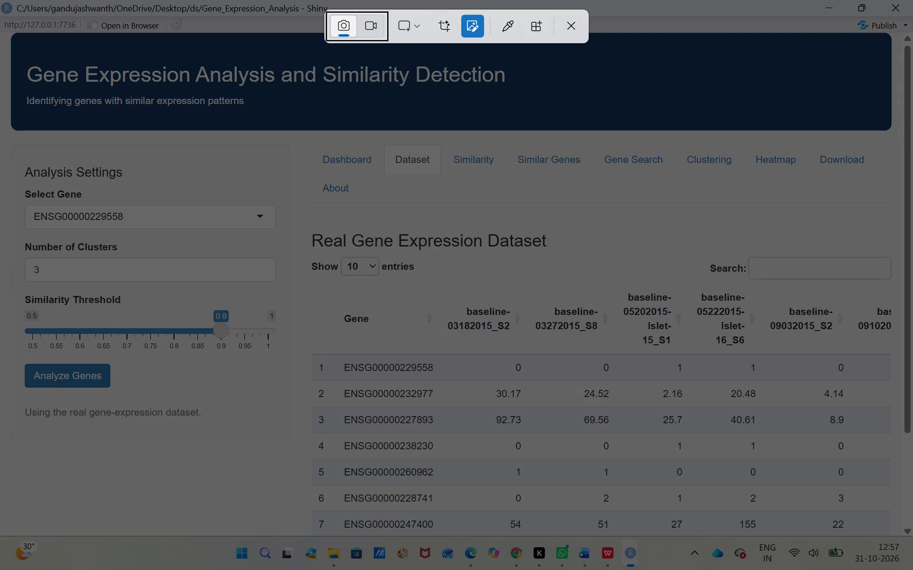
{"action": "left_click", "coordinate": [414, 38]}
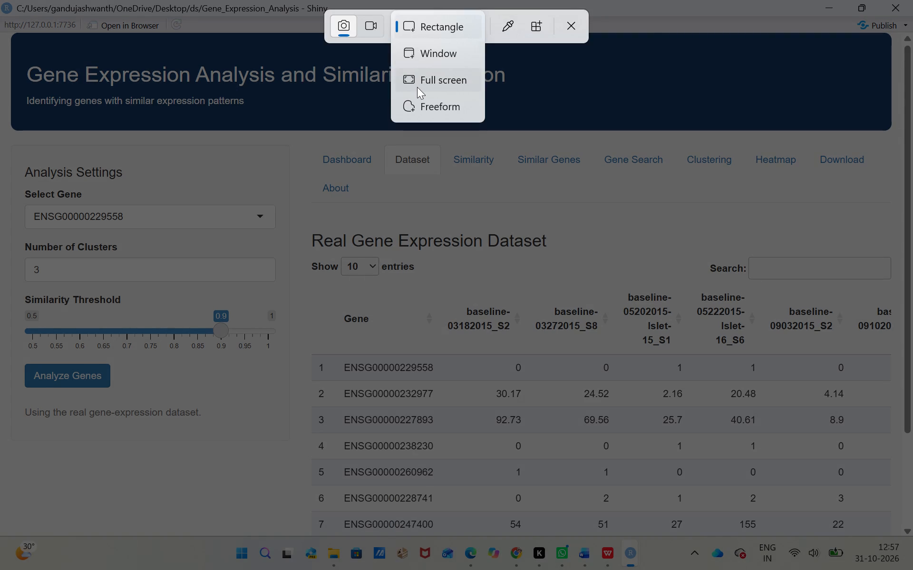
{"action": "left_click", "coordinate": [417, 87]}
Open the Similarity page and capture a full-screen screenshot of it with Snipping Tool, dismissing the capture notifications.
{"action": "left_click", "coordinate": [472, 164]}
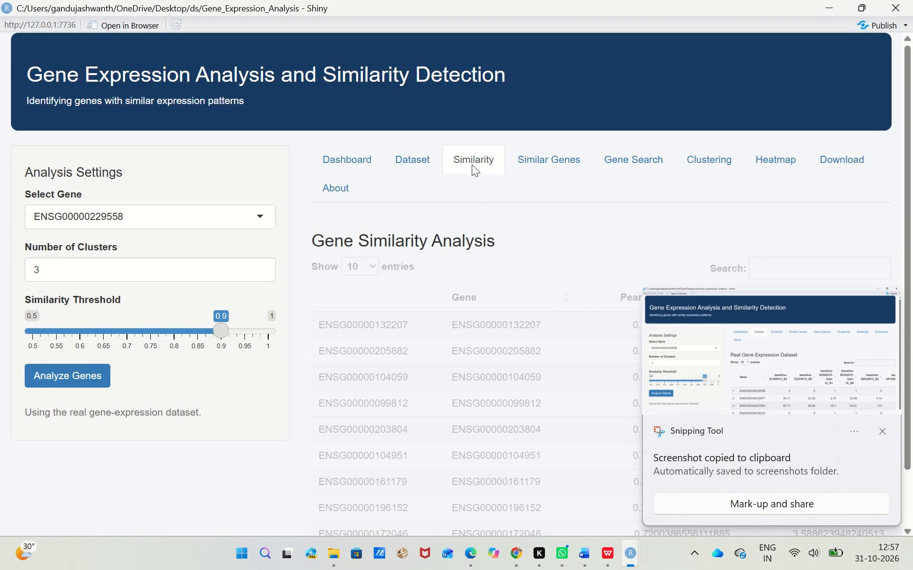
{"action": "left_click", "coordinate": [885, 428]}
{"action": "scroll", "coordinate": [742, 446], "scroll_direction": "down", "scroll_amount": 5}
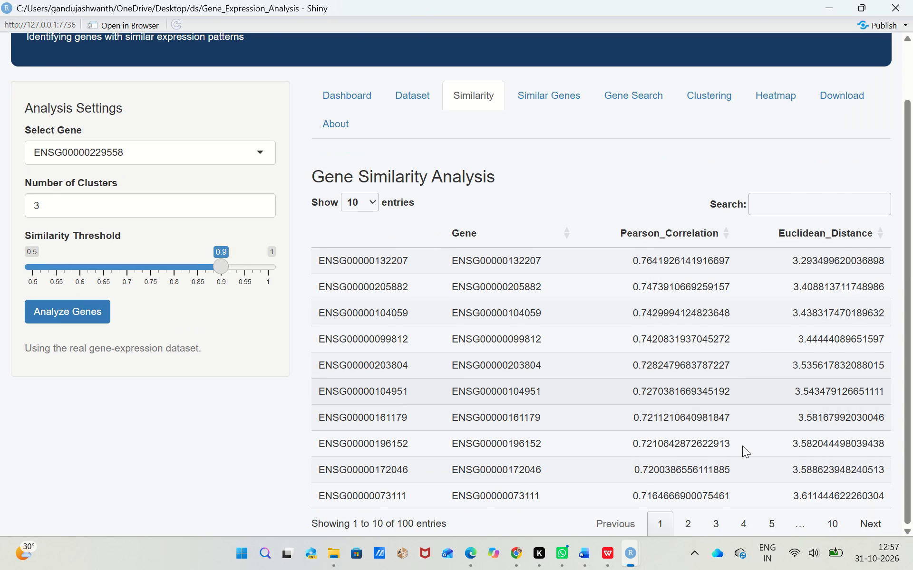
{"action": "scroll", "coordinate": [742, 446], "scroll_direction": "up", "scroll_amount": 2}
{"action": "key", "text": "Print"}
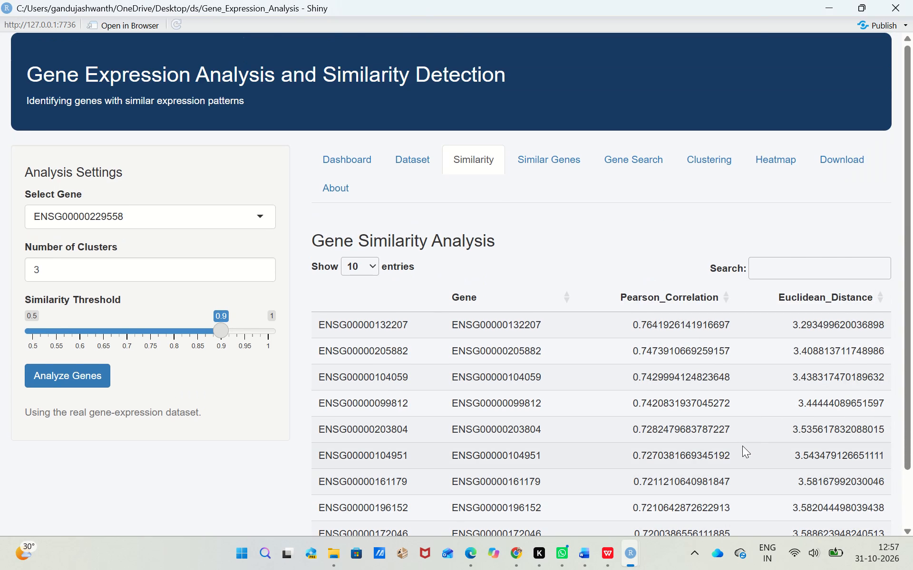
{"action": "left_click", "coordinate": [416, 21]}
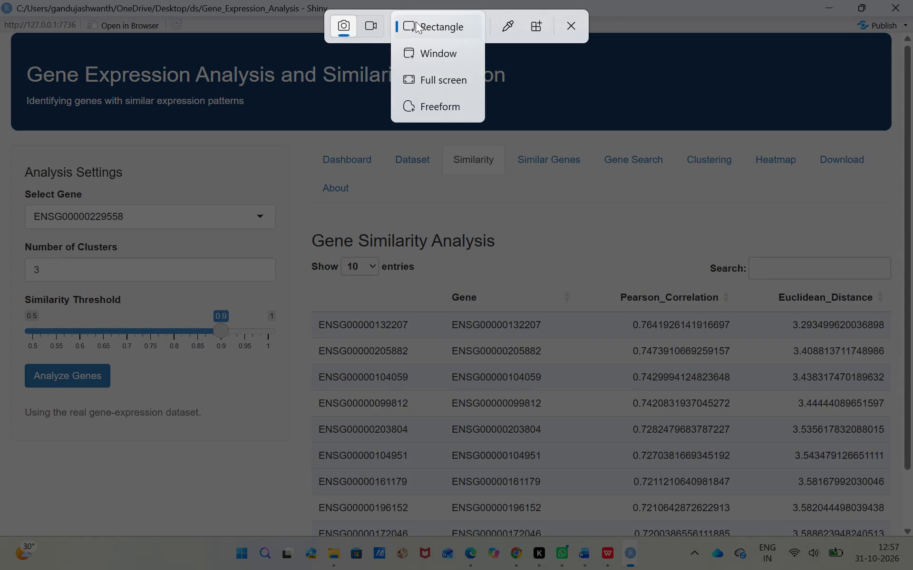
{"action": "left_click", "coordinate": [417, 81]}
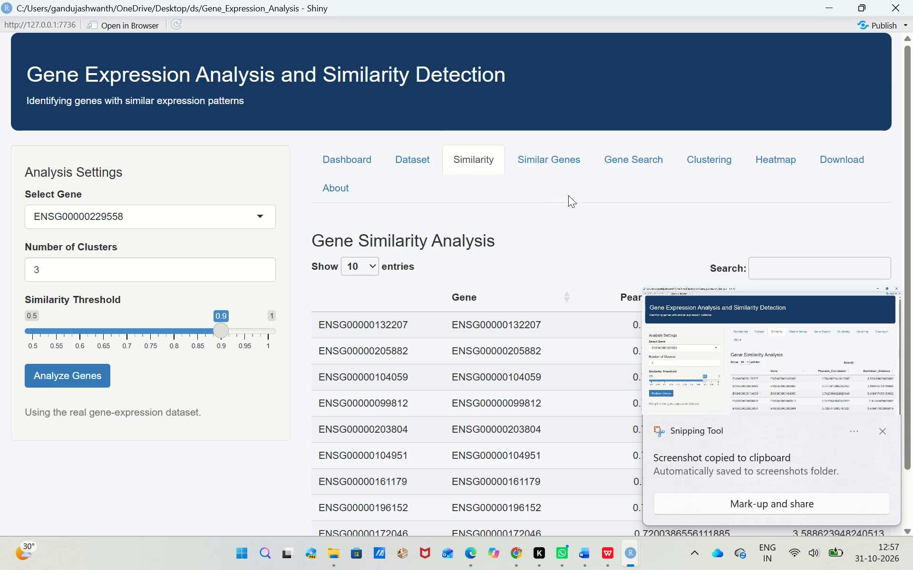
{"action": "left_click", "coordinate": [883, 425]}
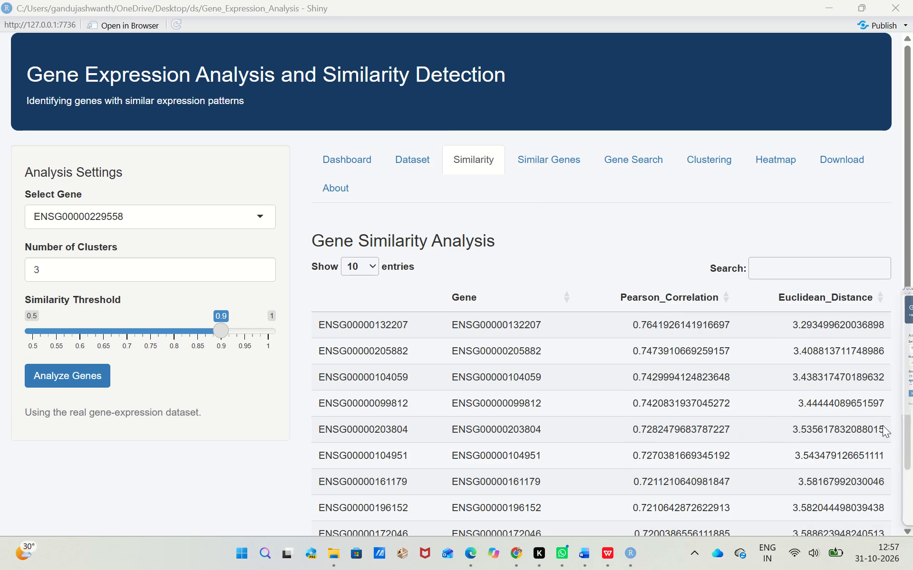
On the Similar Genes page, set the similarity threshold to 0.75 and capture a full-screen screenshot, dismissing the capture notification.
{"action": "left_click", "coordinate": [551, 161]}
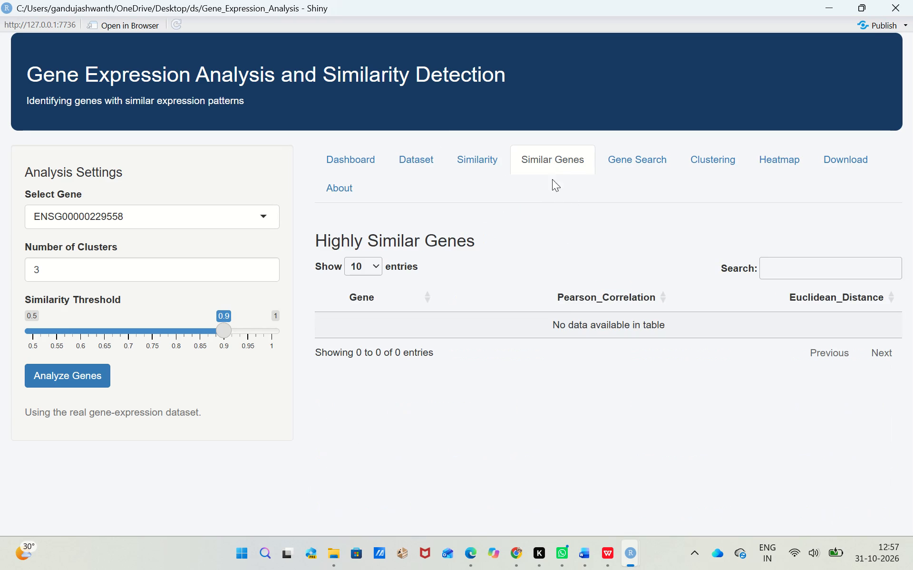
{"action": "scroll", "coordinate": [569, 311], "scroll_direction": "down", "scroll_amount": 2}
{"action": "left_click", "coordinate": [153, 336]}
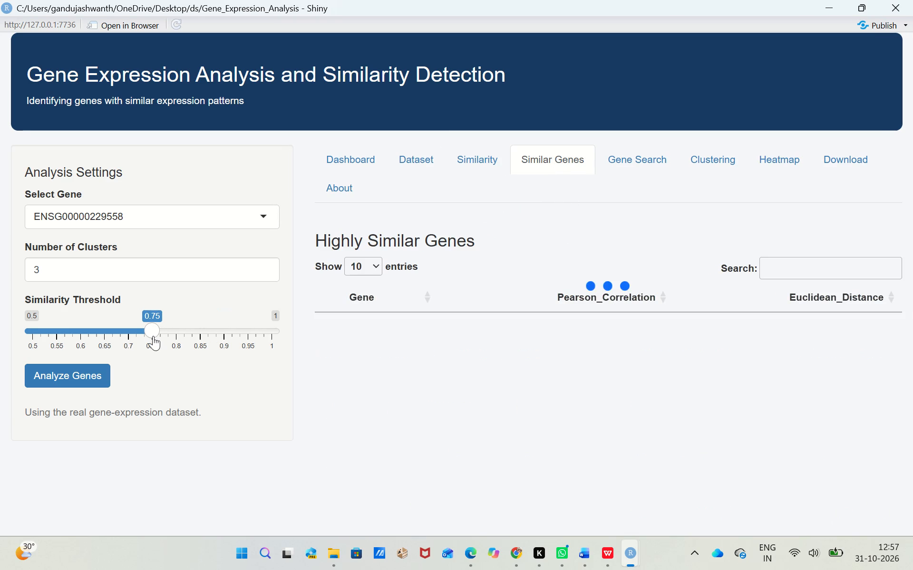
{"action": "scroll", "coordinate": [430, 411], "scroll_direction": "down", "scroll_amount": 1}
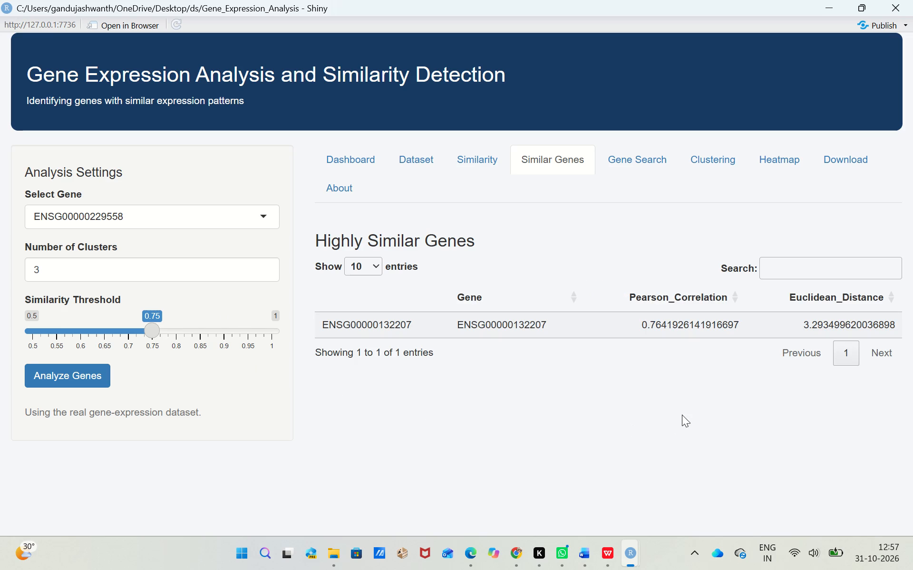
{"action": "key", "text": "Print"}
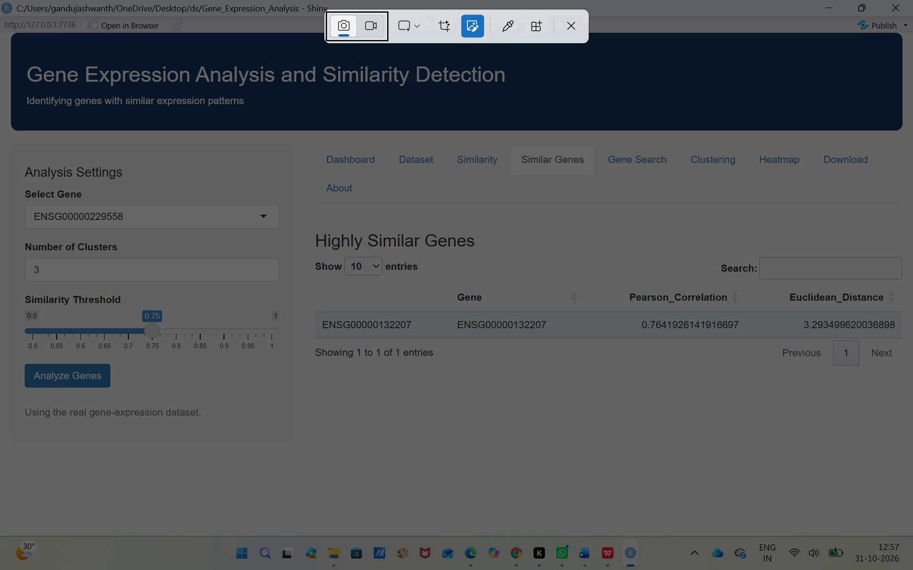
{"action": "left_click", "coordinate": [410, 28]}
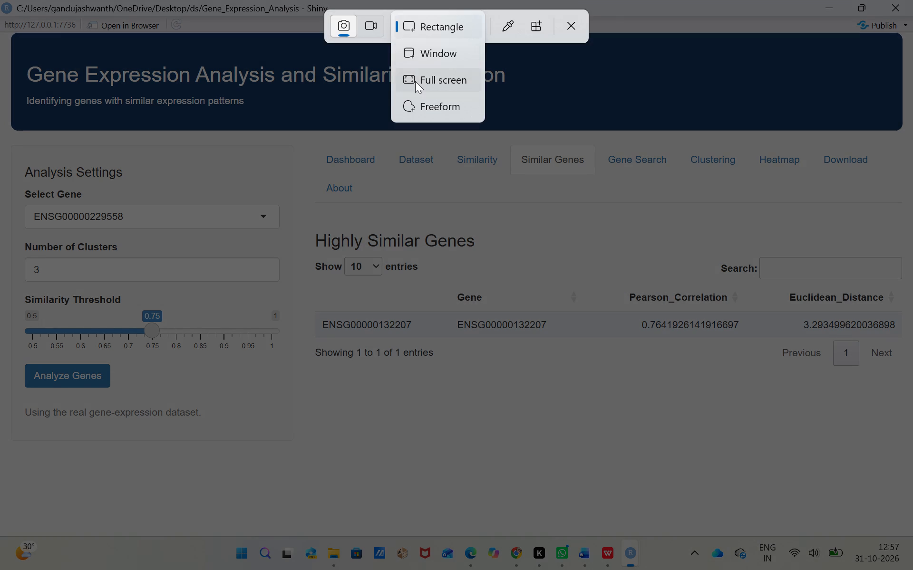
{"action": "left_click", "coordinate": [415, 81]}
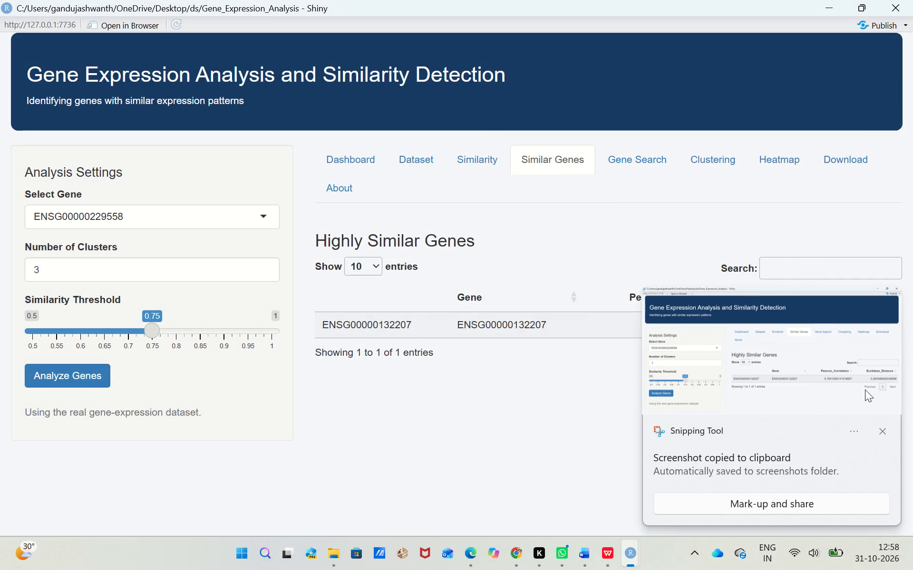
{"action": "left_click", "coordinate": [879, 430]}
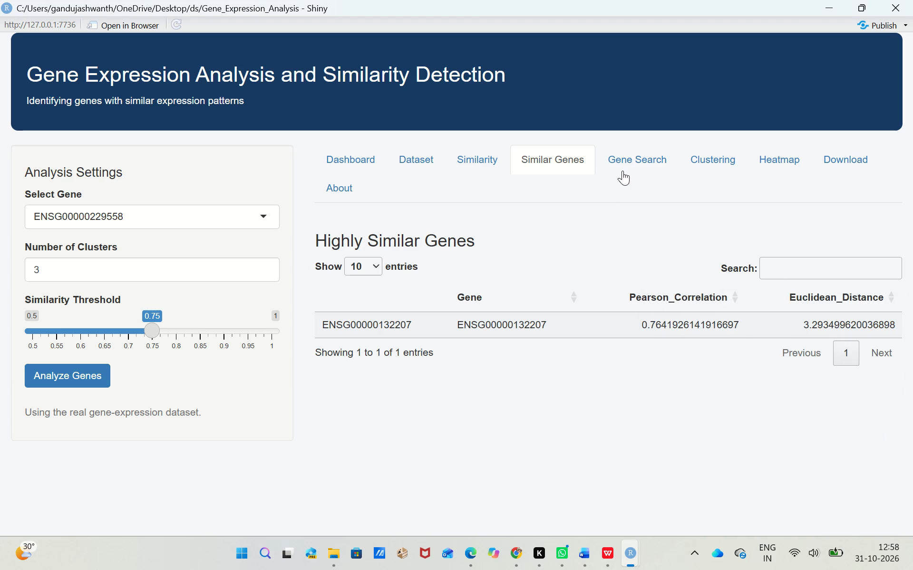
{"action": "left_click", "coordinate": [627, 168]}
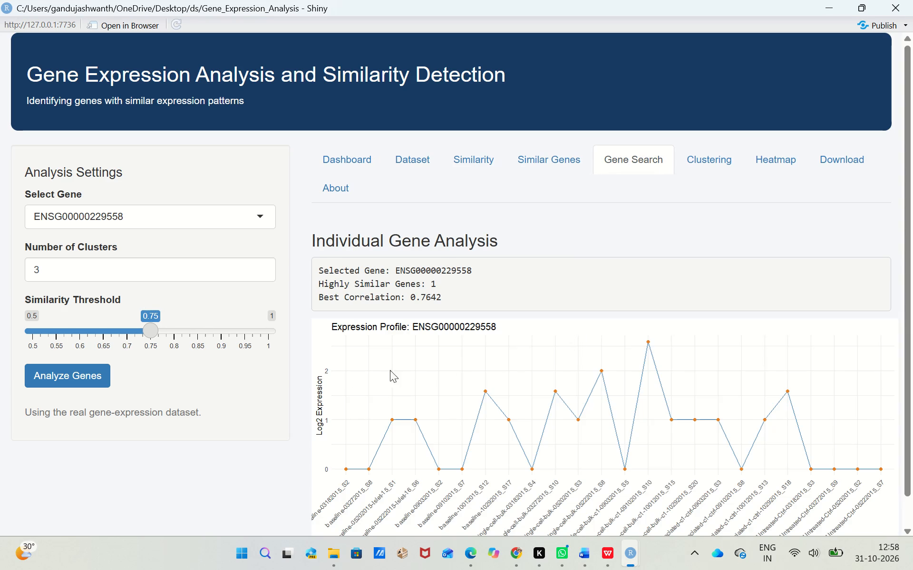
{"action": "scroll", "coordinate": [474, 390], "scroll_direction": "down", "scroll_amount": 3}
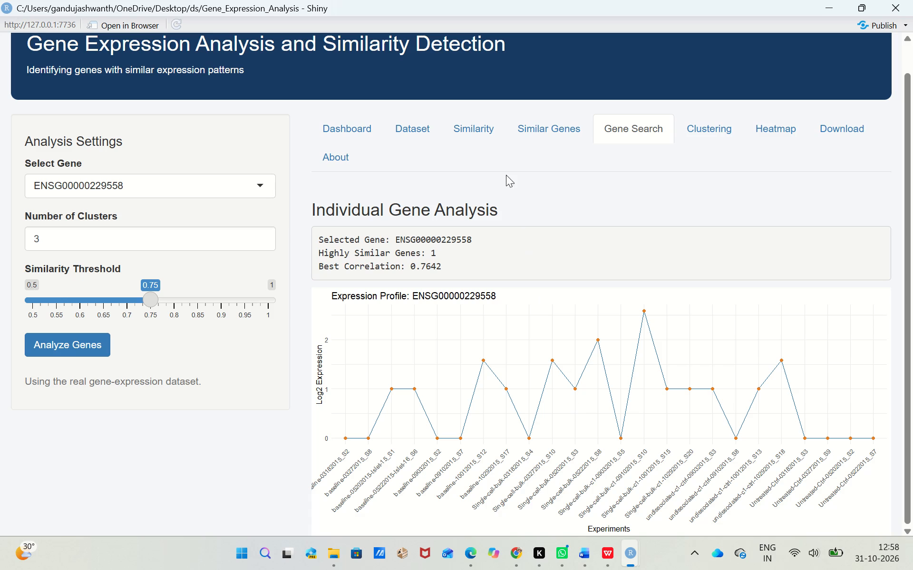
{"action": "left_click", "coordinate": [527, 137]}
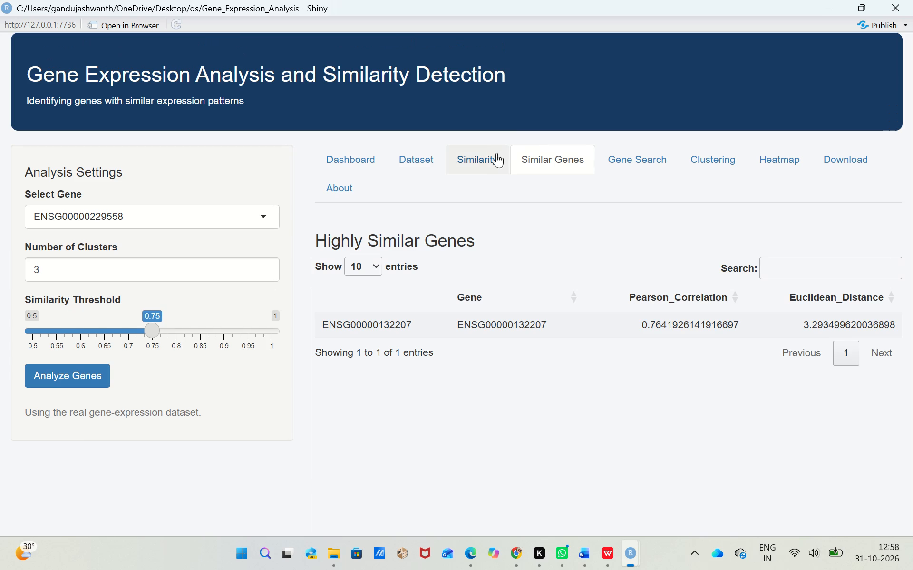
{"action": "left_click", "coordinate": [486, 153]}
{"action": "scroll", "coordinate": [523, 342], "scroll_direction": "down", "scroll_amount": 6}
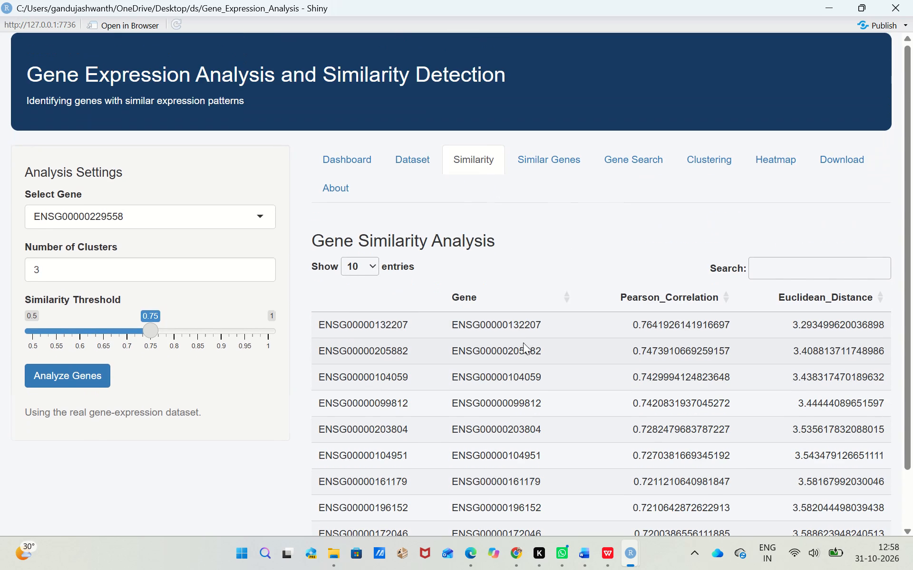
{"action": "left_click", "coordinate": [630, 161]}
{"action": "scroll", "coordinate": [588, 302], "scroll_direction": "down", "scroll_amount": 1}
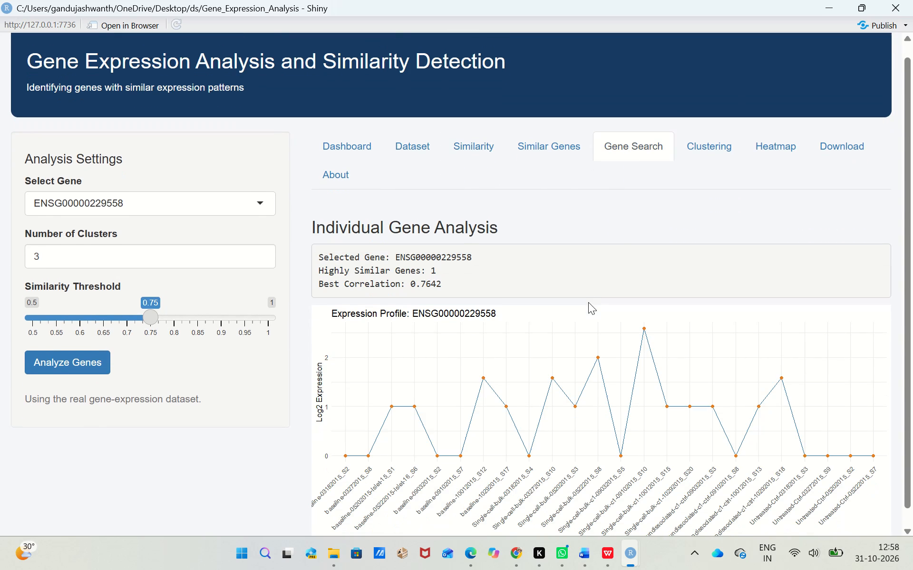
{"action": "scroll", "coordinate": [588, 302], "scroll_direction": "down", "scroll_amount": 2}
{"action": "key", "text": "Print"}
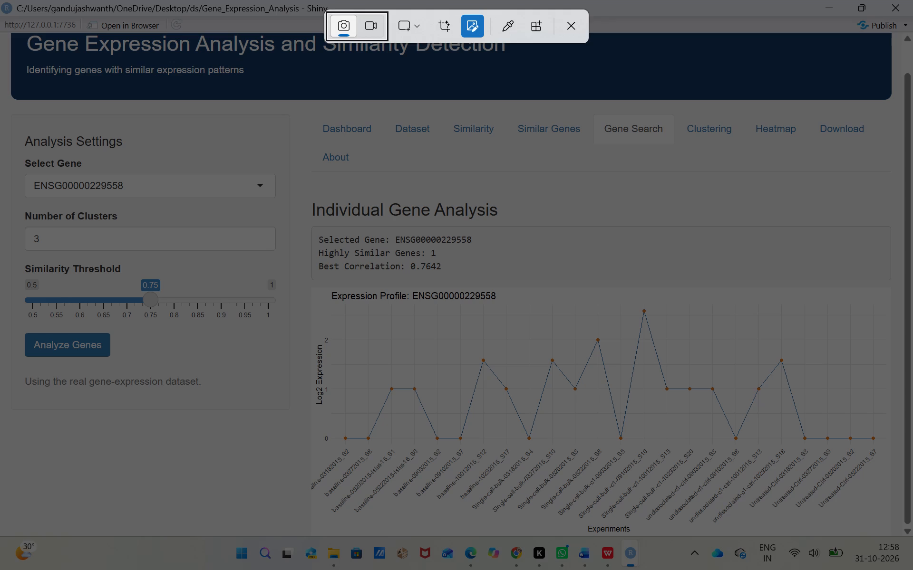
{"action": "left_click_drag", "start_coordinate": [304, 278], "coordinate": [748, 534]}
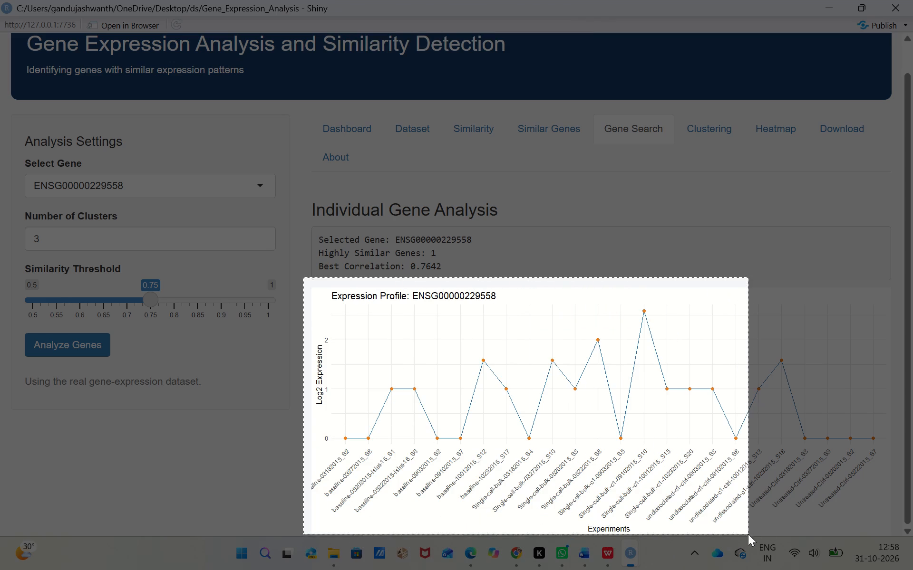
{"action": "left_click_drag", "start_coordinate": [748, 534], "coordinate": [899, 536]}
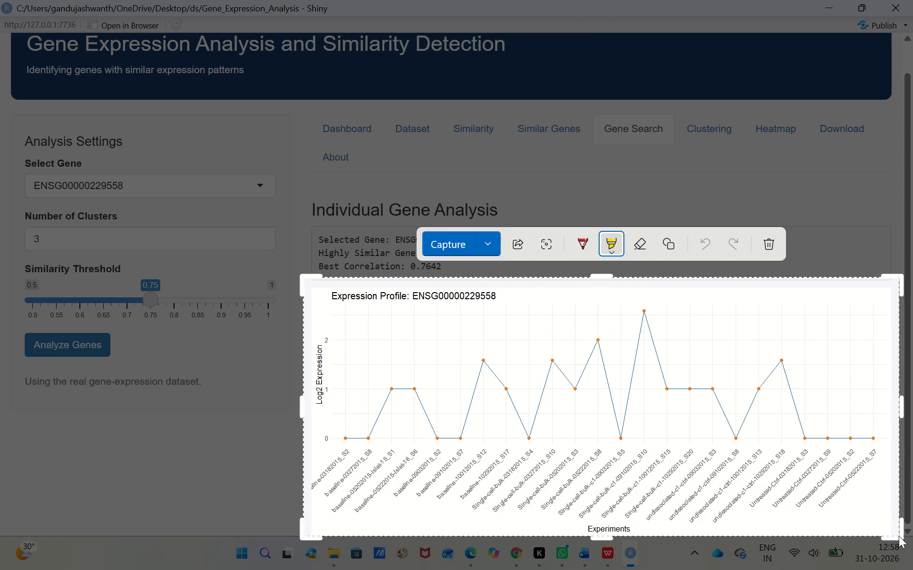
{"action": "left_click", "coordinate": [459, 238]}
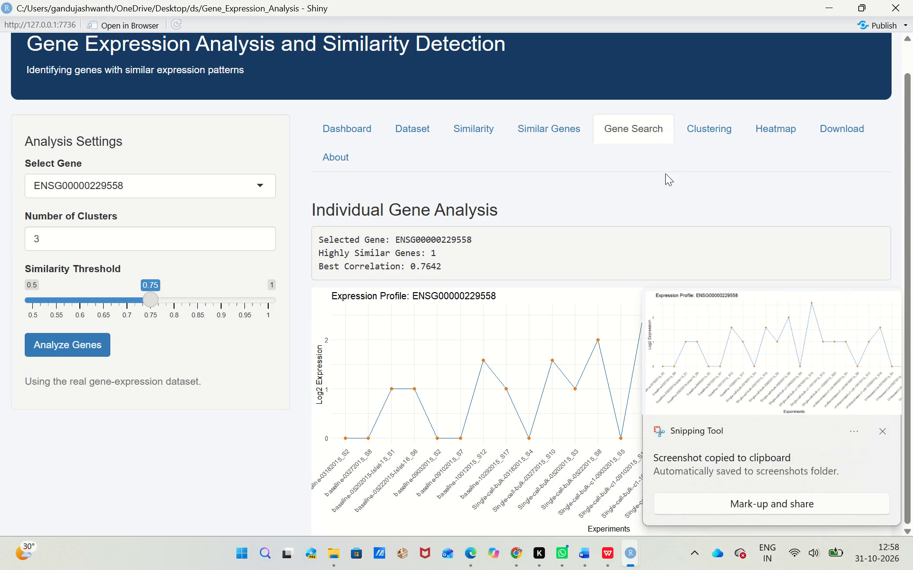
Run K-Means clustering with 3 clusters on the Clustering page and view the cluster table and PCA plot.
{"action": "left_click", "coordinate": [708, 133]}
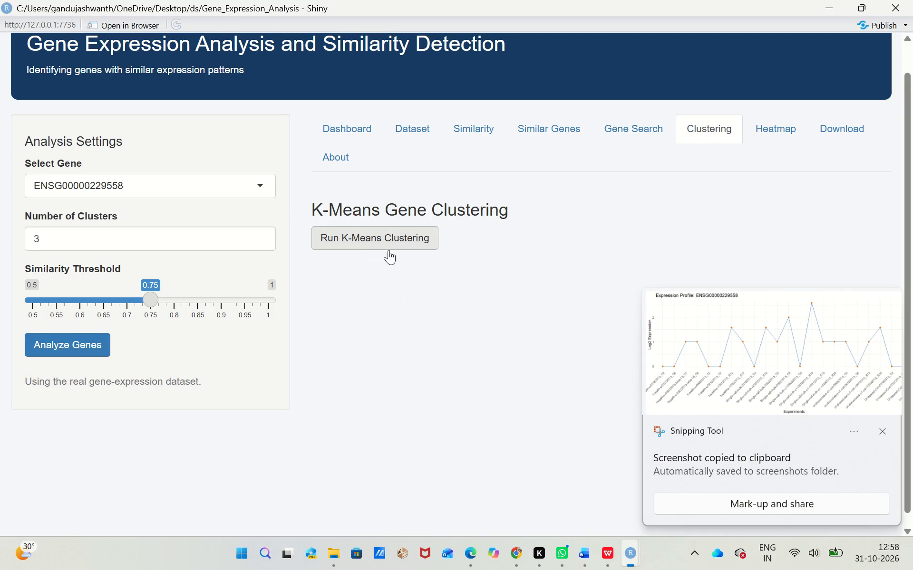
{"action": "scroll", "coordinate": [421, 283], "scroll_direction": "down", "scroll_amount": 3}
{"action": "left_click", "coordinate": [393, 218]}
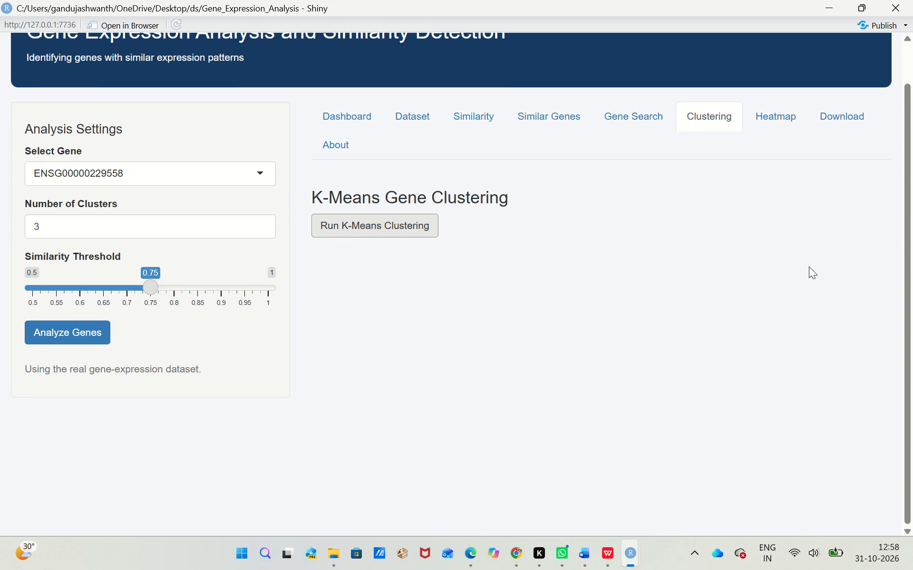
{"action": "scroll", "coordinate": [570, 369], "scroll_direction": "down", "scroll_amount": 5}
{"action": "scroll", "coordinate": [570, 369], "scroll_direction": "up", "scroll_amount": 1}
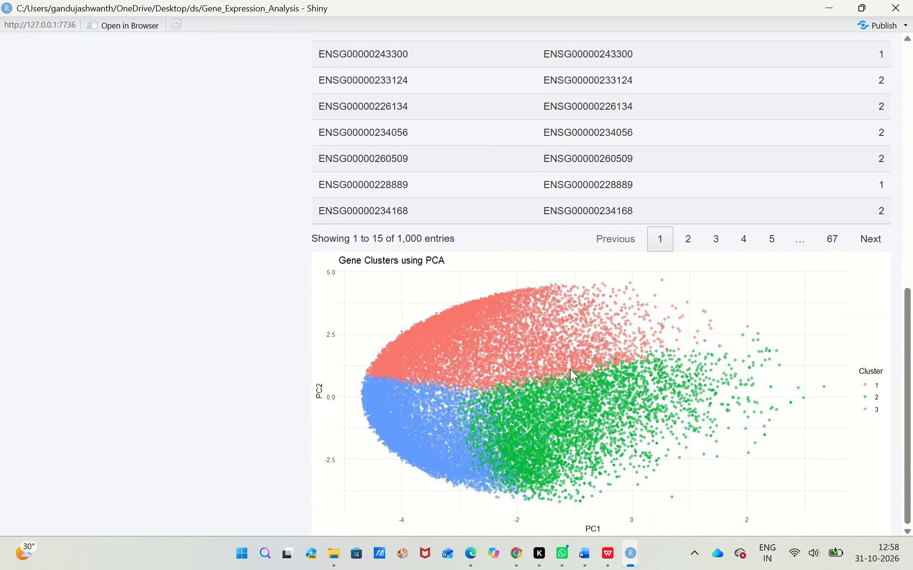
{"action": "scroll", "coordinate": [570, 369], "scroll_direction": "up", "scroll_amount": 2}
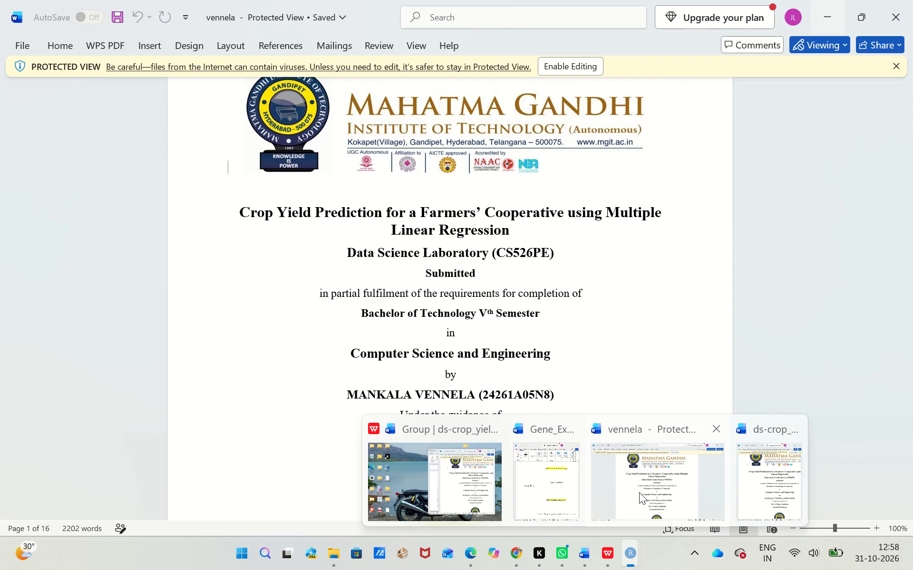
Switch to the gene expression report in Word and check which screenshots its placeholders require, especially under K-Means Clustering and PCA.
{"action": "left_click", "coordinate": [551, 480]}
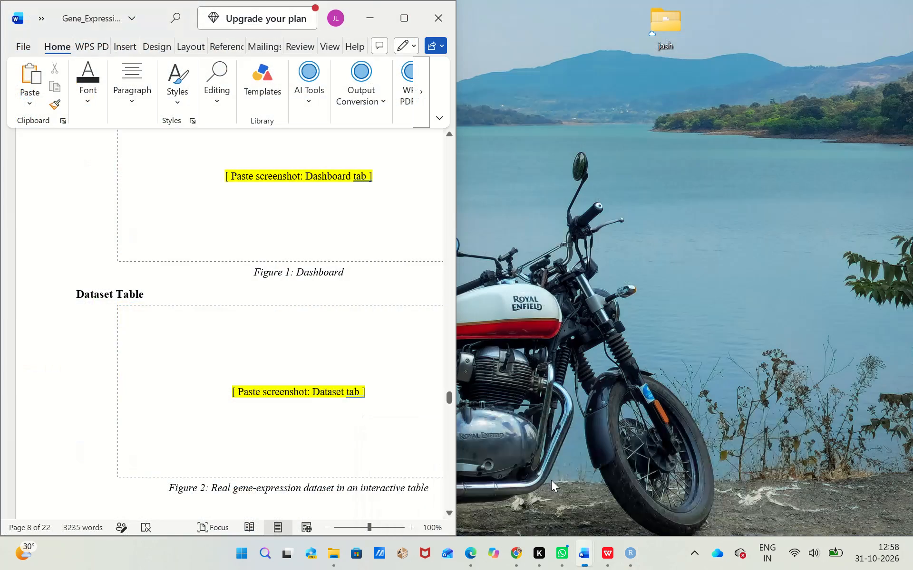
{"action": "scroll", "coordinate": [319, 426], "scroll_direction": "down", "scroll_amount": 3}
{"action": "scroll", "coordinate": [319, 426], "scroll_direction": "up", "scroll_amount": 3}
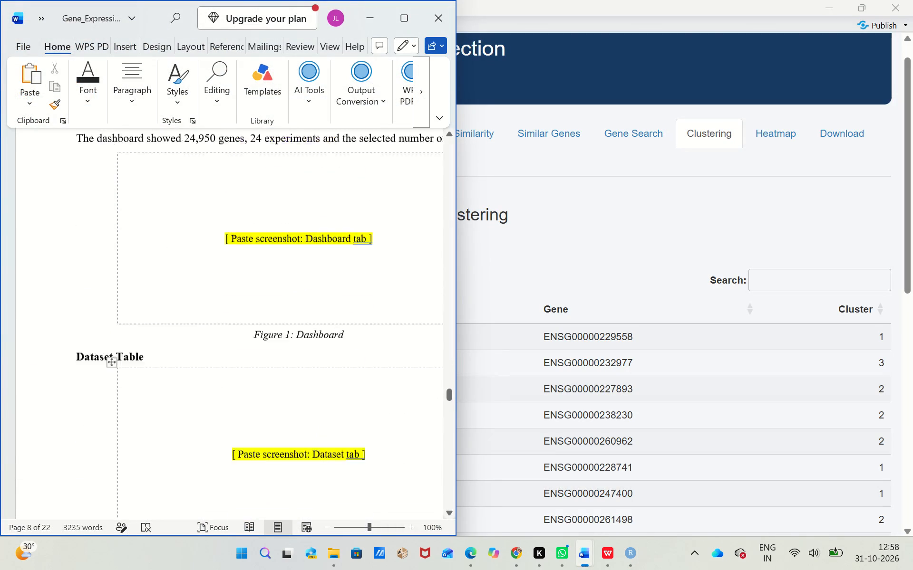
{"action": "scroll", "coordinate": [319, 426], "scroll_direction": "up", "scroll_amount": 1}
{"action": "scroll", "coordinate": [319, 426], "scroll_direction": "down", "scroll_amount": 5}
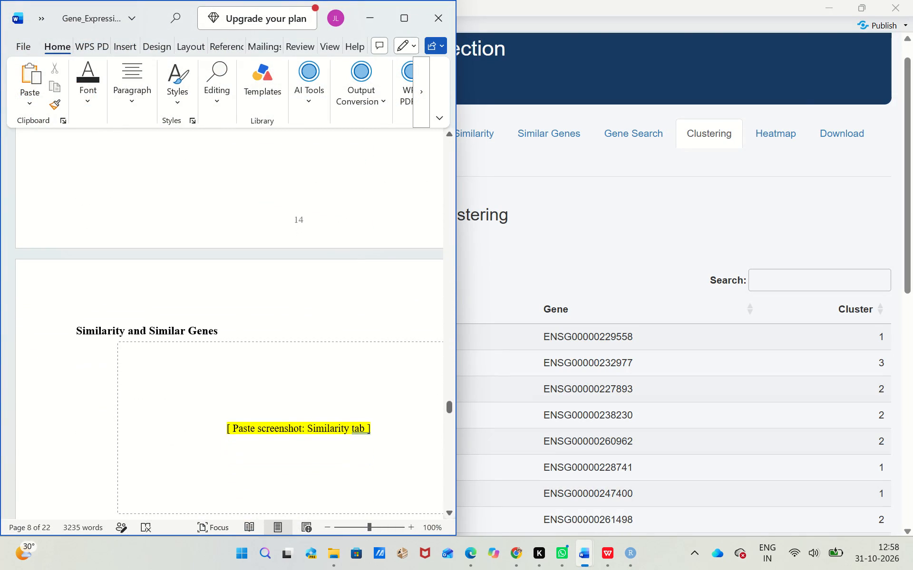
{"action": "scroll", "coordinate": [319, 426], "scroll_direction": "down", "scroll_amount": 1}
{"action": "scroll", "coordinate": [319, 426], "scroll_direction": "up", "scroll_amount": 2}
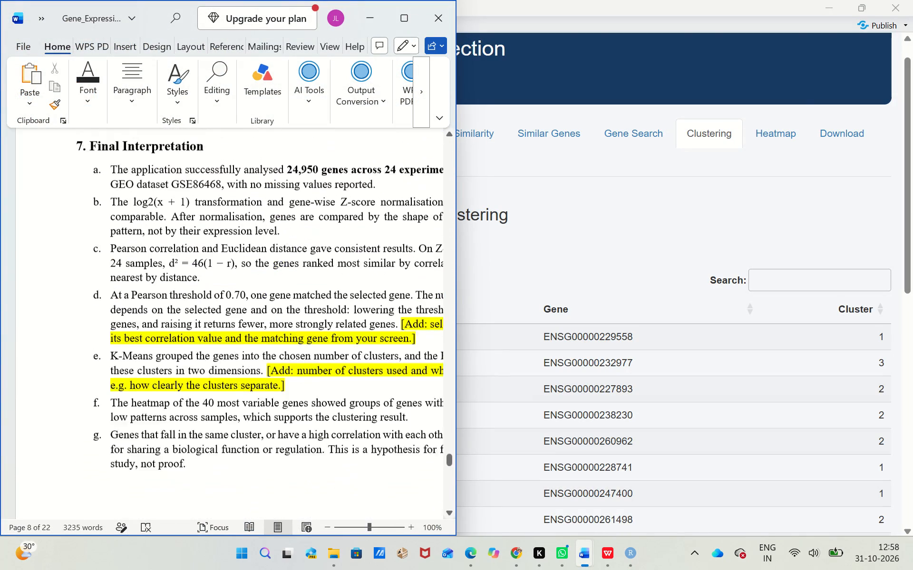
{"action": "scroll", "coordinate": [319, 426], "scroll_direction": "up", "scroll_amount": 10}
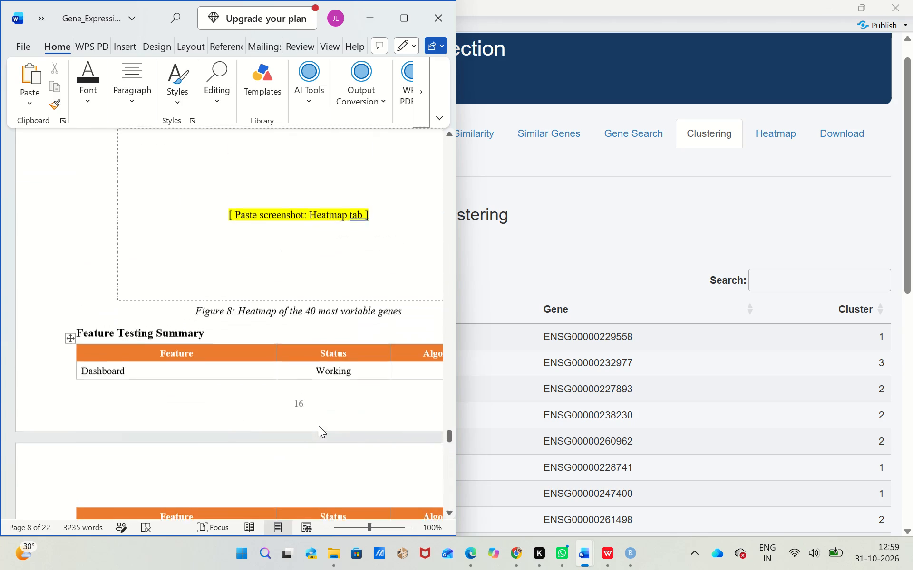
{"action": "scroll", "coordinate": [319, 426], "scroll_direction": "up", "scroll_amount": 11}
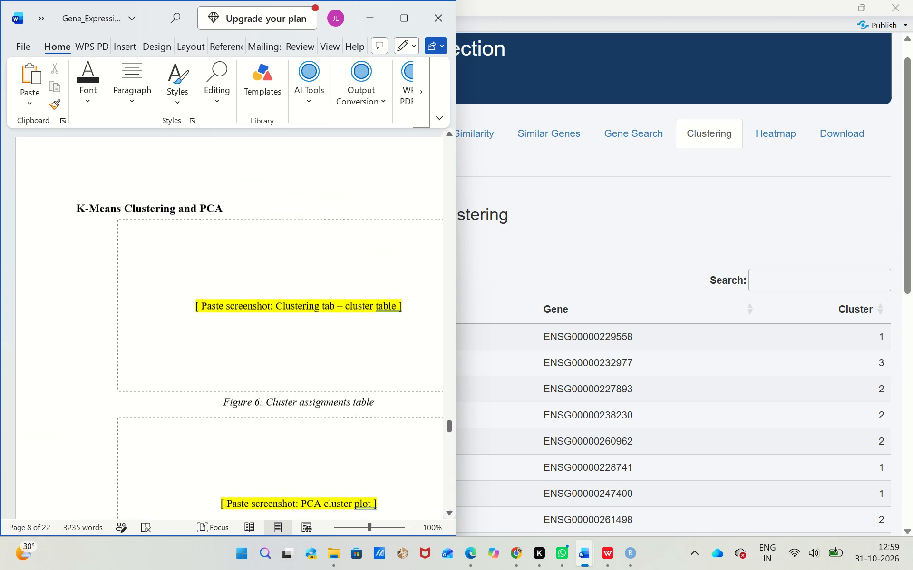
{"action": "scroll", "coordinate": [319, 426], "scroll_direction": "up", "scroll_amount": 1}
{"action": "scroll", "coordinate": [319, 426], "scroll_direction": "down", "scroll_amount": 1}
{"action": "scroll", "coordinate": [319, 426], "scroll_direction": "up", "scroll_amount": 1}
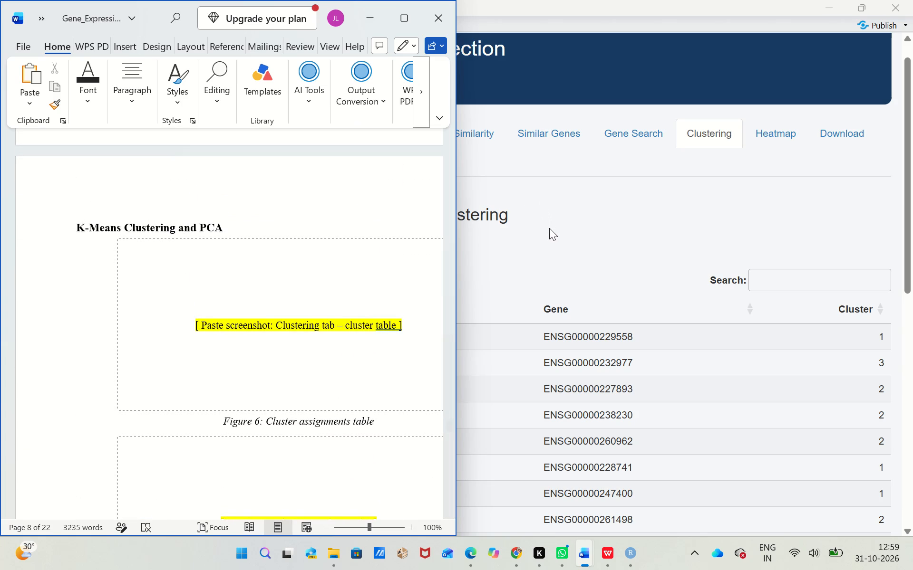
Check the report's Gene Search screenshot placeholder, and switch to the Shiny app to compare it with the Gene Search page.
{"action": "scroll", "coordinate": [284, 330], "scroll_direction": "up", "scroll_amount": 1}
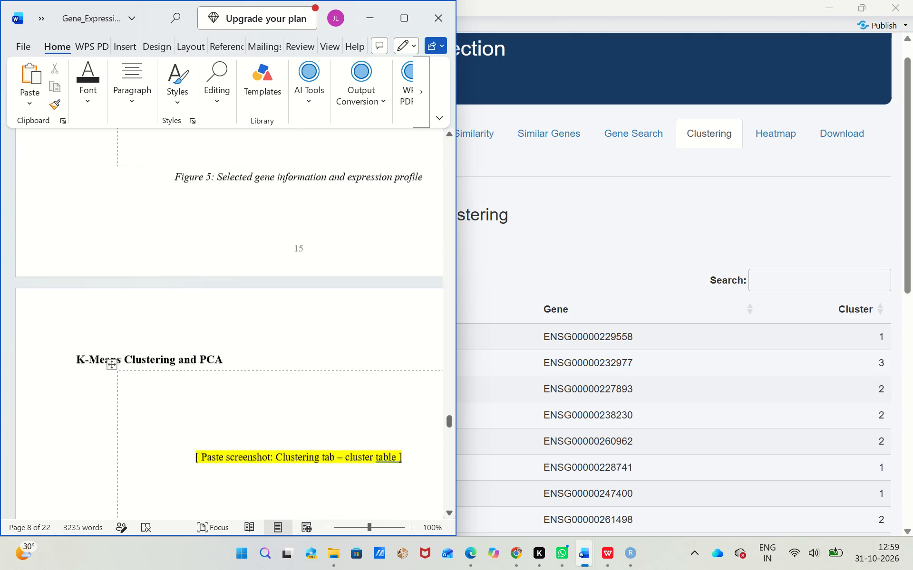
{"action": "scroll", "coordinate": [284, 330], "scroll_direction": "up", "scroll_amount": 2}
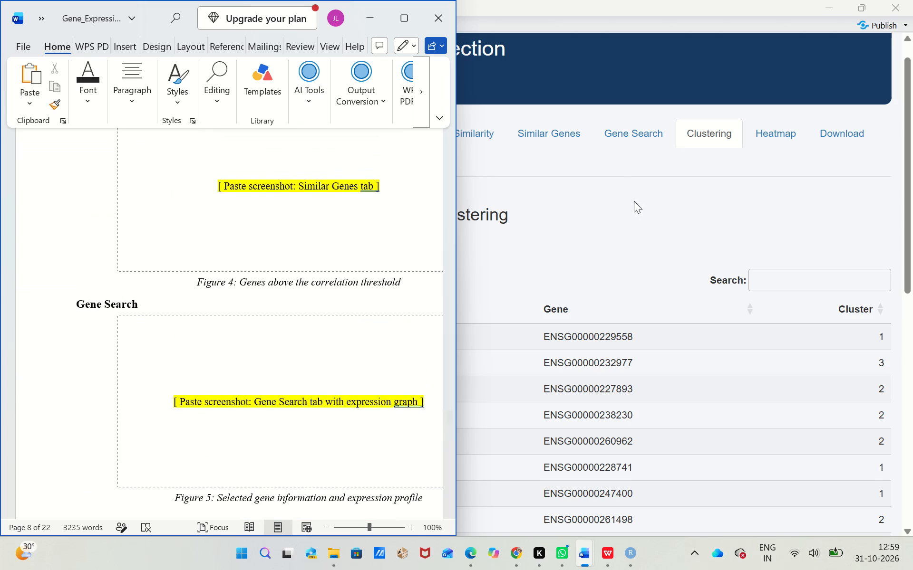
{"action": "left_click", "coordinate": [633, 138]}
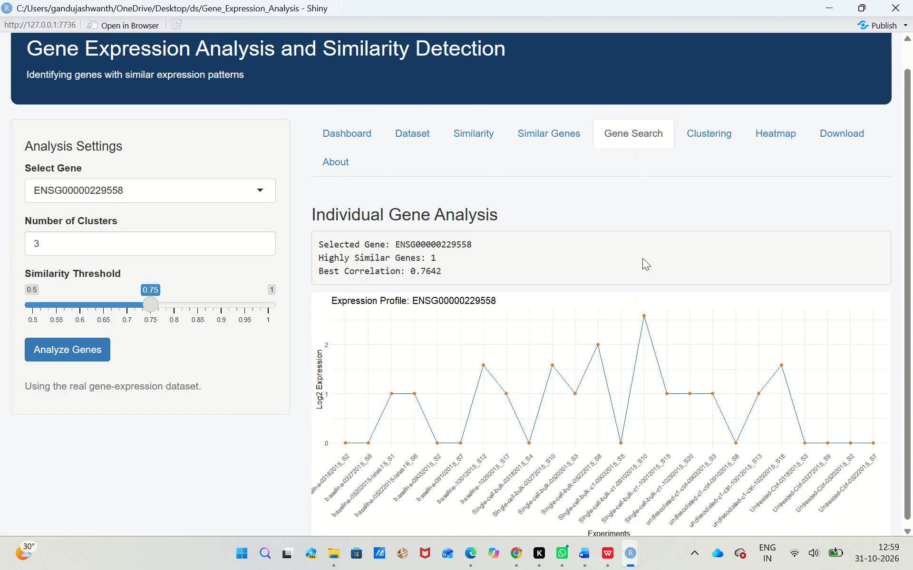
{"action": "scroll", "coordinate": [594, 402], "scroll_direction": "down", "scroll_amount": 2}
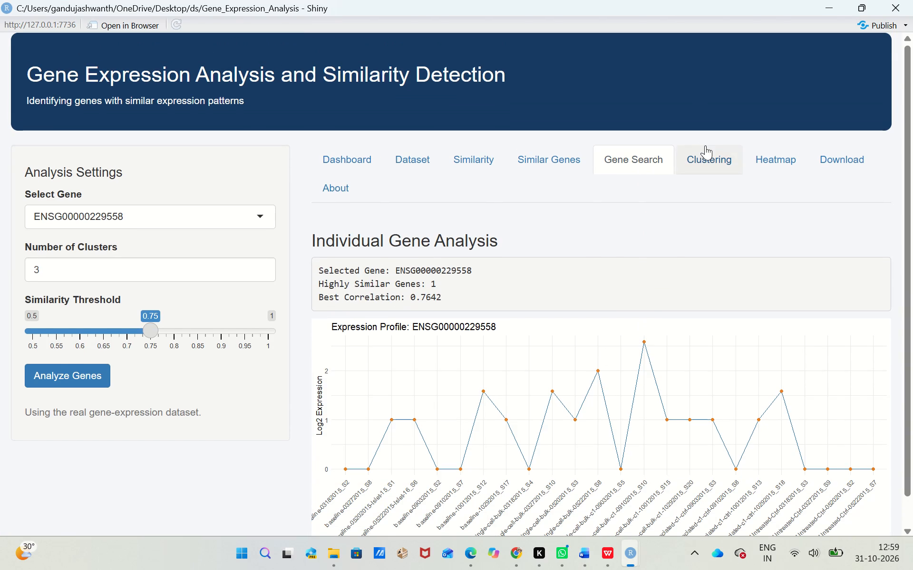
Examine the cluster table and the Gene Clusters using PCA plot on the Clustering page to find a suitable view for capture.
{"action": "left_click", "coordinate": [705, 145]}
{"action": "scroll", "coordinate": [598, 351], "scroll_direction": "down", "scroll_amount": 4}
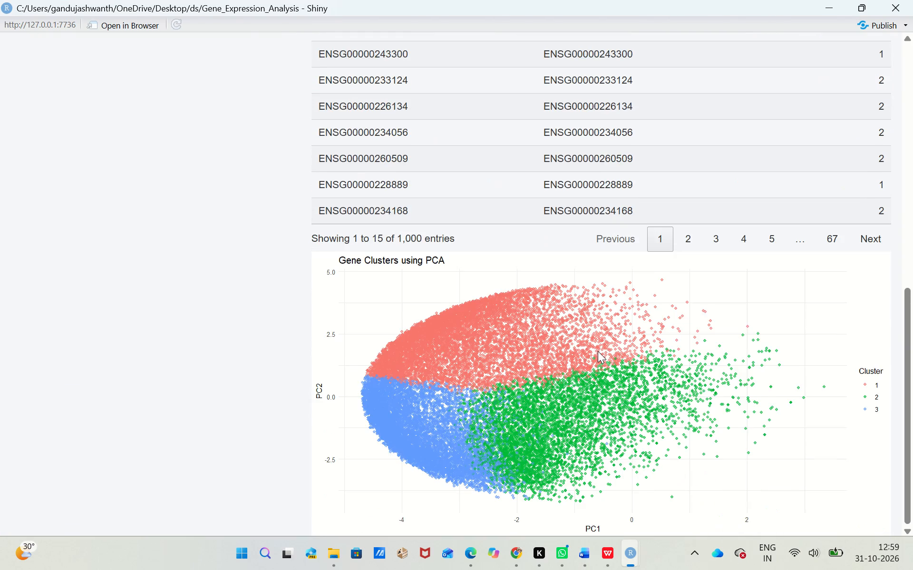
{"action": "scroll", "coordinate": [598, 351], "scroll_direction": "up", "scroll_amount": 3}
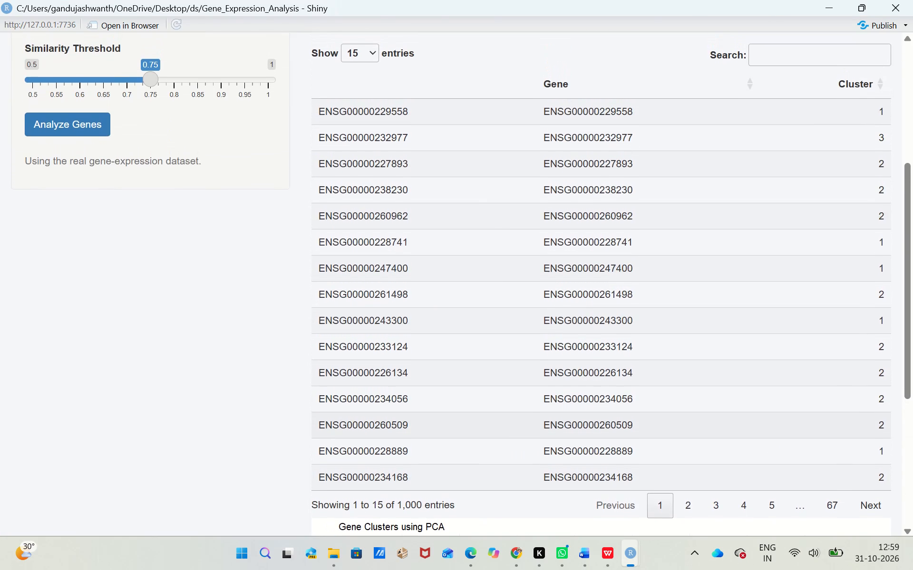
{"action": "scroll", "coordinate": [598, 351], "scroll_direction": "up", "scroll_amount": 5}
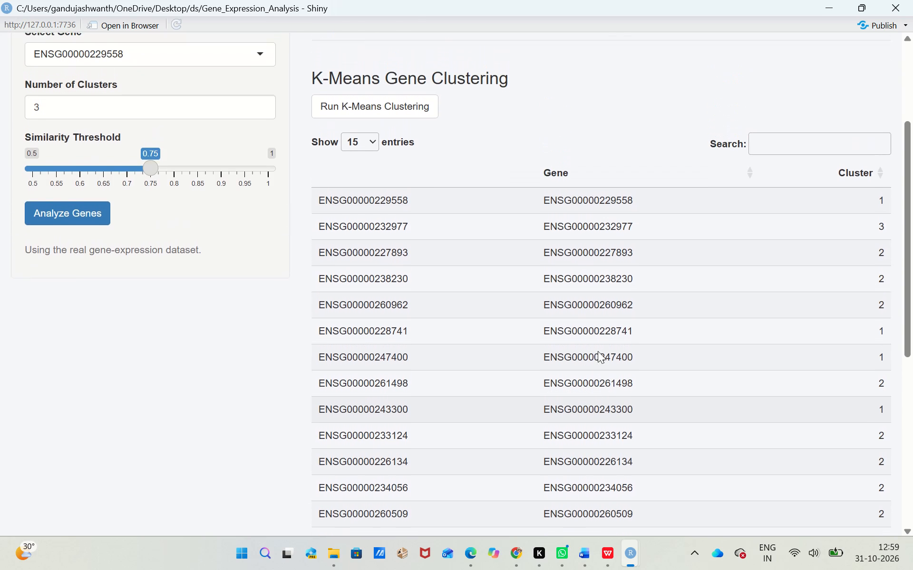
{"action": "scroll", "coordinate": [598, 351], "scroll_direction": "up", "scroll_amount": 3}
{"action": "scroll", "coordinate": [598, 351], "scroll_direction": "down", "scroll_amount": 2}
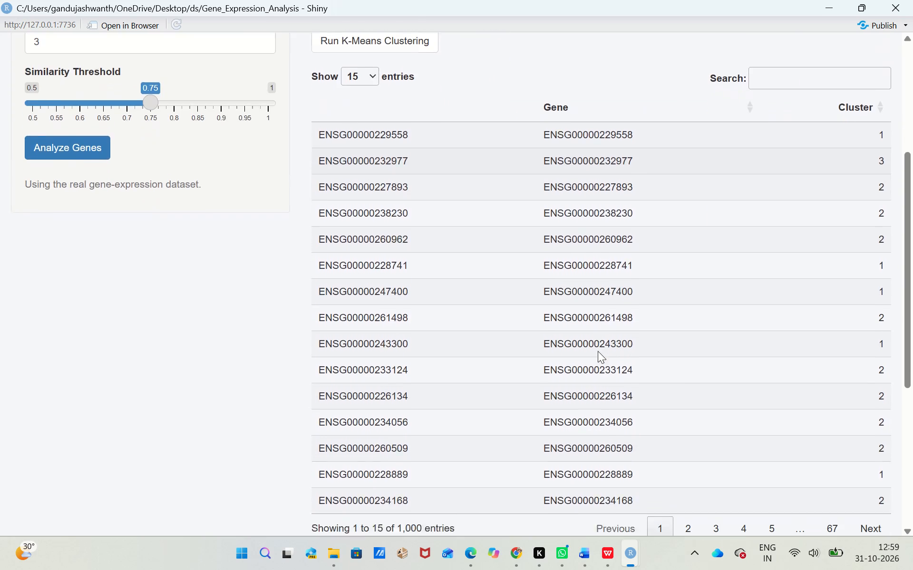
{"action": "scroll", "coordinate": [598, 351], "scroll_direction": "down", "scroll_amount": 3}
{"action": "scroll", "coordinate": [600, 378], "scroll_direction": "up", "scroll_amount": 1}
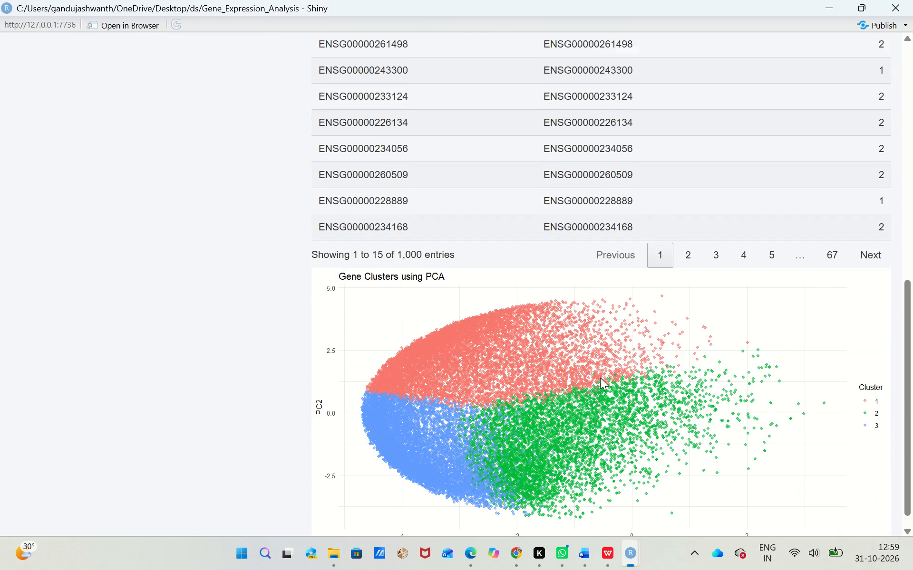
{"action": "scroll", "coordinate": [600, 378], "scroll_direction": "up", "scroll_amount": 3}
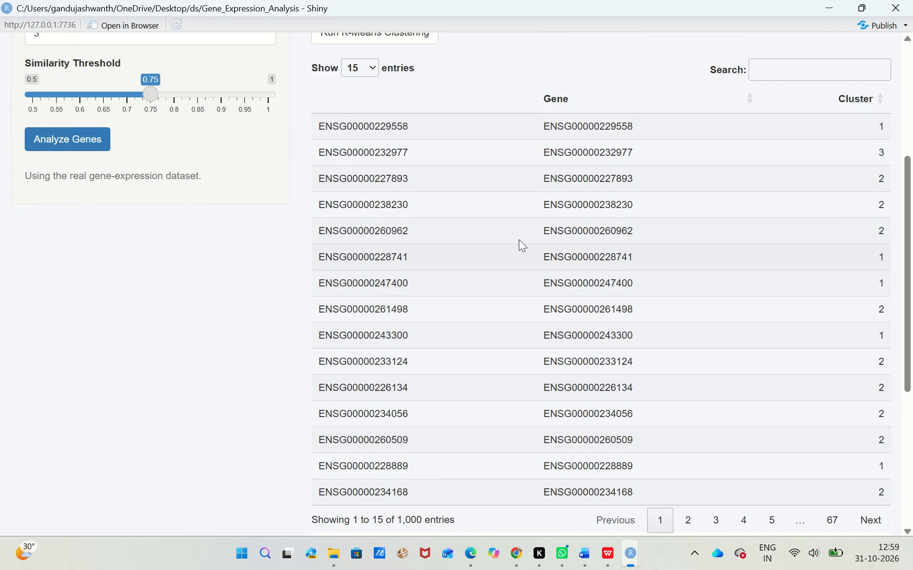
{"action": "scroll", "coordinate": [519, 239], "scroll_direction": "up", "scroll_amount": 1}
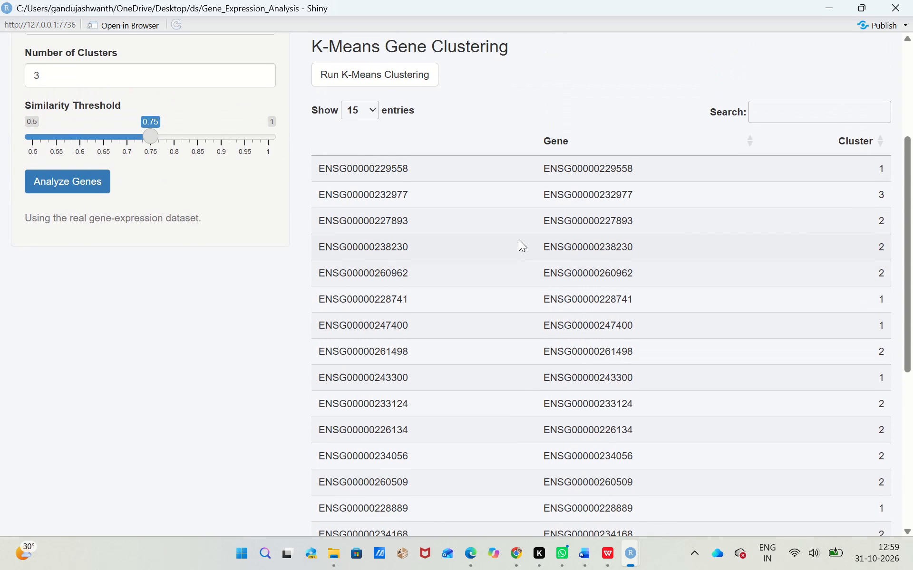
{"action": "scroll", "coordinate": [519, 239], "scroll_direction": "up", "scroll_amount": 1}
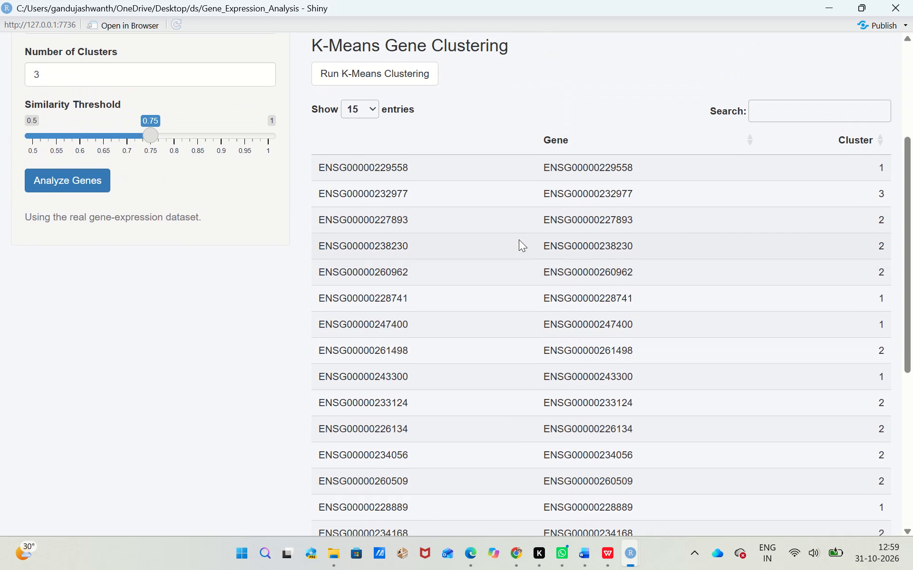
{"action": "scroll", "coordinate": [519, 239], "scroll_direction": "up", "scroll_amount": 2}
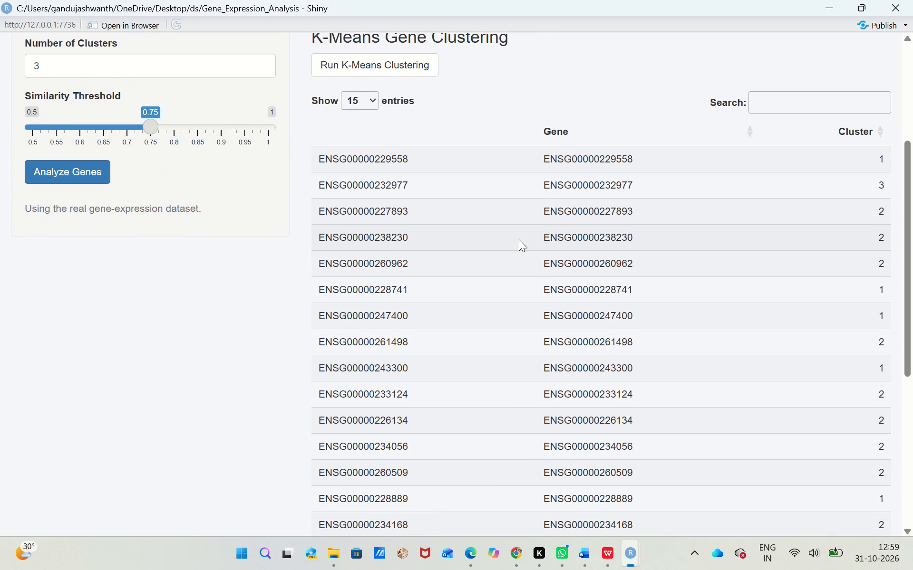
{"action": "scroll", "coordinate": [519, 239], "scroll_direction": "up", "scroll_amount": 1}
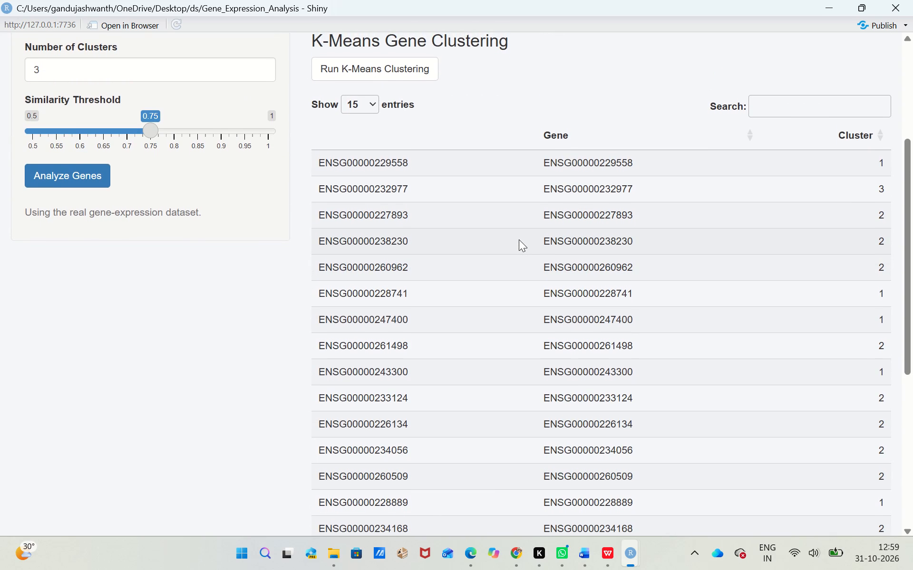
{"action": "scroll", "coordinate": [519, 239], "scroll_direction": "up", "scroll_amount": 1}
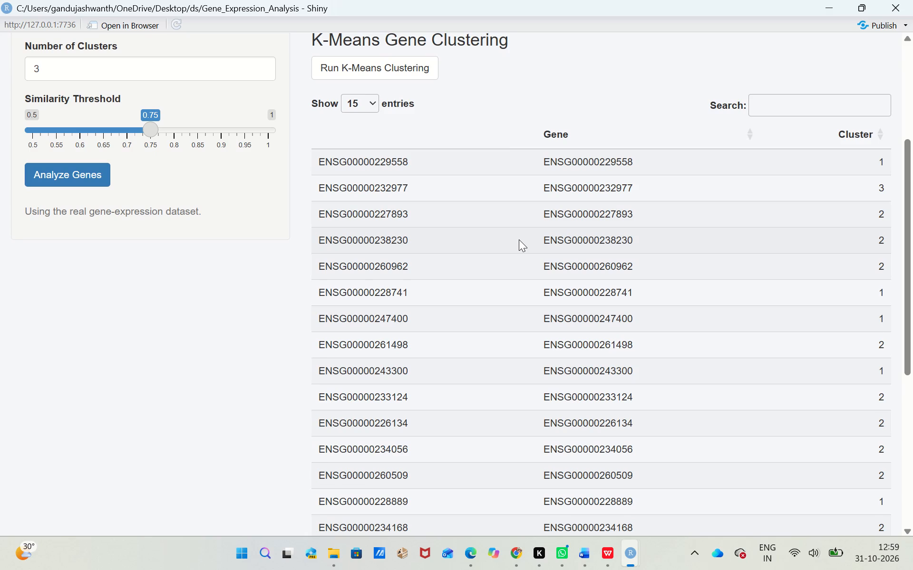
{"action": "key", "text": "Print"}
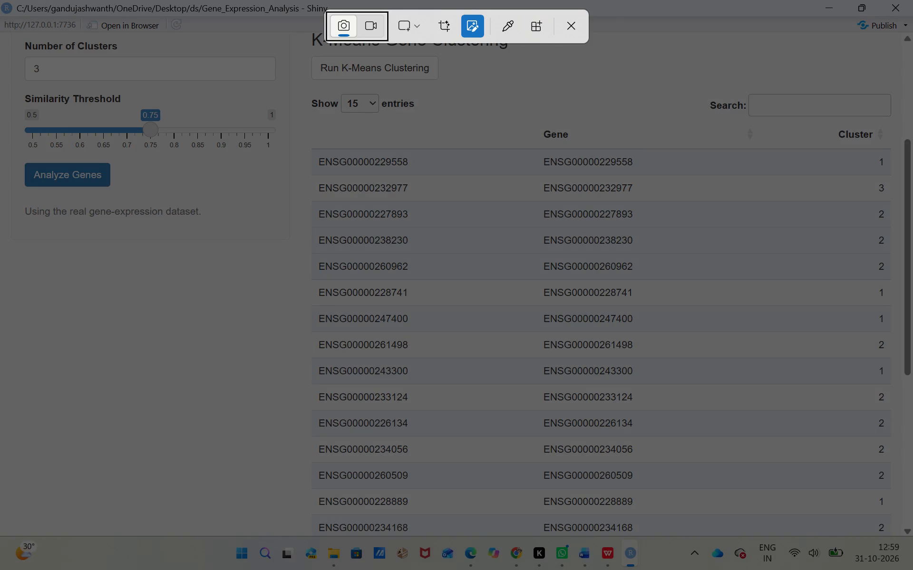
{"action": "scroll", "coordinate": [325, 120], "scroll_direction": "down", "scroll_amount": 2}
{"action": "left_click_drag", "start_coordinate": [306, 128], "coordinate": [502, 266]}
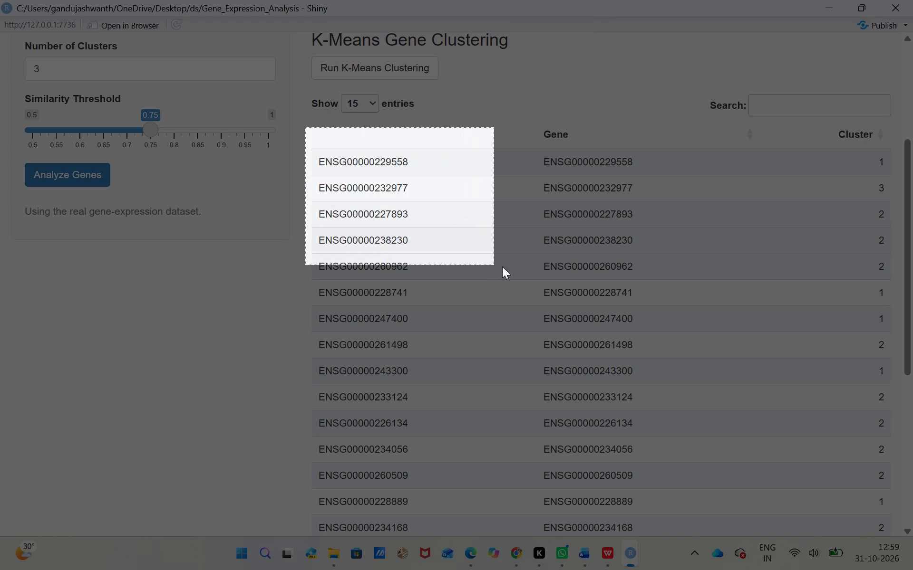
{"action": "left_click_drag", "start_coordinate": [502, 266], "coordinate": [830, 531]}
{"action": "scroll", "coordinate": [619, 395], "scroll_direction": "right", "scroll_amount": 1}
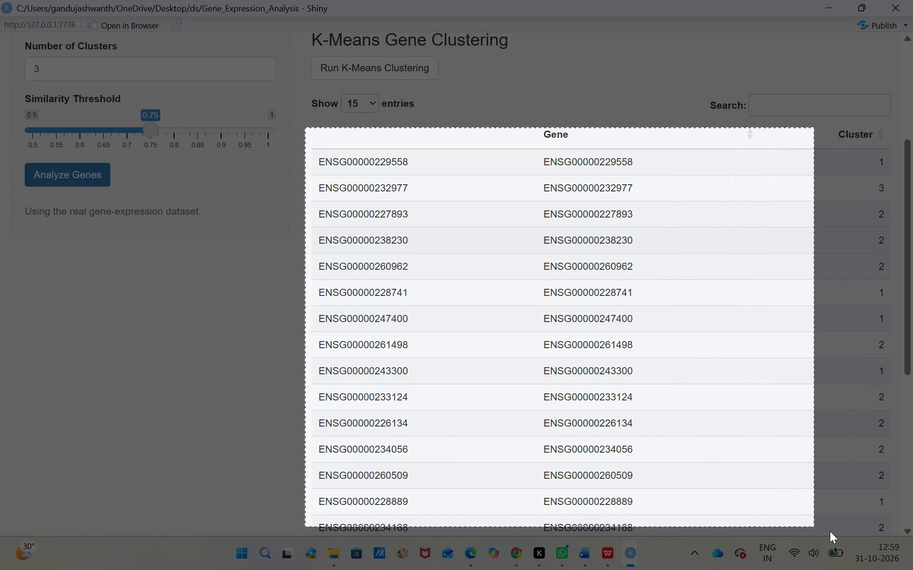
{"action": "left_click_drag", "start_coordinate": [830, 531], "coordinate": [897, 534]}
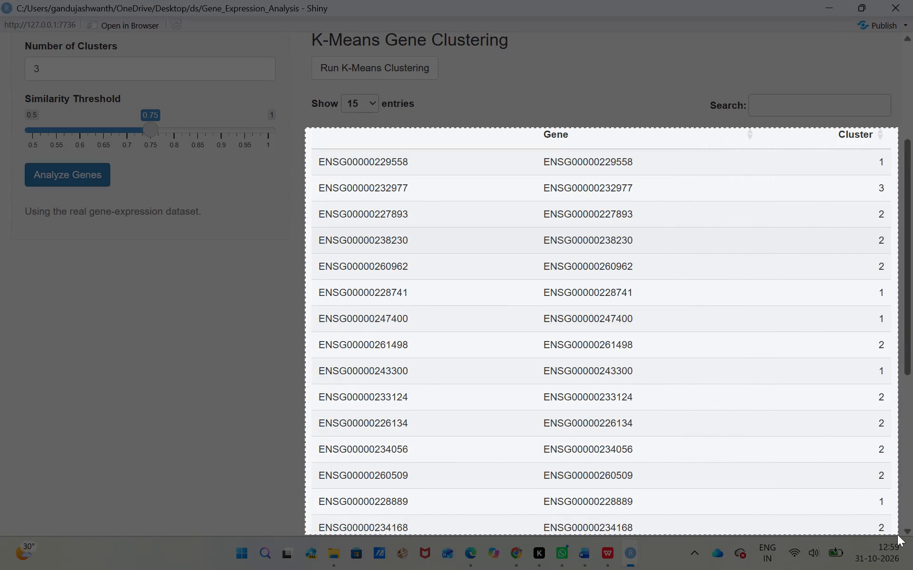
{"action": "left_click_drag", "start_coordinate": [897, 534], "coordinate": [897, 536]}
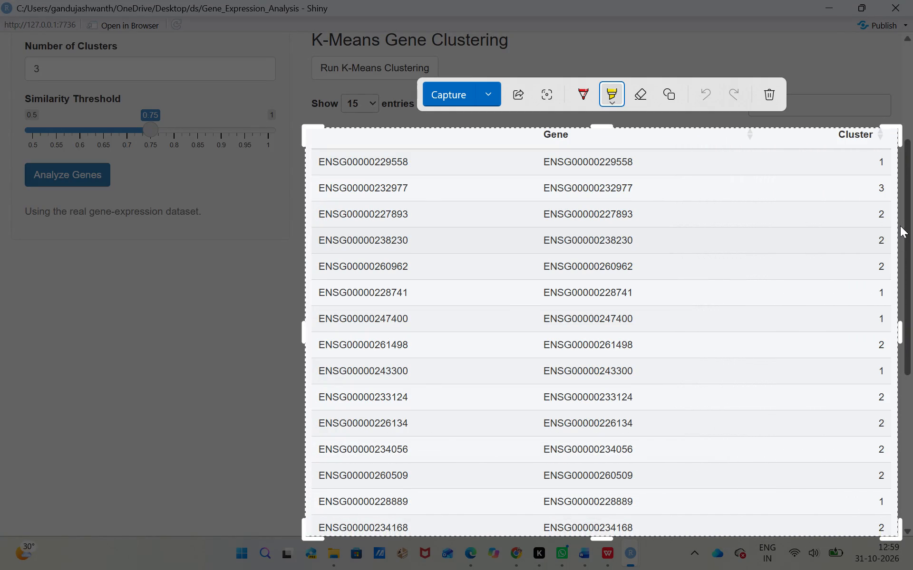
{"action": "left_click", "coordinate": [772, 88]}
Rerun K-Means clustering with 3 clusters on the Clustering page.
{"action": "scroll", "coordinate": [714, 162], "scroll_direction": "down", "scroll_amount": 4}
{"action": "scroll", "coordinate": [714, 162], "scroll_direction": "up", "scroll_amount": 1}
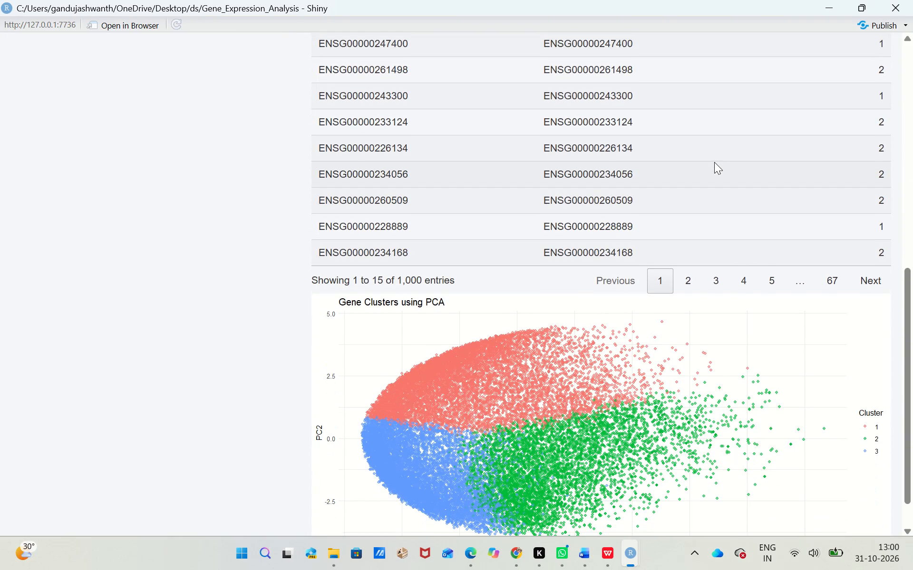
{"action": "scroll", "coordinate": [714, 162], "scroll_direction": "up", "scroll_amount": 5}
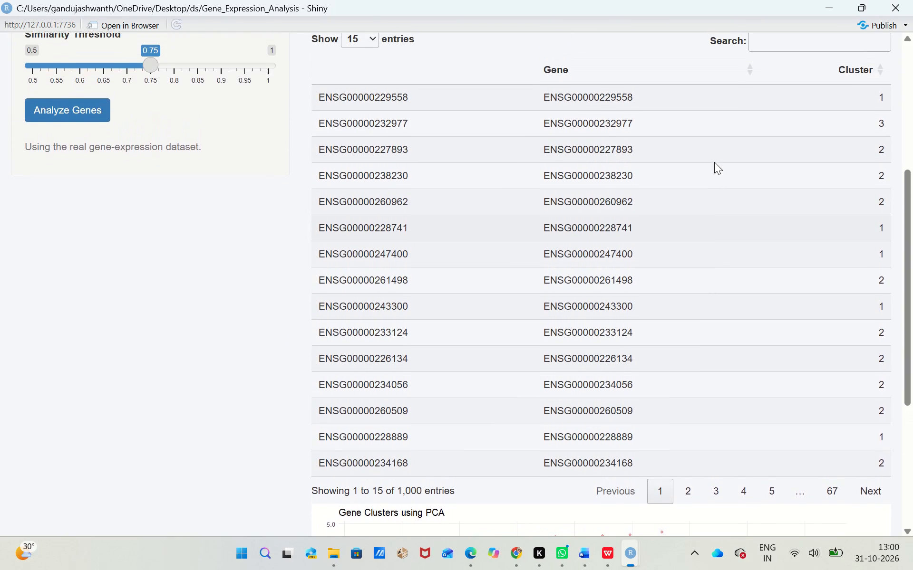
{"action": "scroll", "coordinate": [714, 162], "scroll_direction": "up", "scroll_amount": 2}
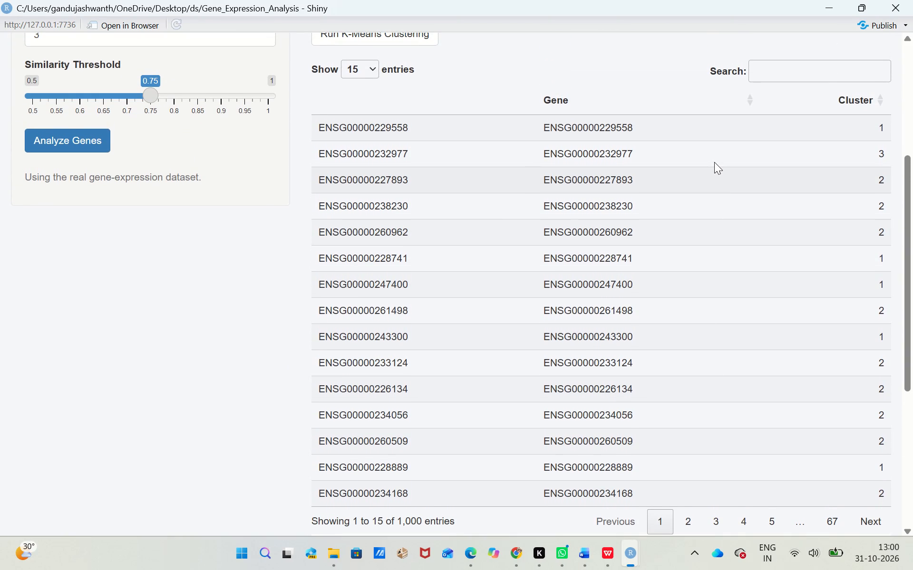
{"action": "scroll", "coordinate": [714, 162], "scroll_direction": "up", "scroll_amount": 3}
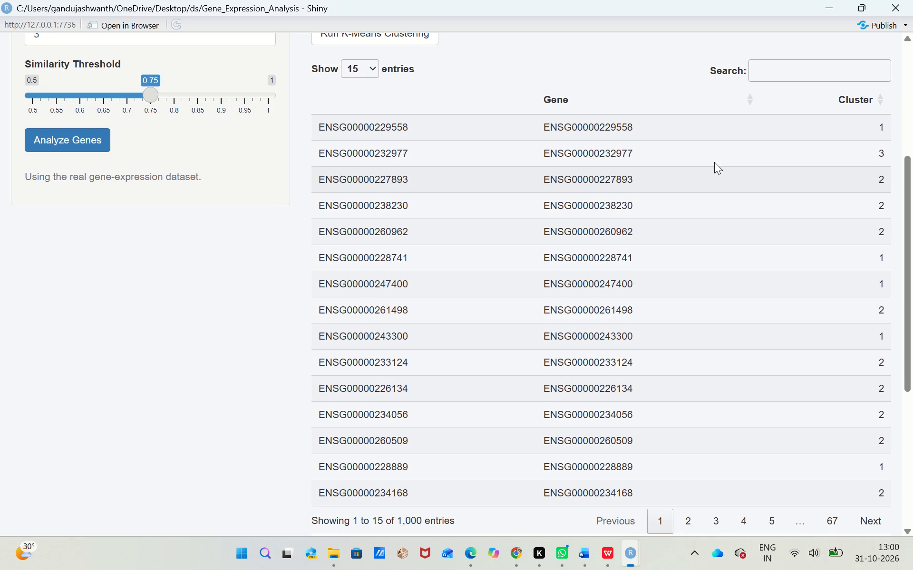
{"action": "scroll", "coordinate": [714, 162], "scroll_direction": "up", "scroll_amount": 7}
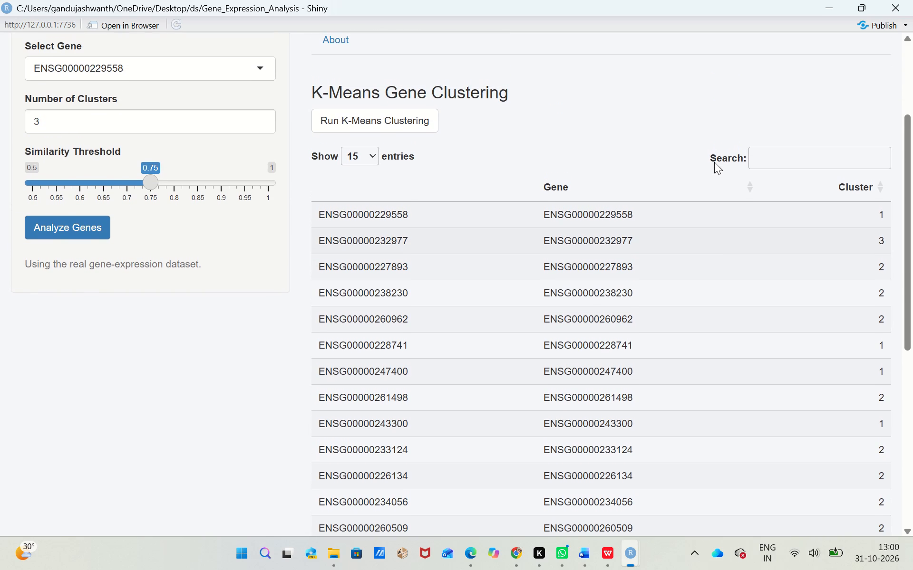
{"action": "left_click", "coordinate": [389, 114]}
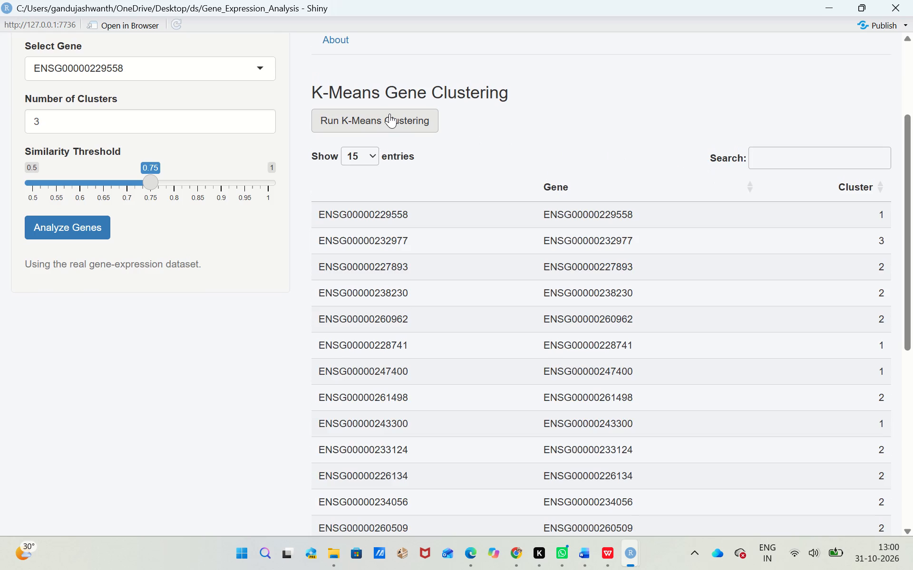
Review the cluster assignments table and the PCA plot on the Clustering page.
{"action": "scroll", "coordinate": [389, 114], "scroll_direction": "down", "scroll_amount": 1}
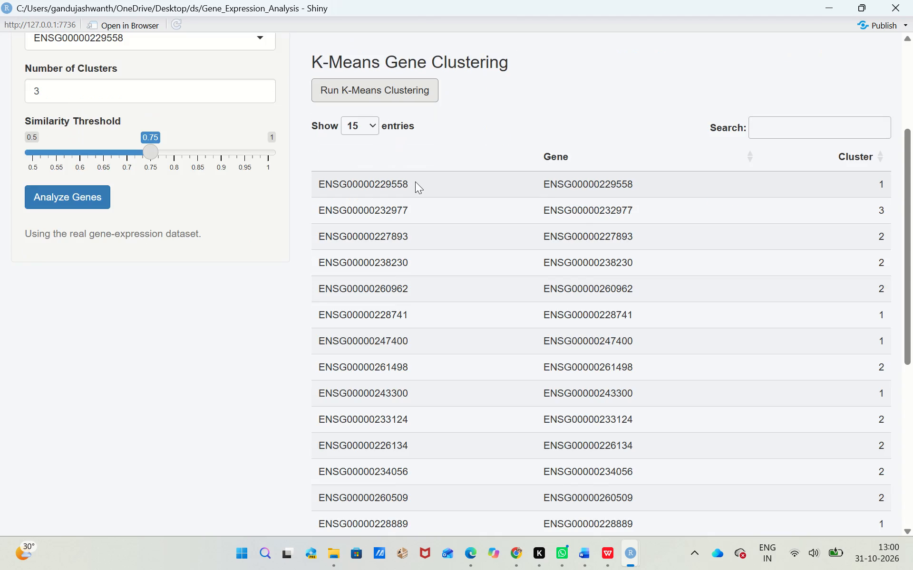
{"action": "scroll", "coordinate": [415, 181], "scroll_direction": "down", "scroll_amount": 5}
{"action": "scroll", "coordinate": [415, 181], "scroll_direction": "up", "scroll_amount": 3}
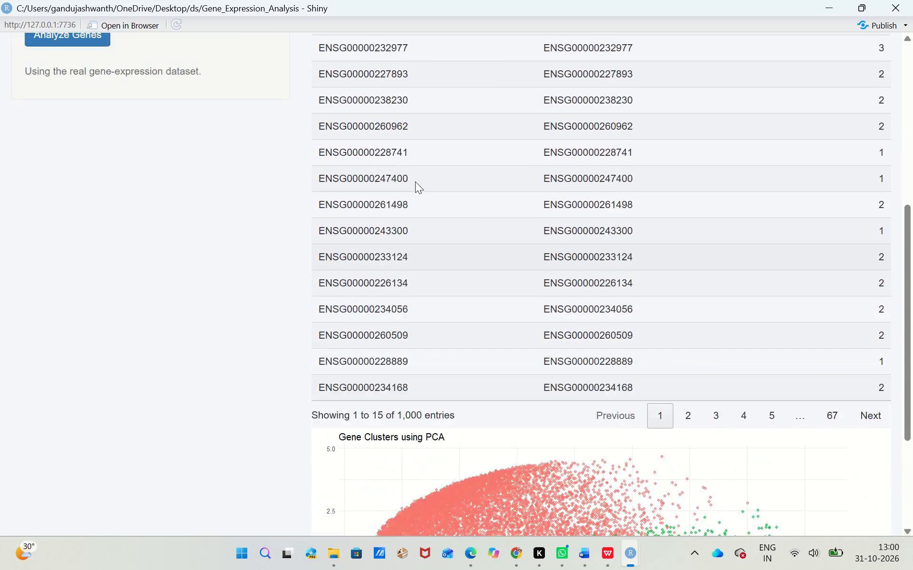
{"action": "scroll", "coordinate": [415, 181], "scroll_direction": "up", "scroll_amount": 1}
{"action": "scroll", "coordinate": [415, 181], "scroll_direction": "down", "scroll_amount": 1}
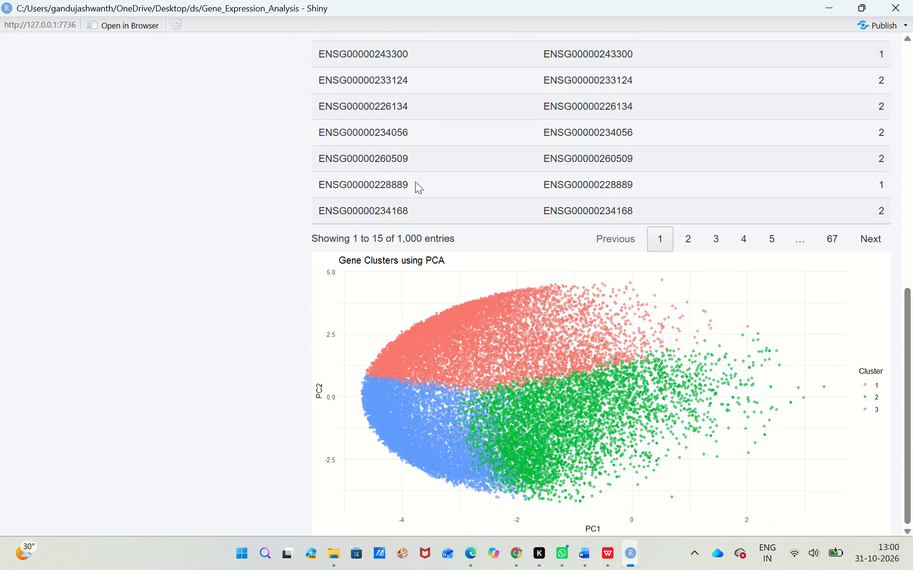
{"action": "scroll", "coordinate": [415, 181], "scroll_direction": "up", "scroll_amount": 3}
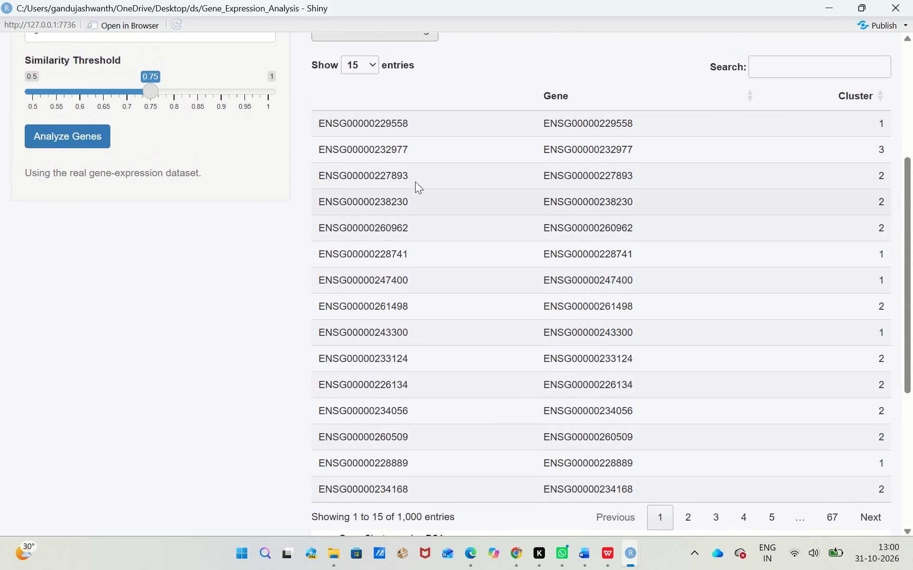
{"action": "scroll", "coordinate": [415, 181], "scroll_direction": "up", "scroll_amount": 4}
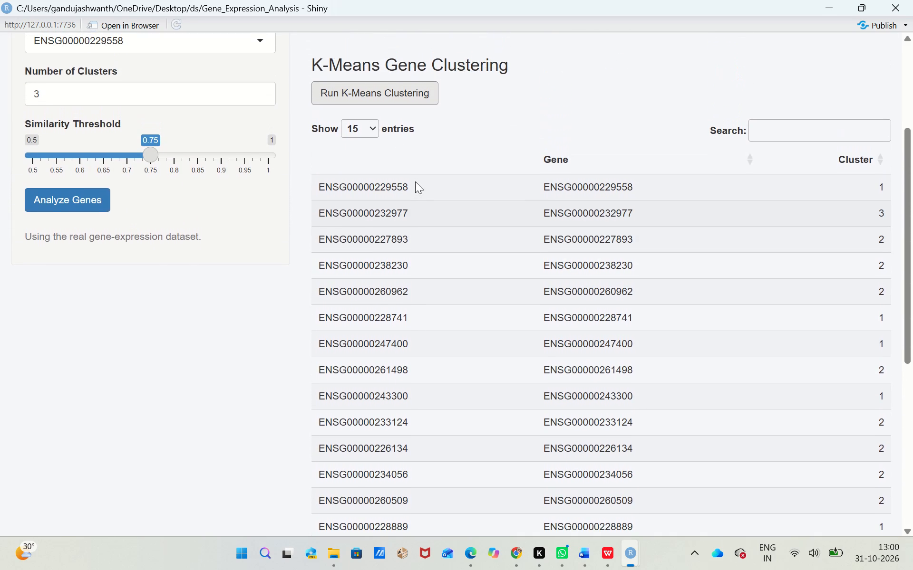
Capture a screenshot of the K-Means Gene Clustering section, from its heading through the visible rows of the cluster table.
{"action": "scroll", "coordinate": [415, 181], "scroll_direction": "up", "scroll_amount": 2}
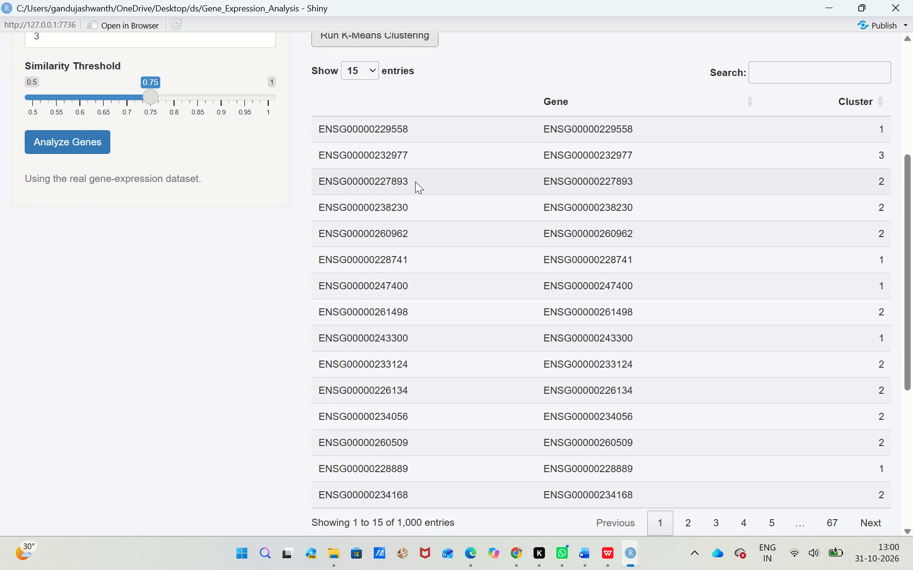
{"action": "scroll", "coordinate": [415, 181], "scroll_direction": "up", "scroll_amount": 4}
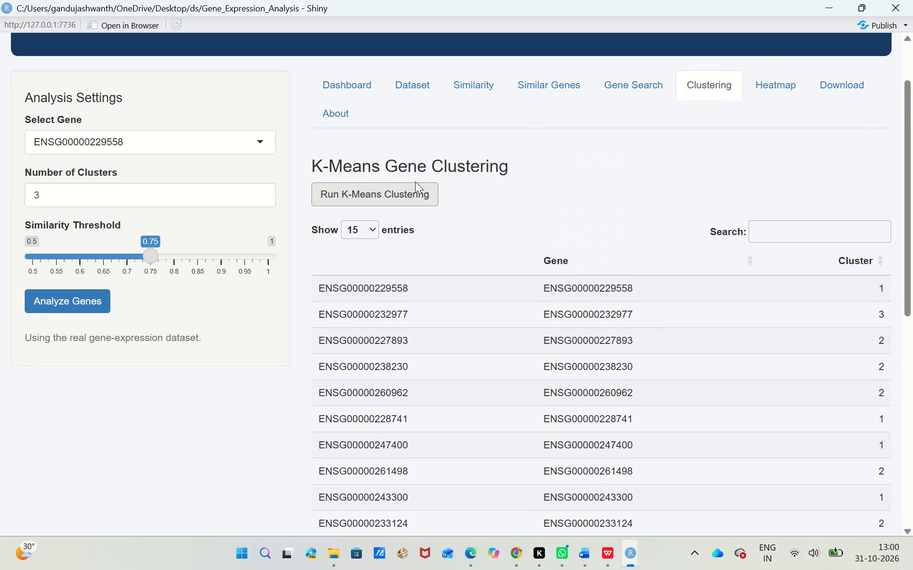
{"action": "scroll", "coordinate": [415, 181], "scroll_direction": "down", "scroll_amount": 1}
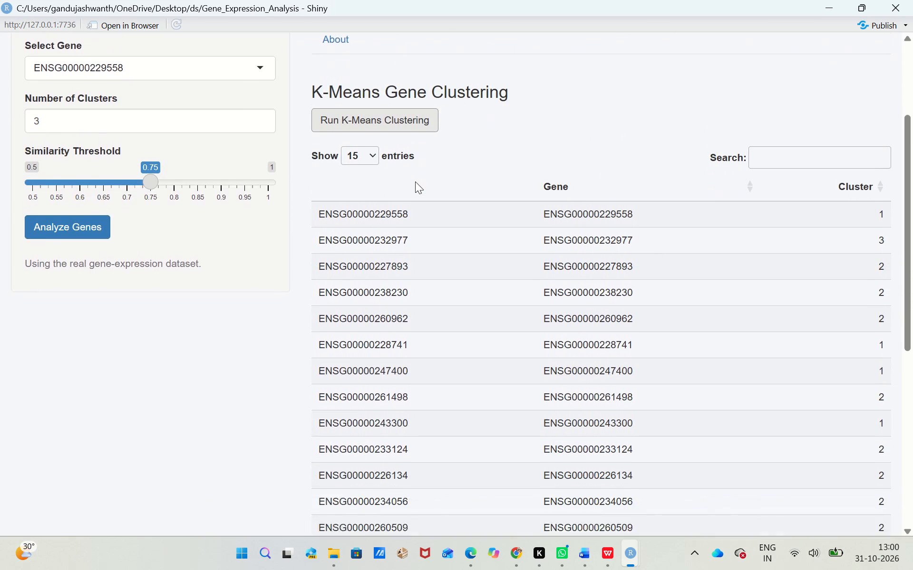
{"action": "scroll", "coordinate": [415, 181], "scroll_direction": "down", "scroll_amount": 1}
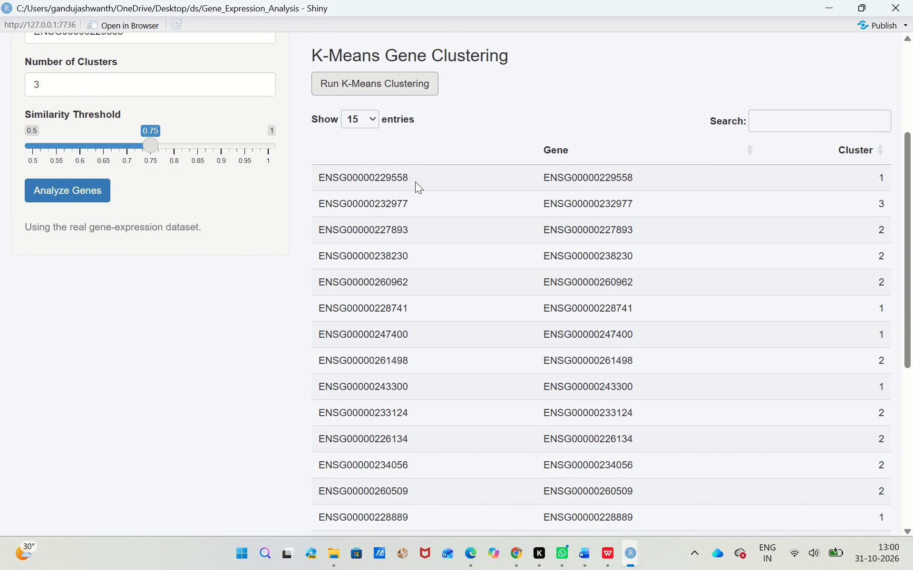
{"action": "scroll", "coordinate": [415, 181], "scroll_direction": "down", "scroll_amount": 1}
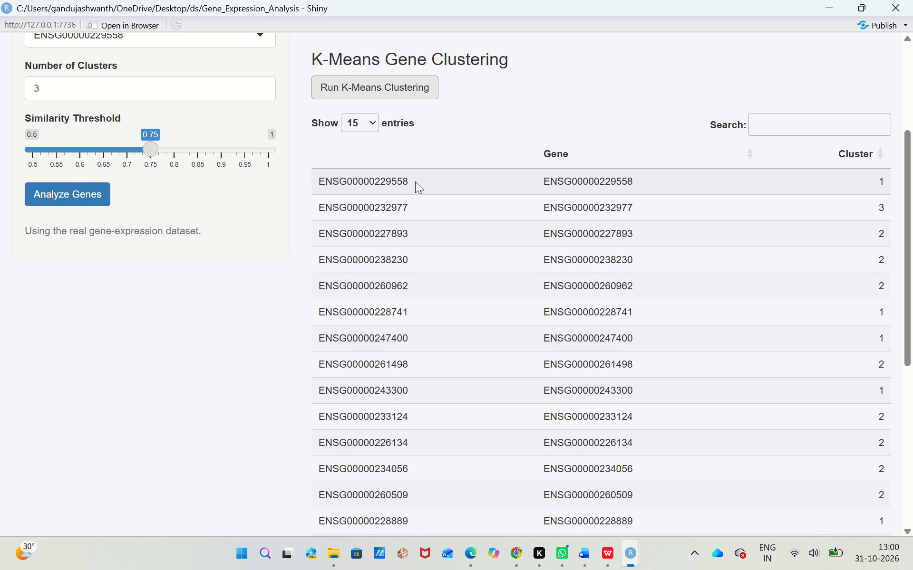
{"action": "key", "text": "Print"}
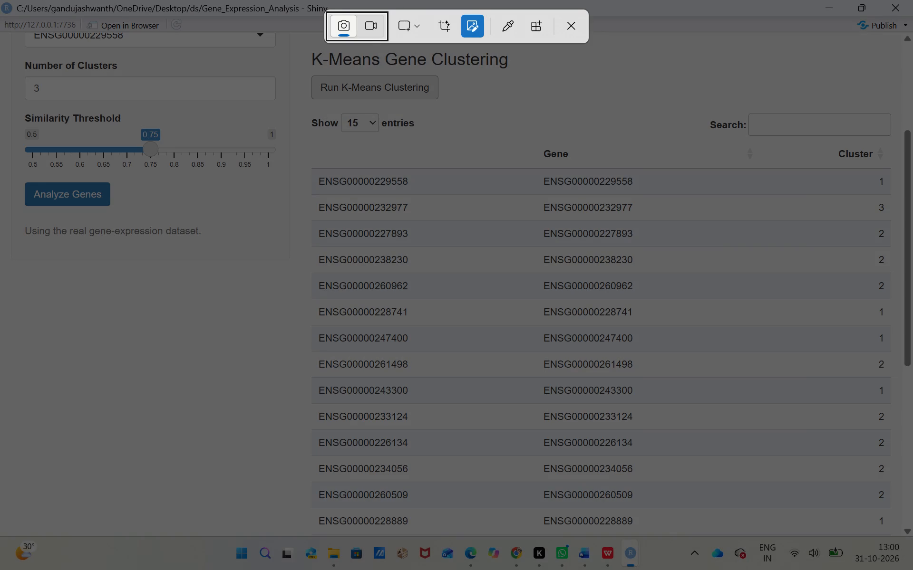
{"action": "left_click_drag", "start_coordinate": [305, 42], "coordinate": [804, 536]}
{"action": "scroll", "coordinate": [476, 432], "scroll_direction": "up", "scroll_amount": 1}
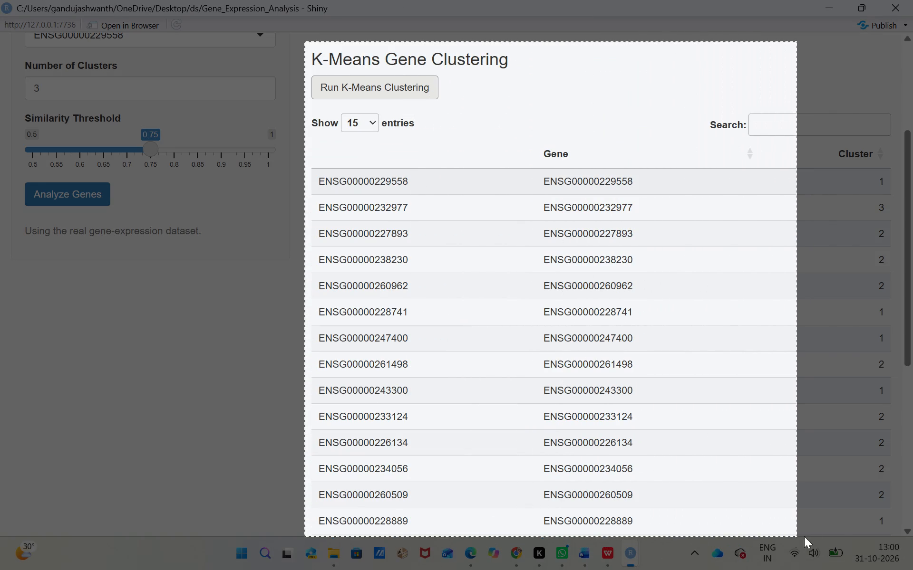
{"action": "left_click_drag", "start_coordinate": [804, 536], "coordinate": [912, 533]}
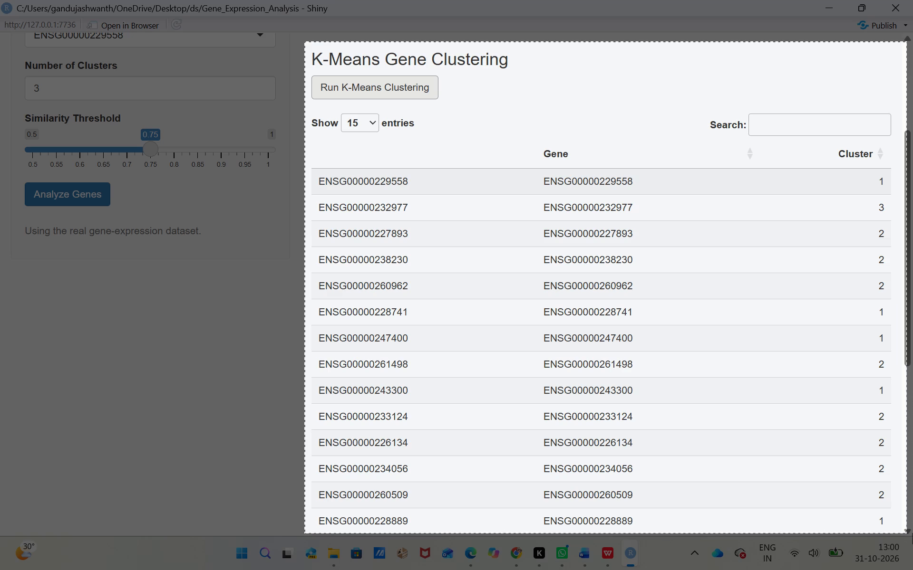
{"action": "left_click_drag", "start_coordinate": [912, 533], "coordinate": [902, 535]}
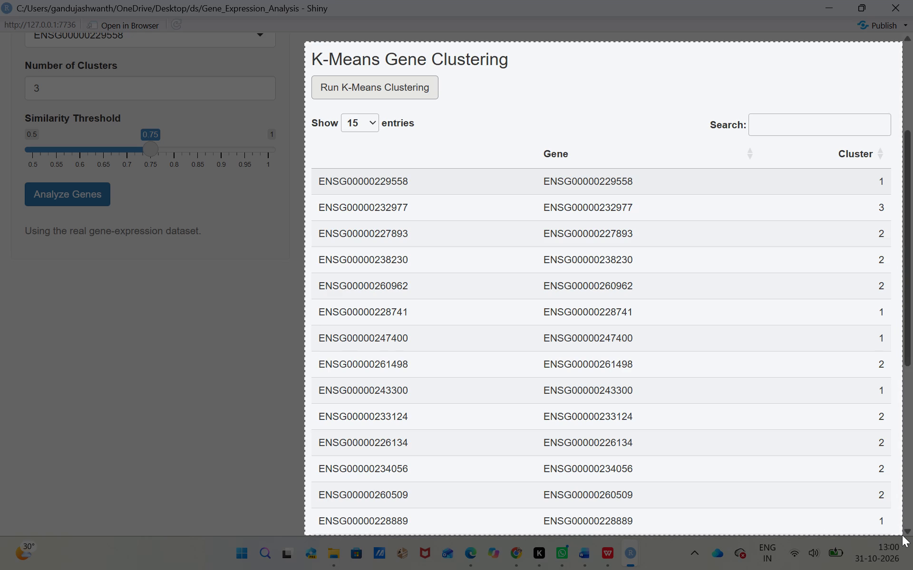
{"action": "left_click_drag", "start_coordinate": [902, 535], "coordinate": [899, 532]}
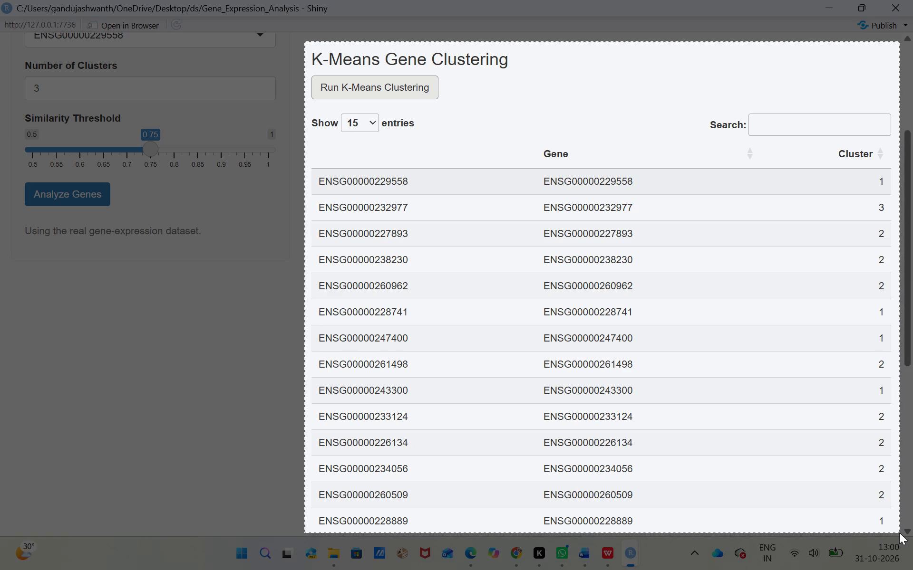
{"action": "left_click_drag", "start_coordinate": [899, 532], "coordinate": [899, 535]}
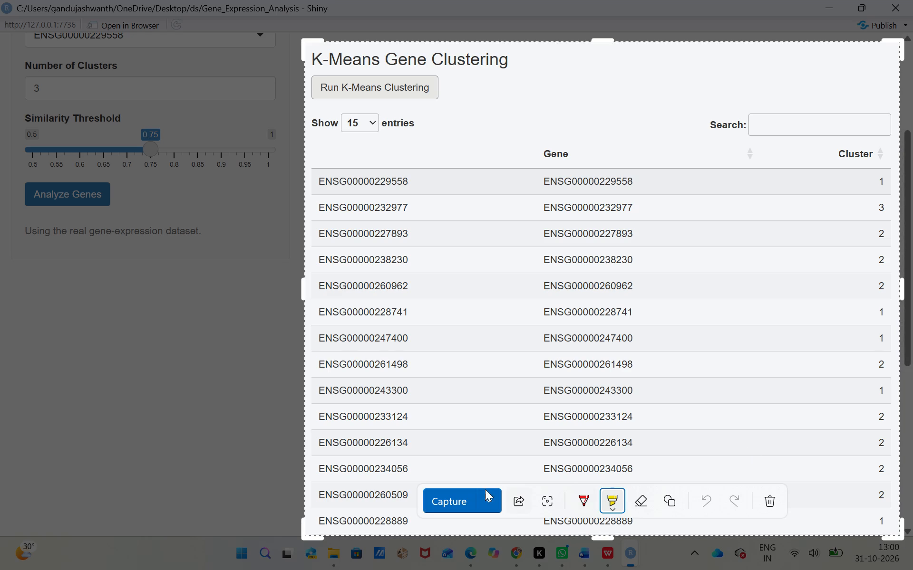
{"action": "left_click", "coordinate": [441, 500]}
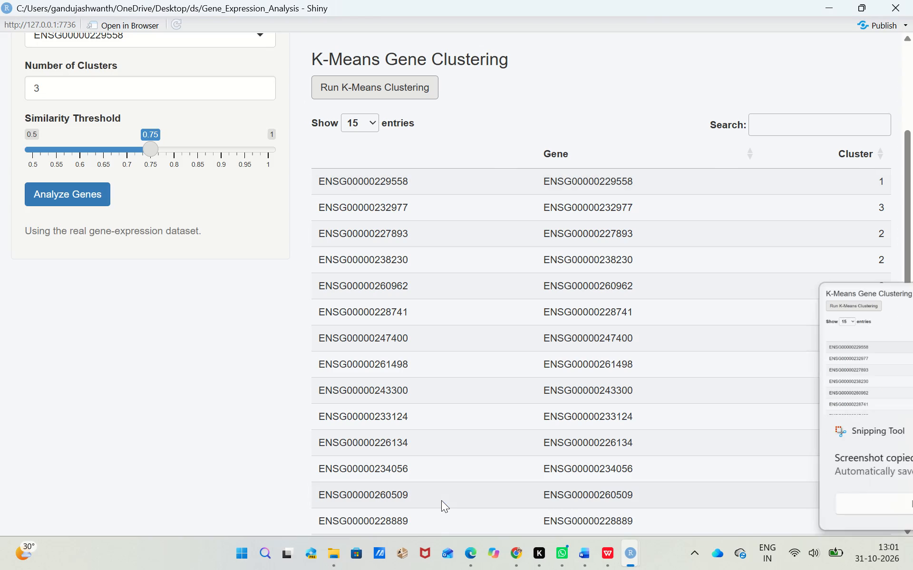
{"action": "scroll", "coordinate": [491, 440], "scroll_direction": "down", "scroll_amount": 1}
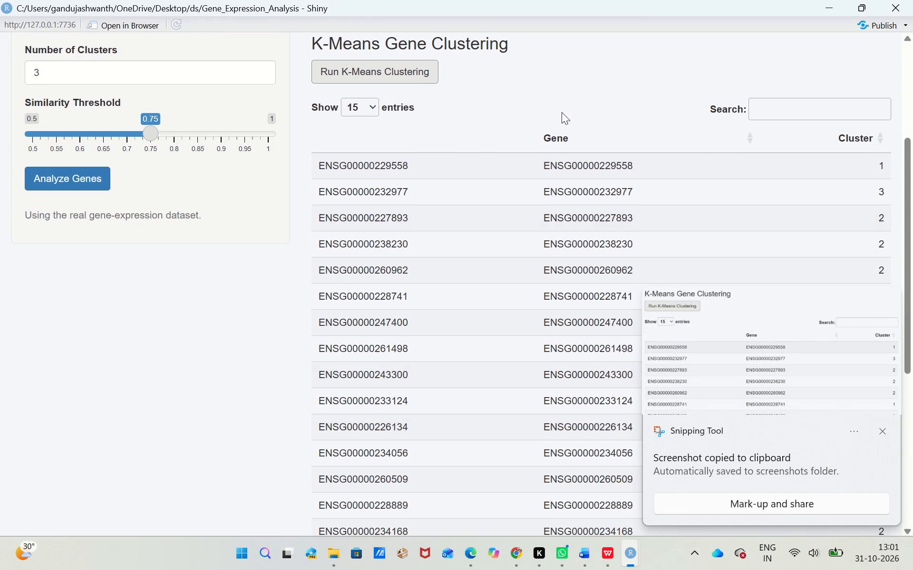
{"action": "left_click", "coordinate": [881, 430]}
{"action": "right_click", "coordinate": [703, 435]}
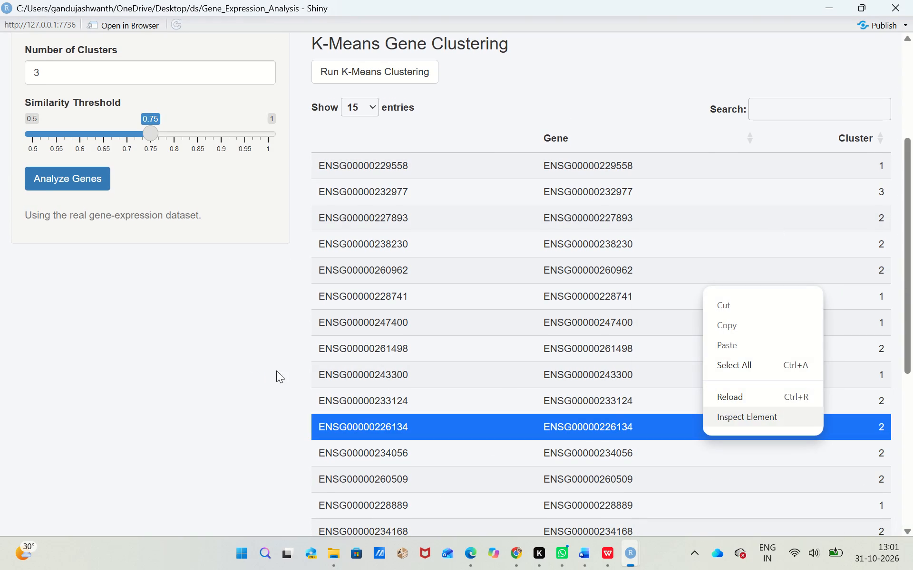
{"action": "left_click", "coordinate": [246, 371]}
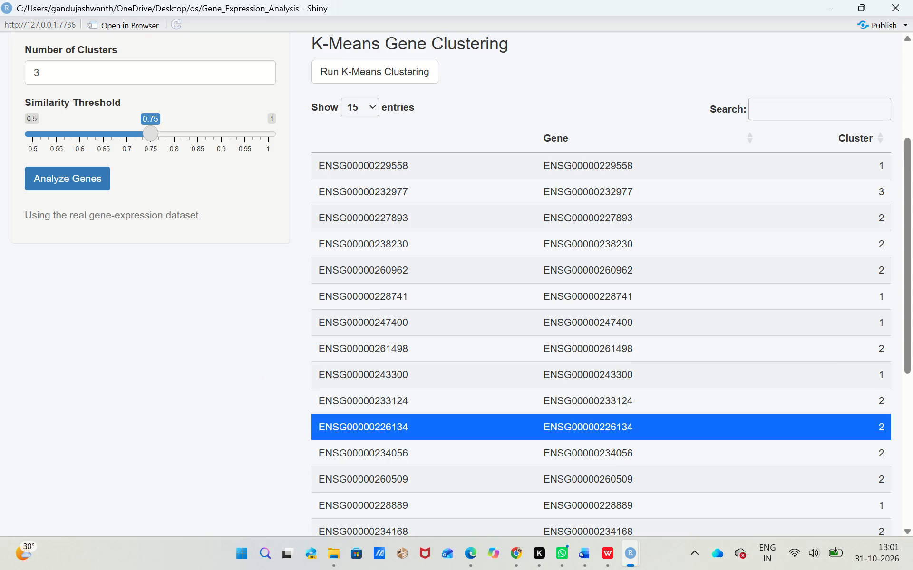
Capture a screenshot of the complete Gene Clusters using PCA plot, including its axis labels and cluster legend.
{"action": "scroll", "coordinate": [355, 448], "scroll_direction": "down", "scroll_amount": 2}
{"action": "scroll", "coordinate": [414, 224], "scroll_direction": "down", "scroll_amount": 4}
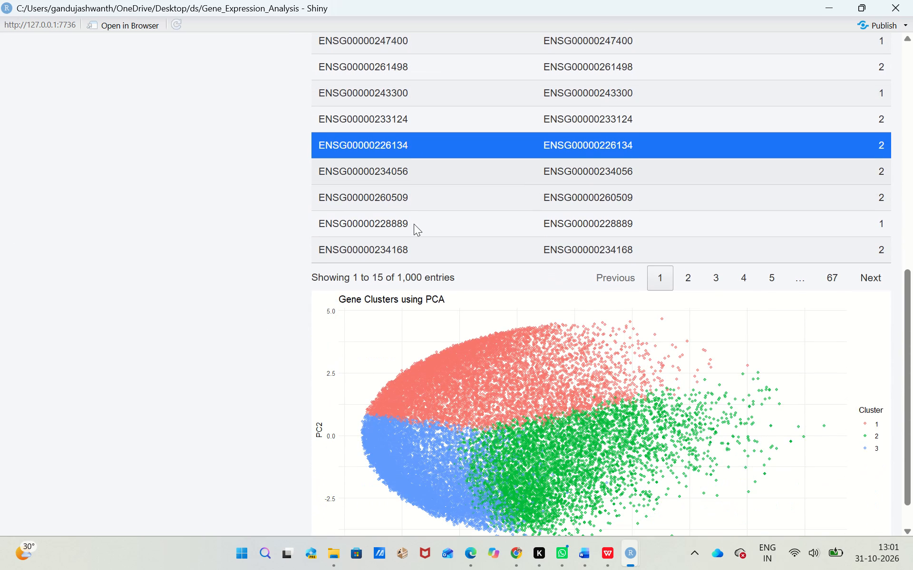
{"action": "key", "text": "Print"}
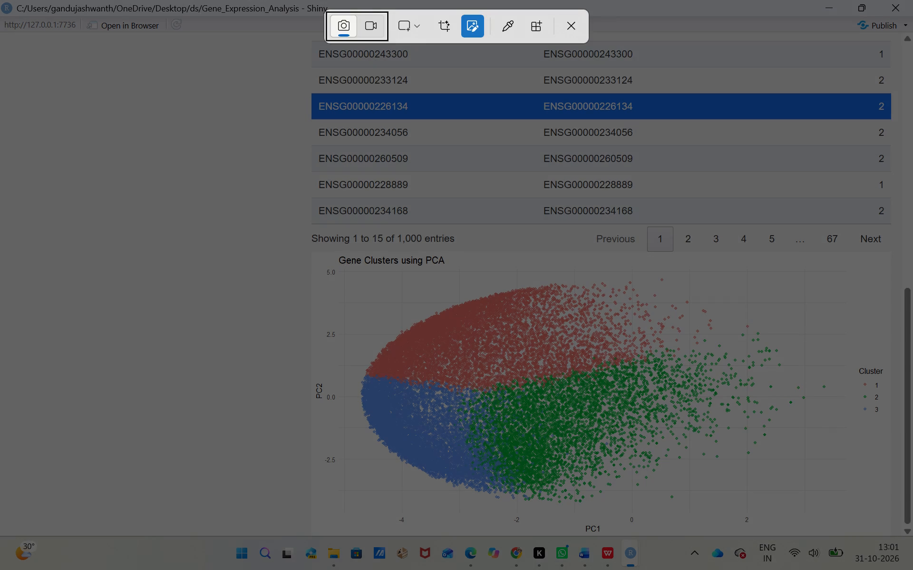
{"action": "left_click_drag", "start_coordinate": [311, 251], "coordinate": [698, 536]}
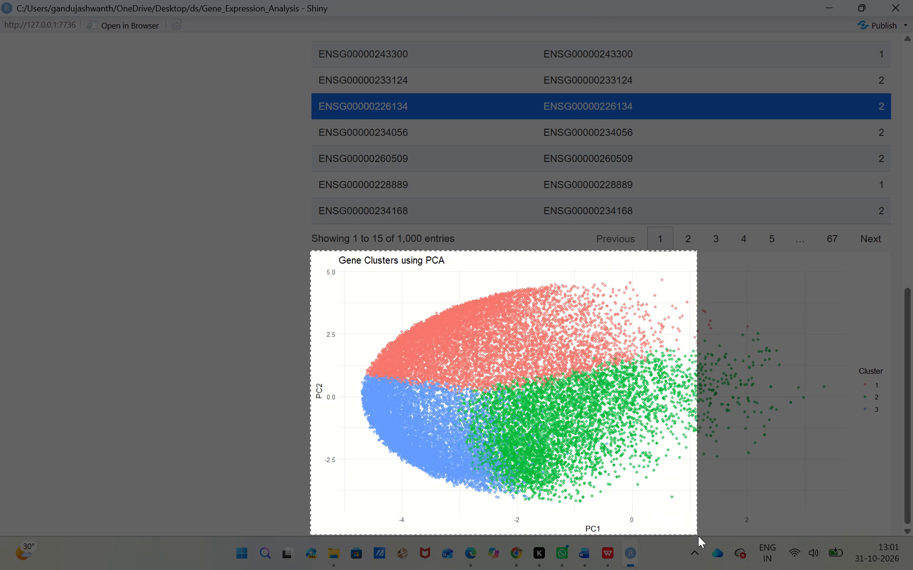
{"action": "left_click_drag", "start_coordinate": [698, 536], "coordinate": [883, 539]}
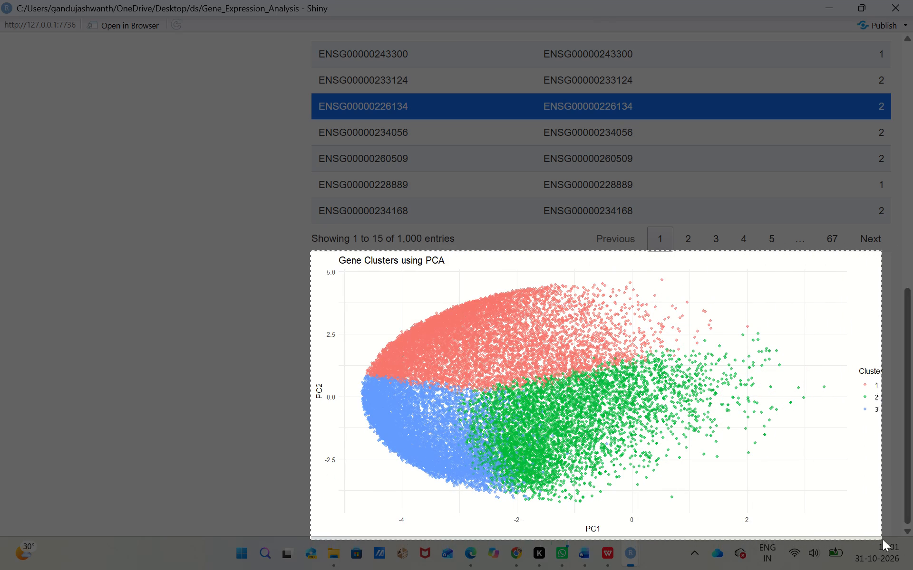
{"action": "left_click_drag", "start_coordinate": [883, 539], "coordinate": [893, 533]}
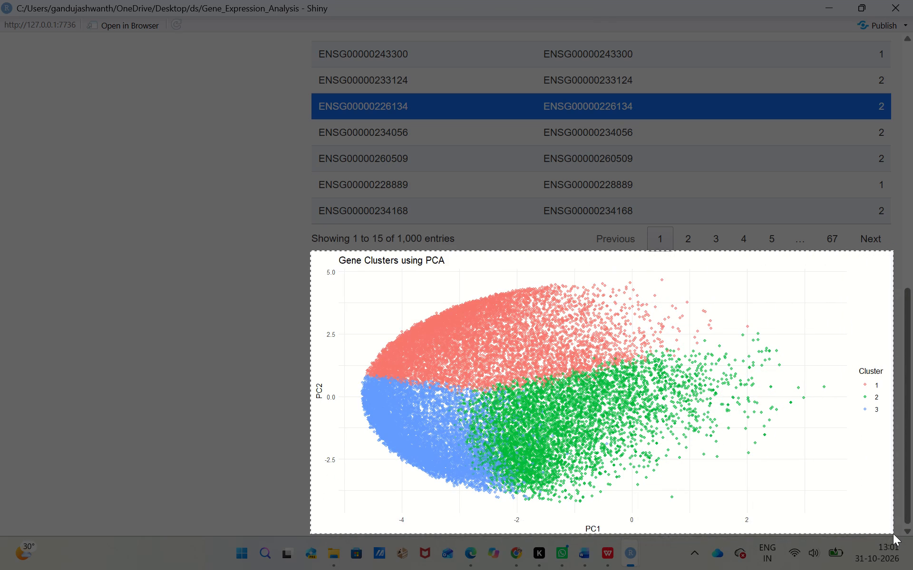
{"action": "left_click_drag", "start_coordinate": [893, 533], "coordinate": [894, 535]}
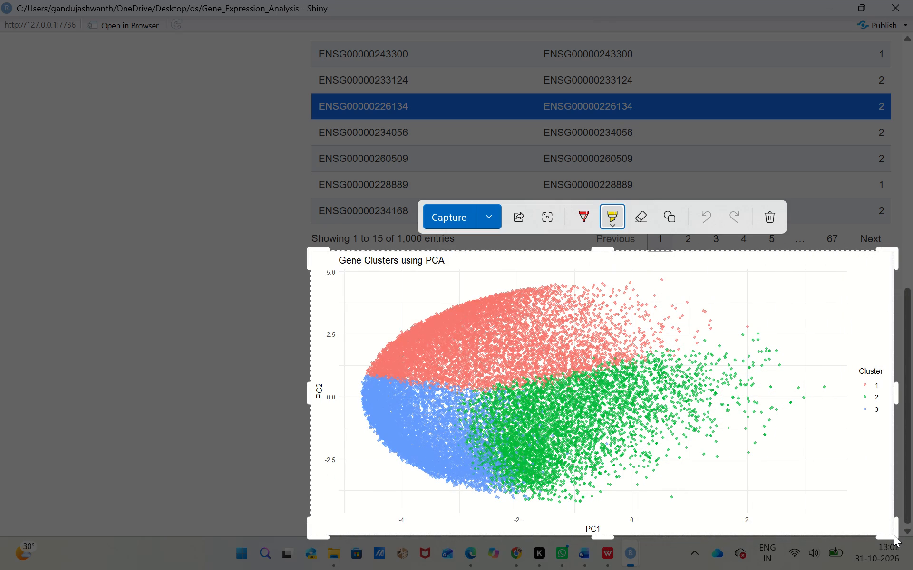
{"action": "left_click", "coordinate": [428, 209]}
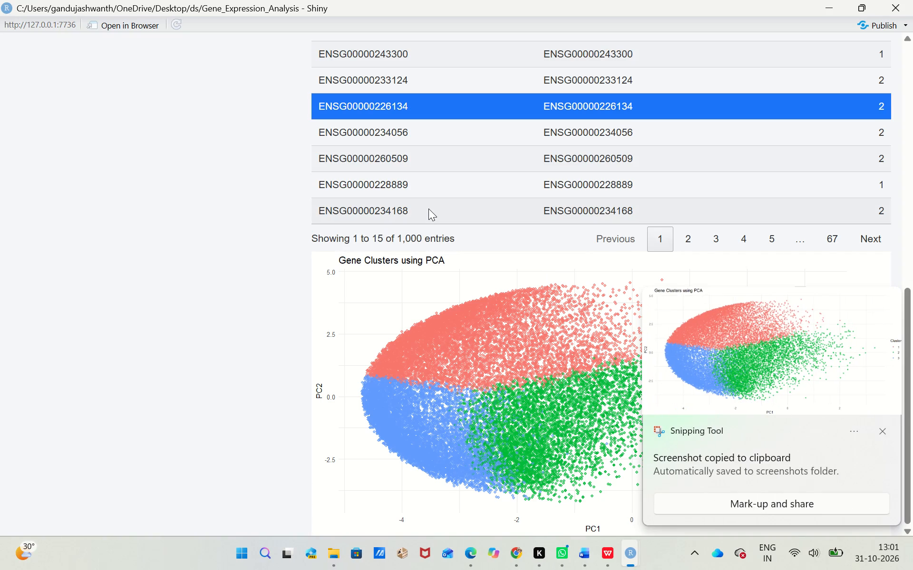
{"action": "left_click", "coordinate": [886, 434]}
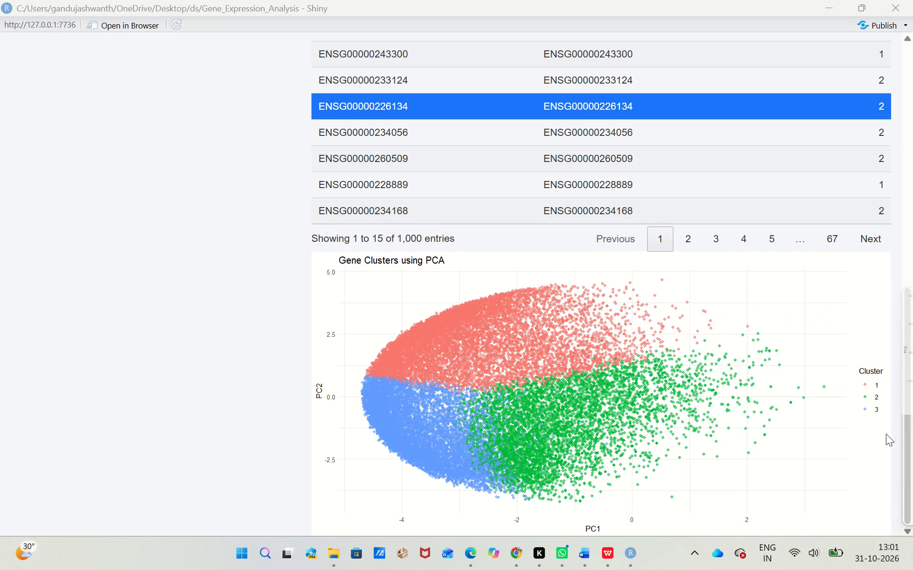
Open the Heatmap page and examine the Top 40 Variable Gene Expression Patterns plot to find a suitable view for capture.
{"action": "scroll", "coordinate": [731, 412], "scroll_direction": "up", "scroll_amount": 4}
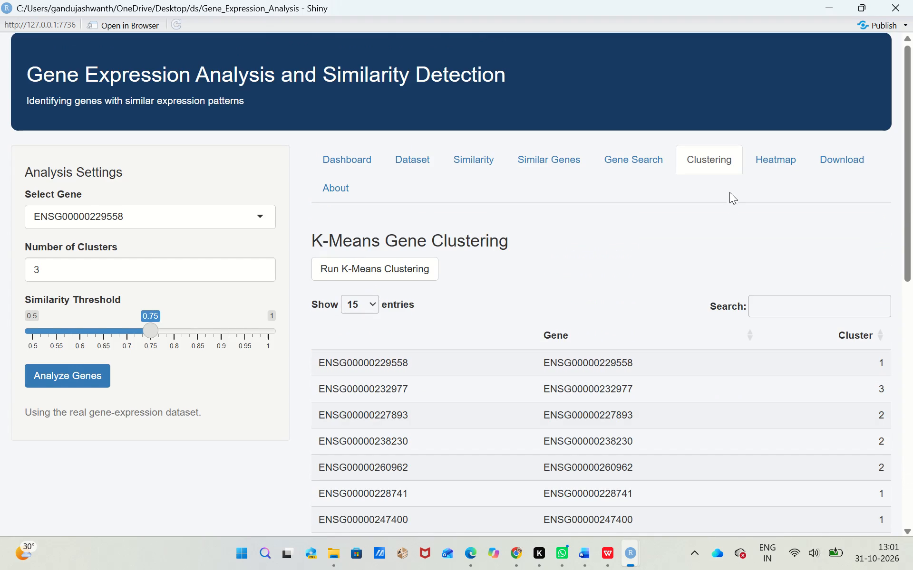
{"action": "left_click", "coordinate": [775, 150]}
{"action": "scroll", "coordinate": [605, 268], "scroll_direction": "down", "scroll_amount": 1}
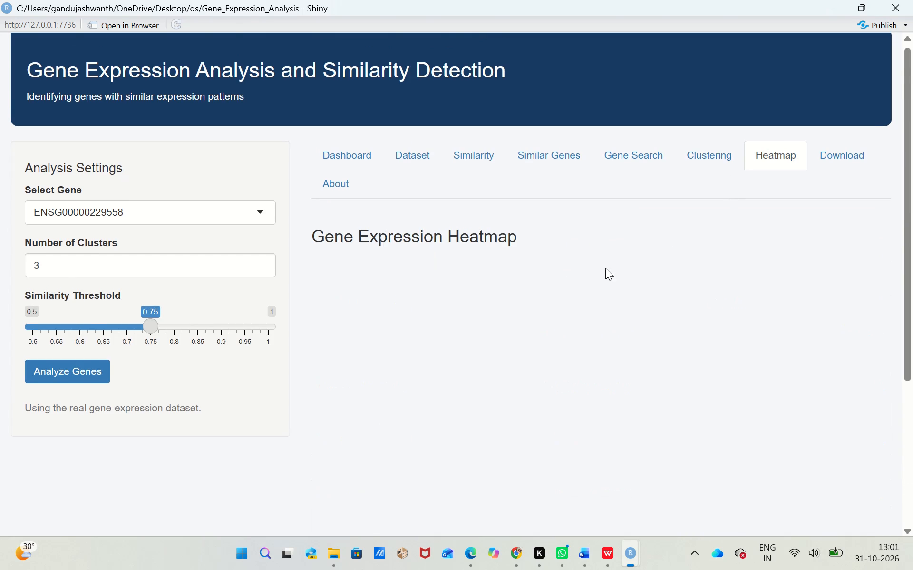
{"action": "scroll", "coordinate": [605, 268], "scroll_direction": "down", "scroll_amount": 4}
{"action": "scroll", "coordinate": [602, 171], "scroll_direction": "down", "scroll_amount": 2}
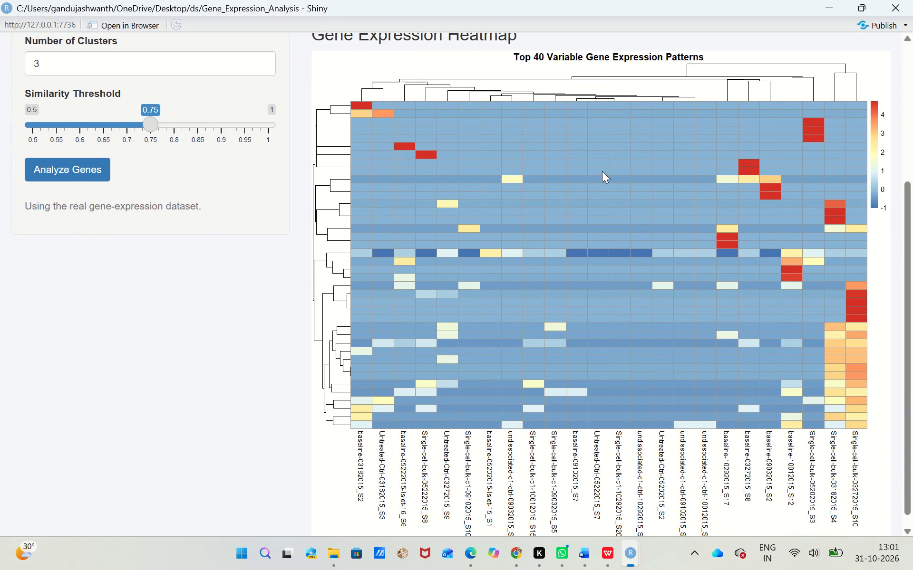
{"action": "scroll", "coordinate": [602, 171], "scroll_direction": "up", "scroll_amount": 4}
{"action": "scroll", "coordinate": [602, 171], "scroll_direction": "down", "scroll_amount": 2}
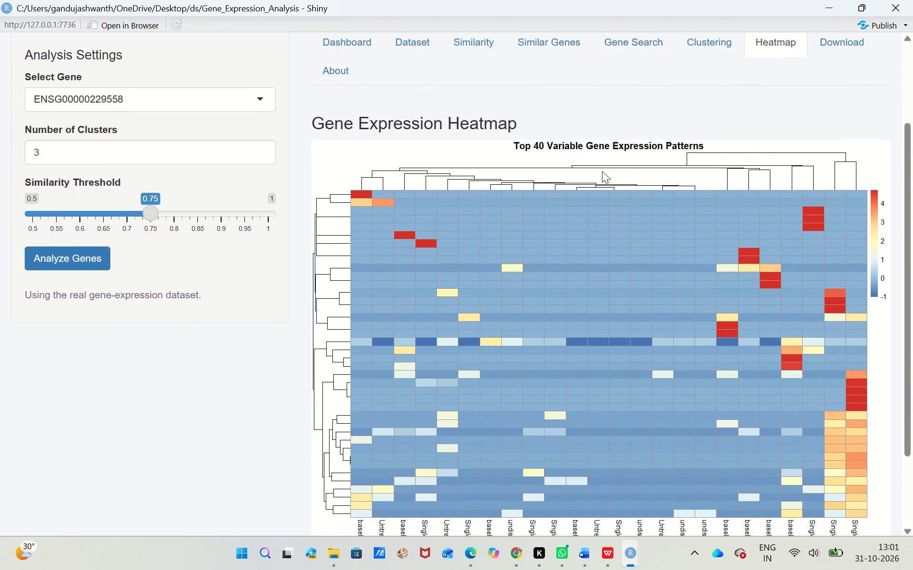
{"action": "scroll", "coordinate": [602, 171], "scroll_direction": "down", "scroll_amount": 3}
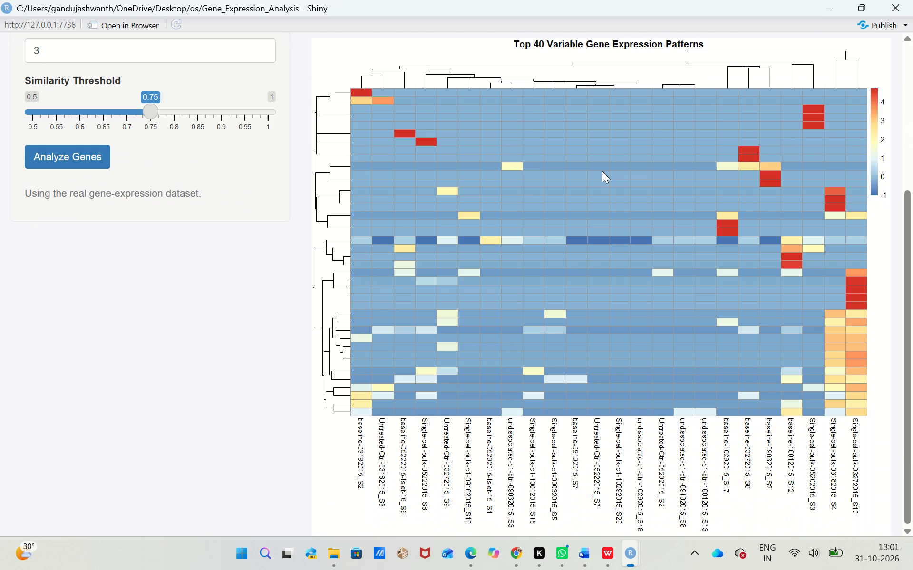
{"action": "scroll", "coordinate": [602, 171], "scroll_direction": "up", "scroll_amount": 5}
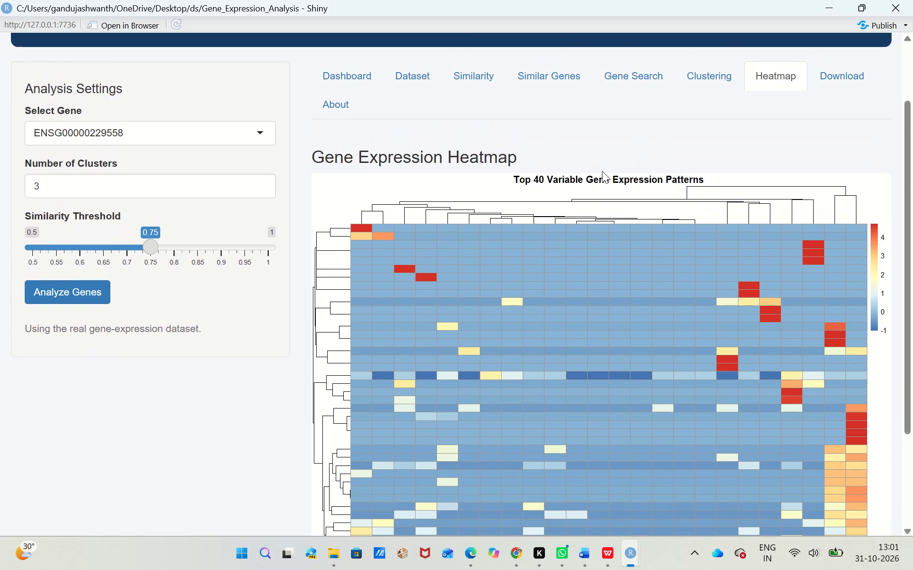
{"action": "scroll", "coordinate": [602, 171], "scroll_direction": "down", "scroll_amount": 3}
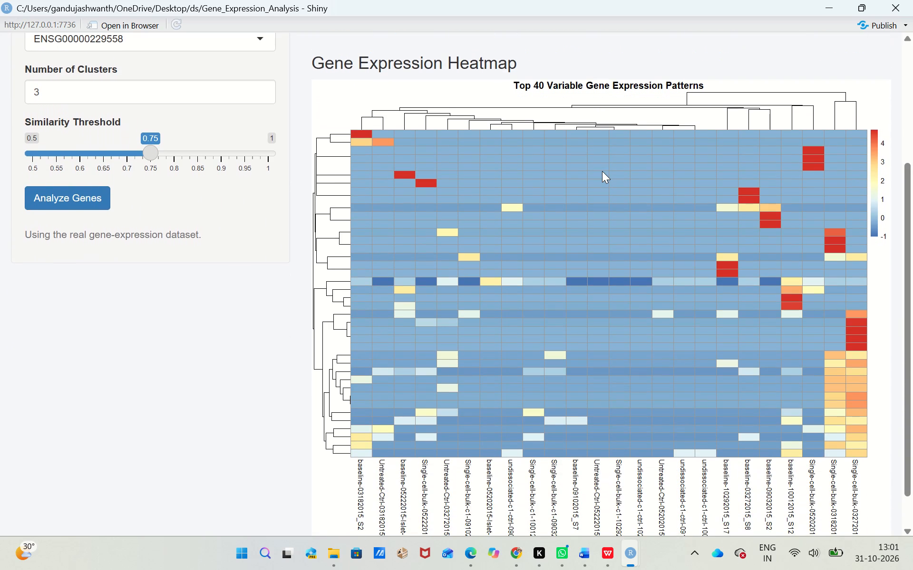
{"action": "scroll", "coordinate": [602, 171], "scroll_direction": "down", "scroll_amount": 3}
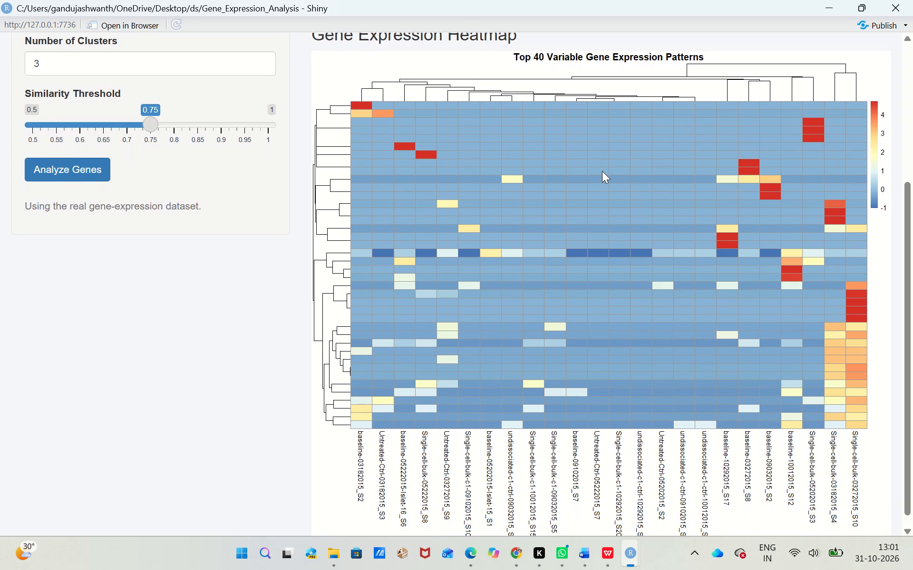
{"action": "scroll", "coordinate": [602, 171], "scroll_direction": "up", "scroll_amount": 1}
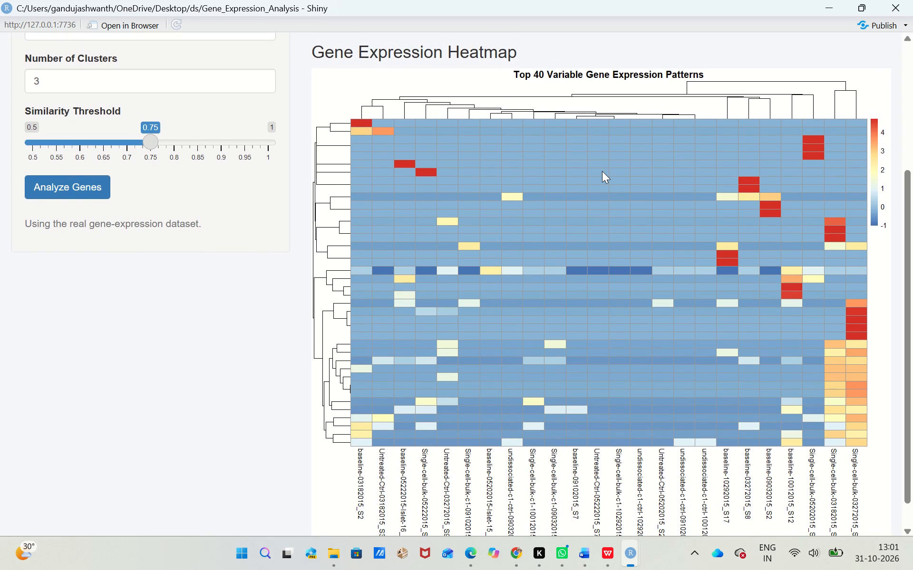
Capture a screenshot of the Gene Expression Heatmap section, from its heading through the colour legend and visible sample labels.
{"action": "key", "text": "Print"}
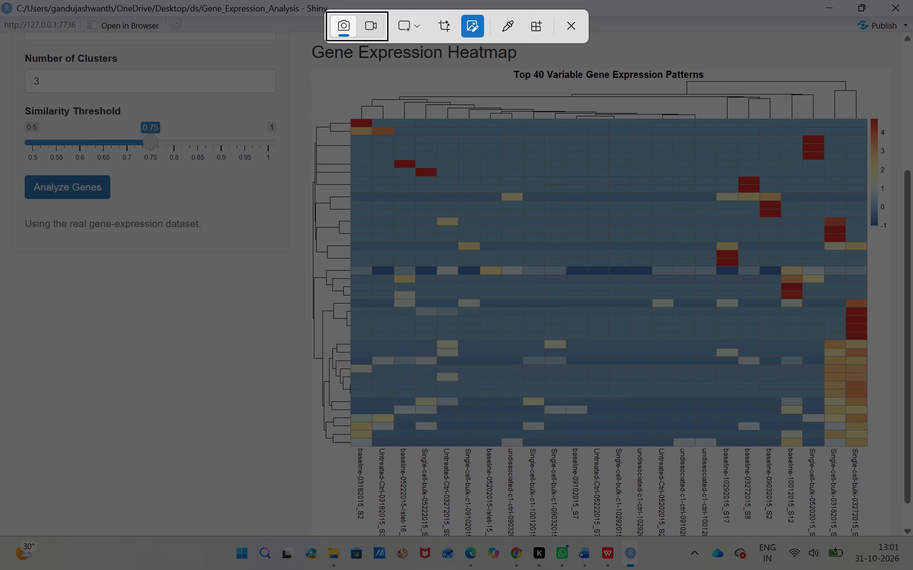
{"action": "left_click", "coordinate": [298, 52]}
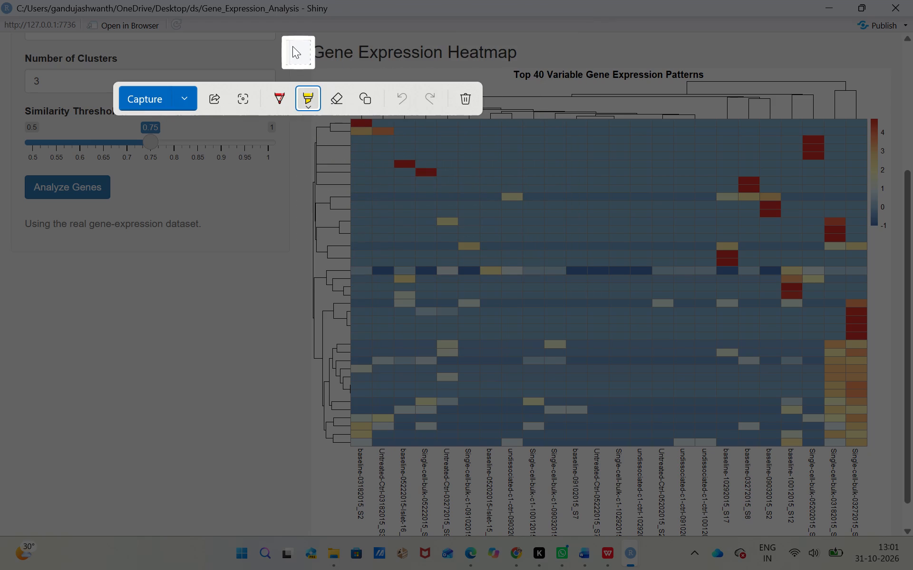
{"action": "left_click_drag", "start_coordinate": [292, 46], "coordinate": [332, 39]}
{"action": "left_click", "coordinate": [475, 101]}
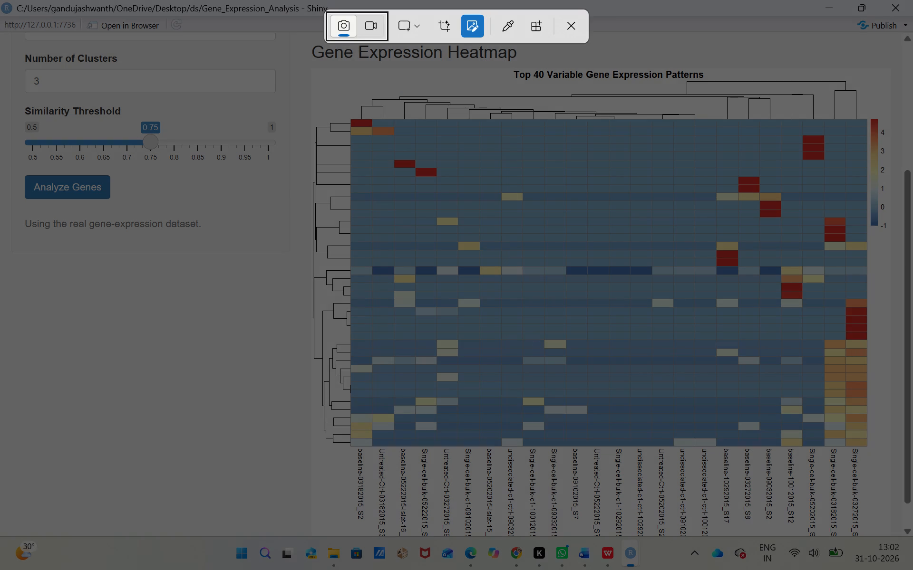
{"action": "left_click_drag", "start_coordinate": [296, 42], "coordinate": [702, 341]}
{"action": "scroll", "coordinate": [684, 330], "scroll_direction": "right", "scroll_amount": 1}
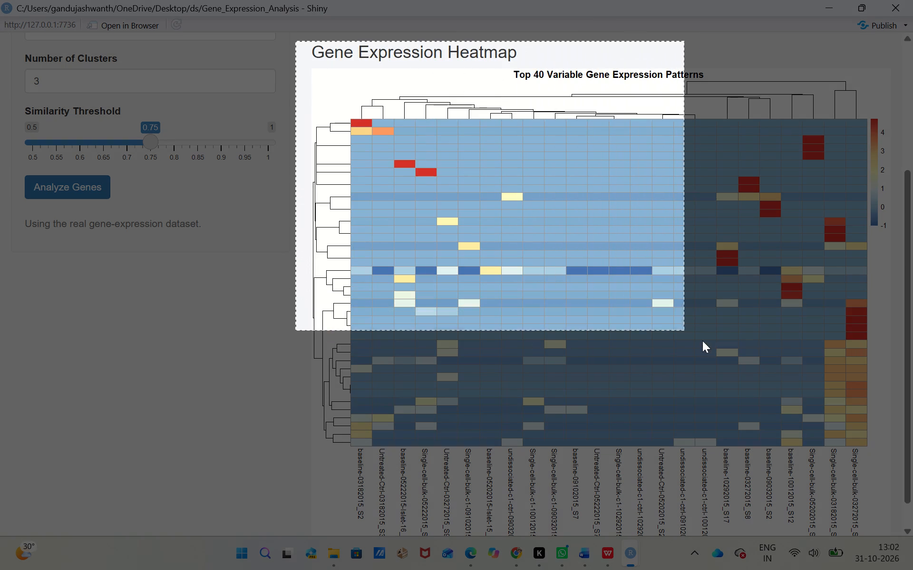
{"action": "scroll", "coordinate": [702, 341], "scroll_direction": "right", "scroll_amount": 1}
{"action": "left_click_drag", "start_coordinate": [702, 341], "coordinate": [906, 544]}
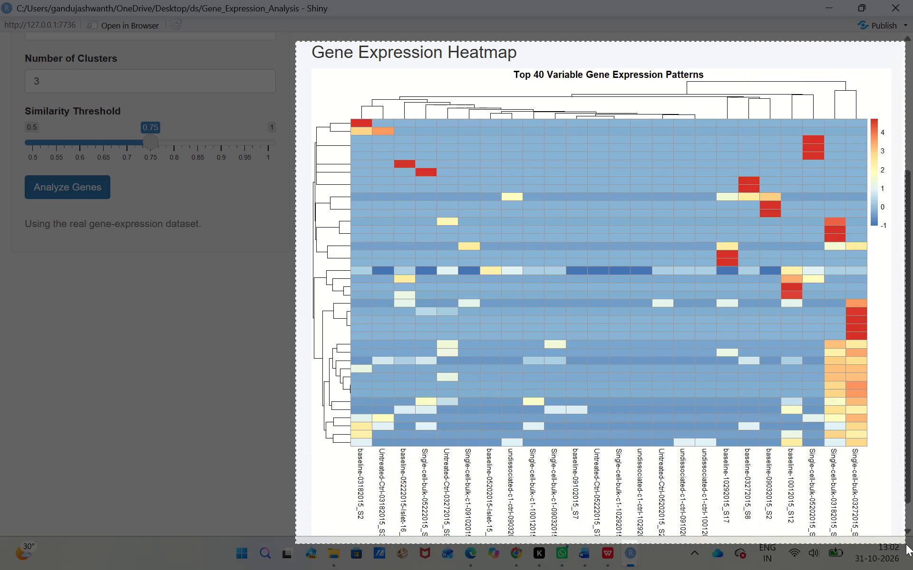
{"action": "left_click_drag", "start_coordinate": [906, 544], "coordinate": [898, 528]}
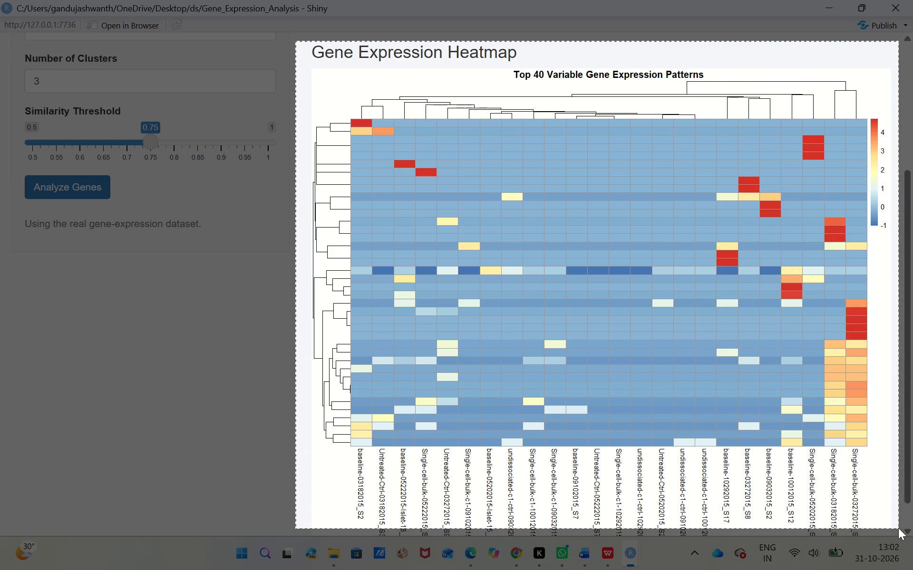
{"action": "left_click_drag", "start_coordinate": [898, 528], "coordinate": [902, 533]}
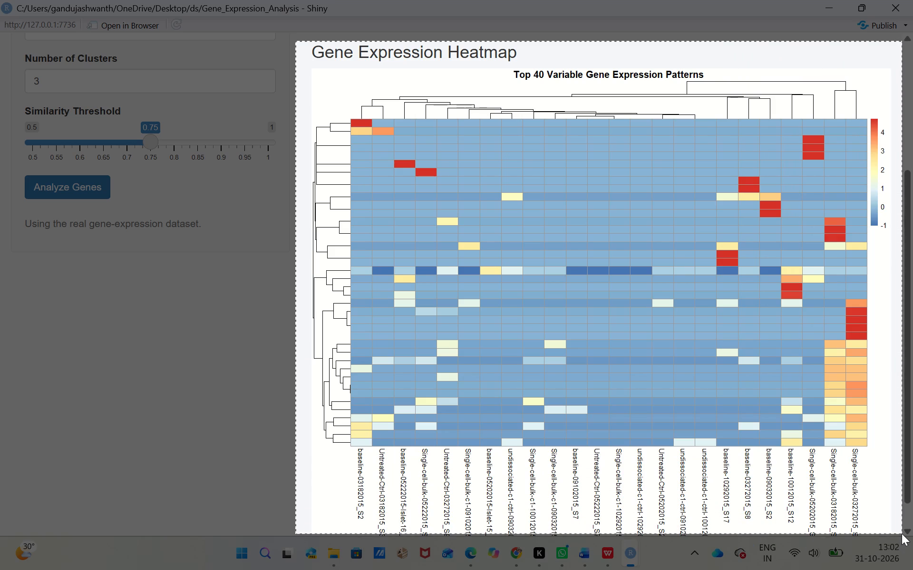
{"action": "left_click_drag", "start_coordinate": [902, 533], "coordinate": [893, 536]}
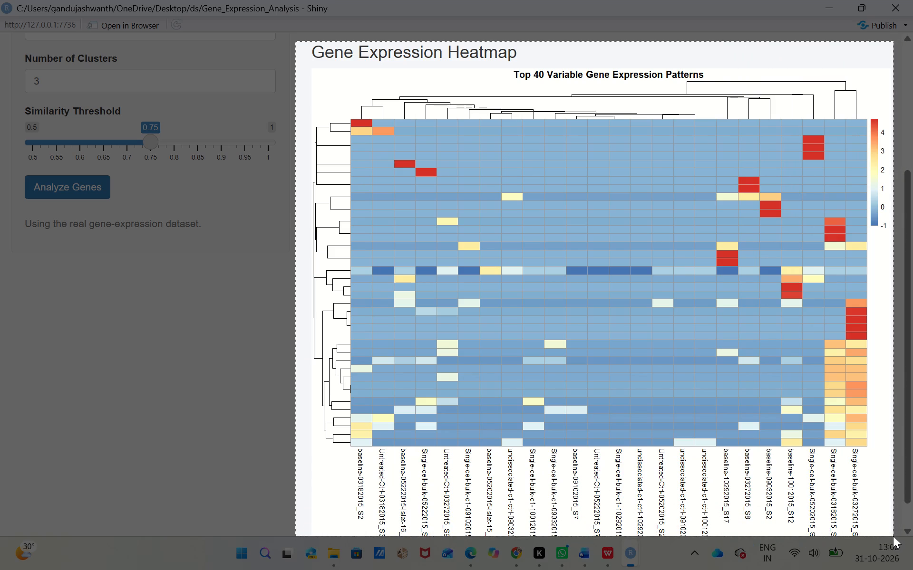
{"action": "left_click_drag", "start_coordinate": [893, 536], "coordinate": [893, 535]}
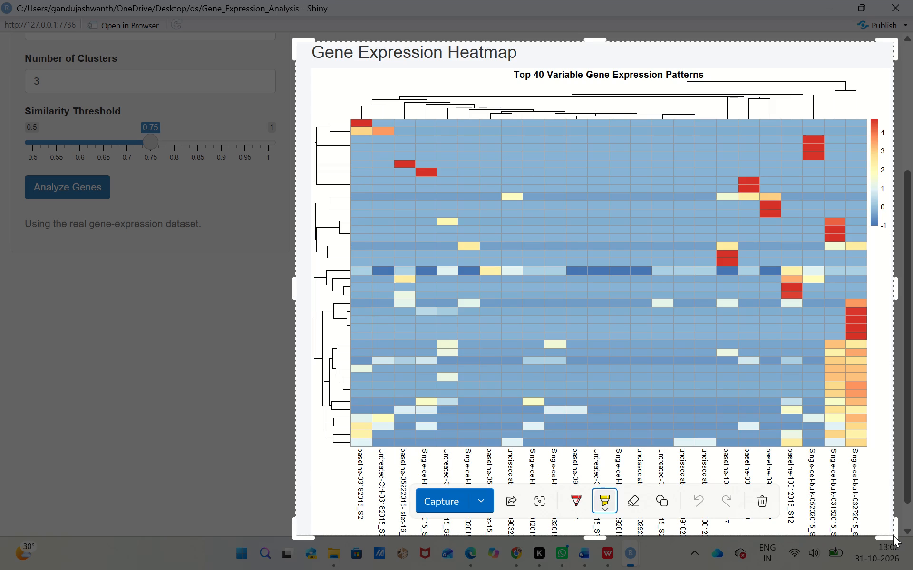
{"action": "left_click", "coordinate": [433, 503]}
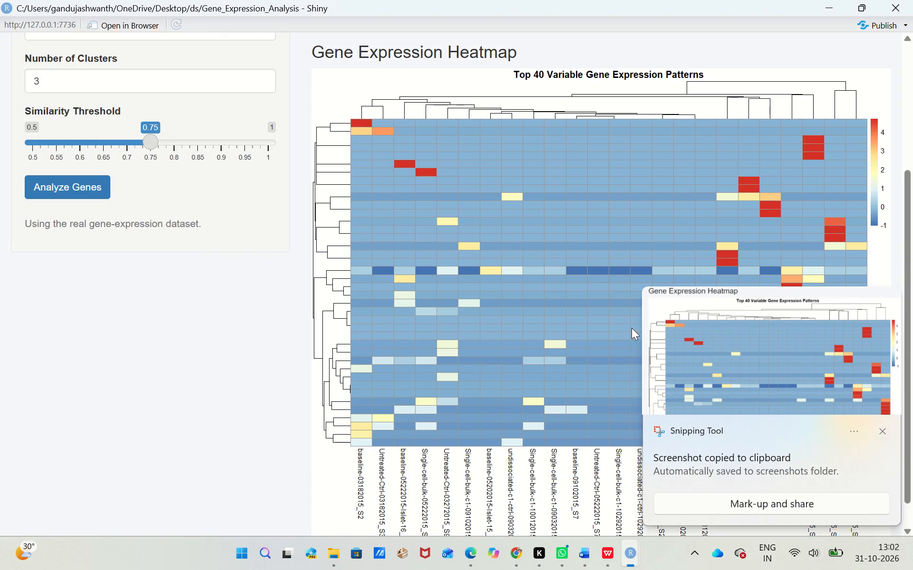
Switch to the Gene_Expression_Analysis_Report in Word and look through it from the Output placeholders down to the Conclusion.
{"action": "scroll", "coordinate": [519, 405], "scroll_direction": "up", "scroll_amount": 3}
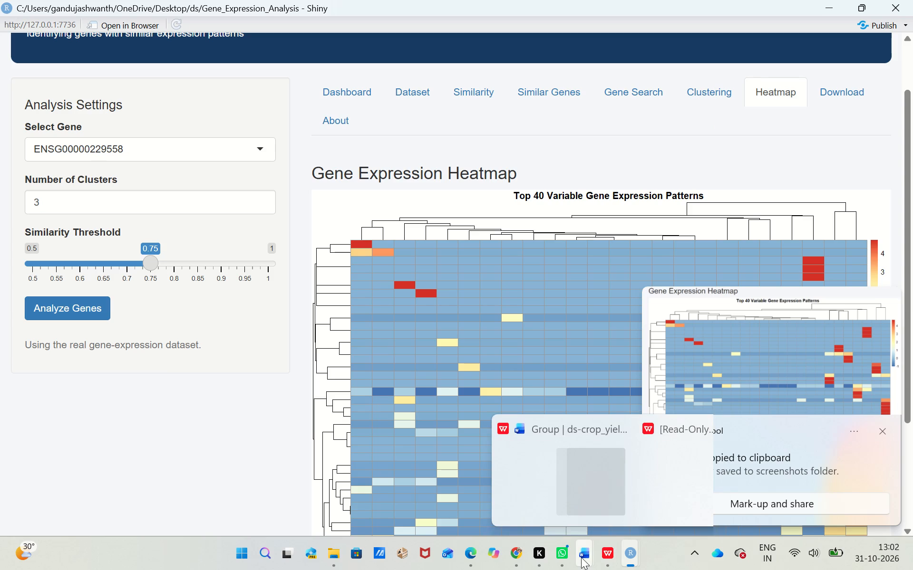
{"action": "left_click", "coordinate": [558, 506]}
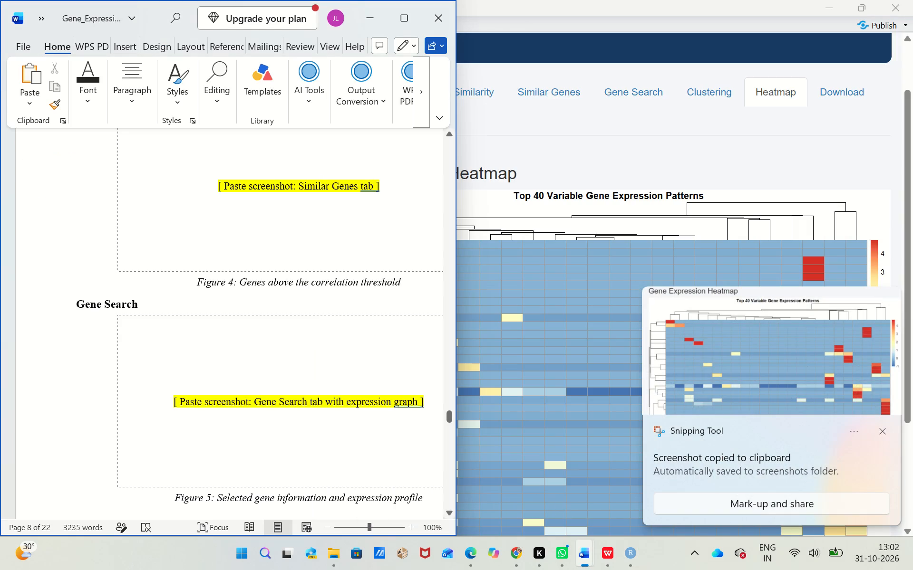
{"action": "scroll", "coordinate": [314, 388], "scroll_direction": "down", "scroll_amount": 6}
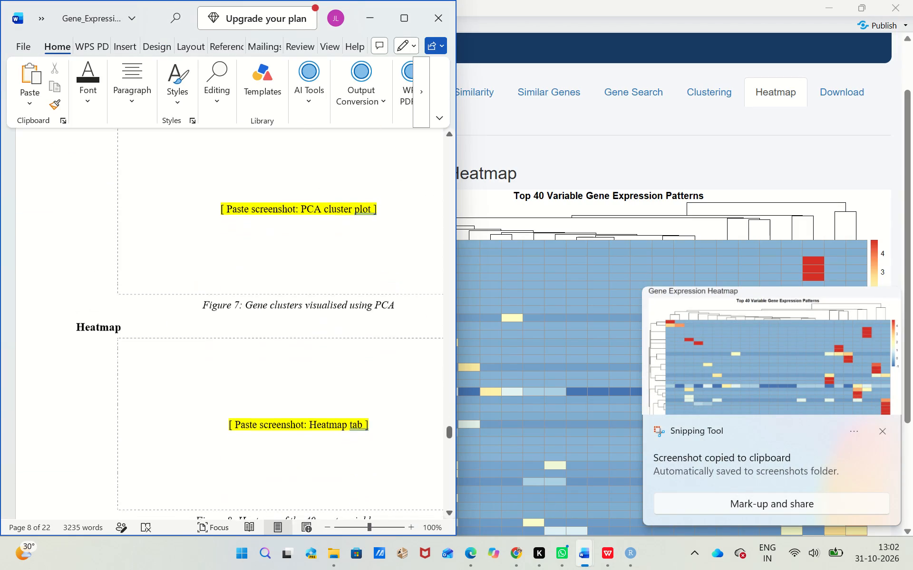
{"action": "scroll", "coordinate": [314, 388], "scroll_direction": "down", "scroll_amount": 1}
{"action": "scroll", "coordinate": [314, 388], "scroll_direction": "up", "scroll_amount": 3}
{"action": "scroll", "coordinate": [314, 425], "scroll_direction": "down", "scroll_amount": 1}
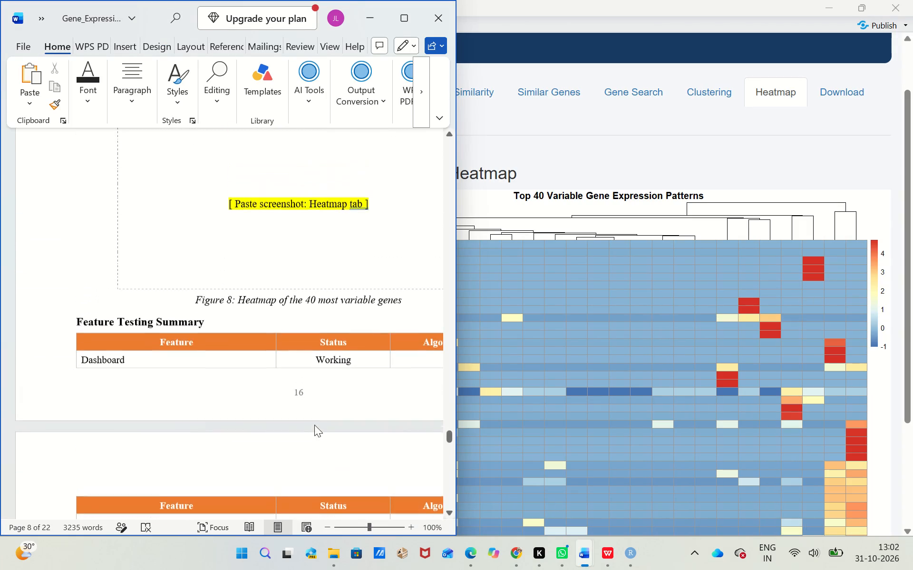
{"action": "scroll", "coordinate": [314, 425], "scroll_direction": "down", "scroll_amount": 5}
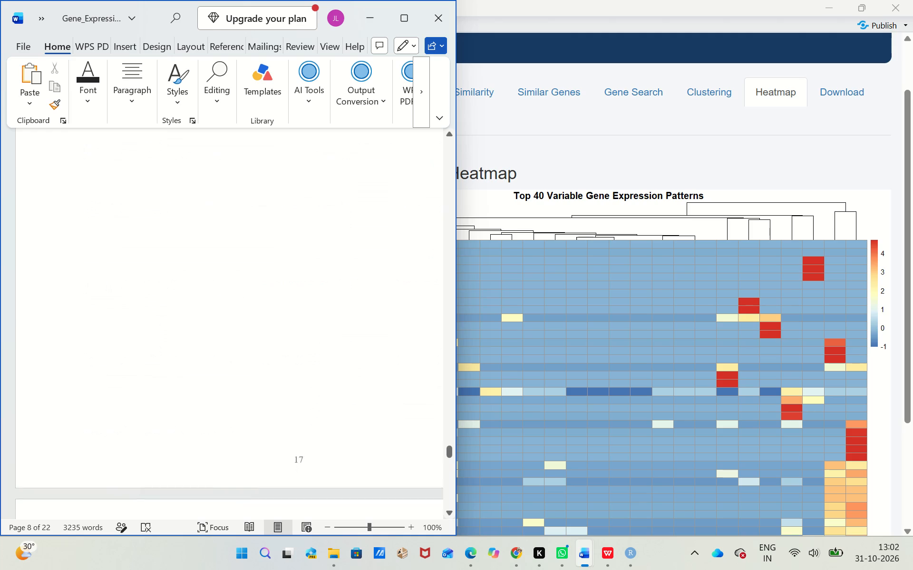
{"action": "scroll", "coordinate": [325, 458], "scroll_direction": "down", "scroll_amount": 7}
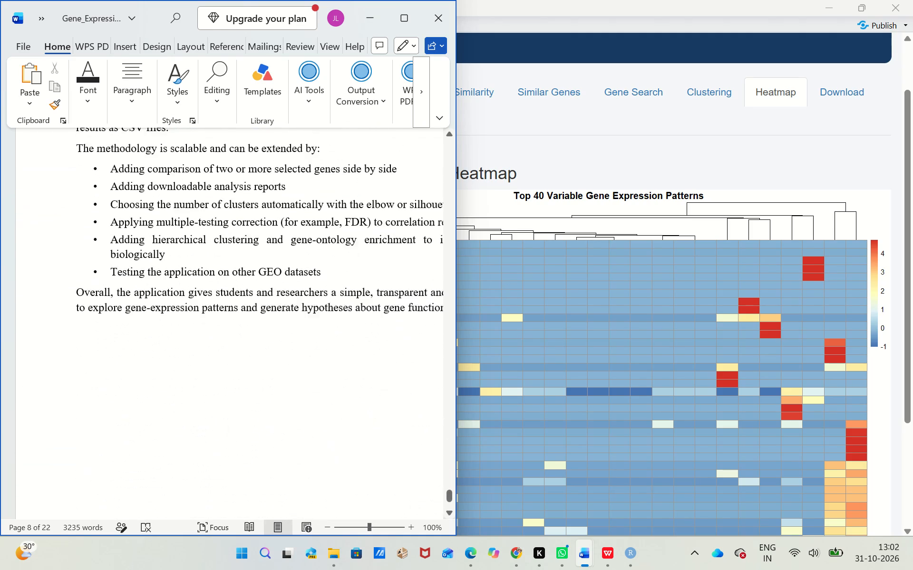
{"action": "scroll", "coordinate": [325, 458], "scroll_direction": "down", "scroll_amount": 6}
{"action": "scroll", "coordinate": [325, 458], "scroll_direction": "up", "scroll_amount": 4}
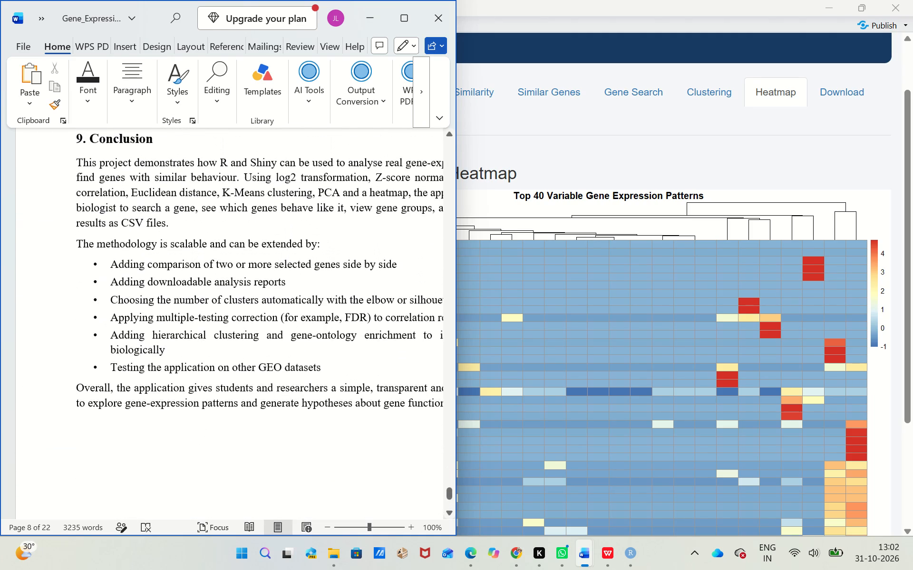
Maximize the report window and review the screenshot placeholders back up to the Dashboard one in section 6. Output.
{"action": "left_click", "coordinate": [401, 16]}
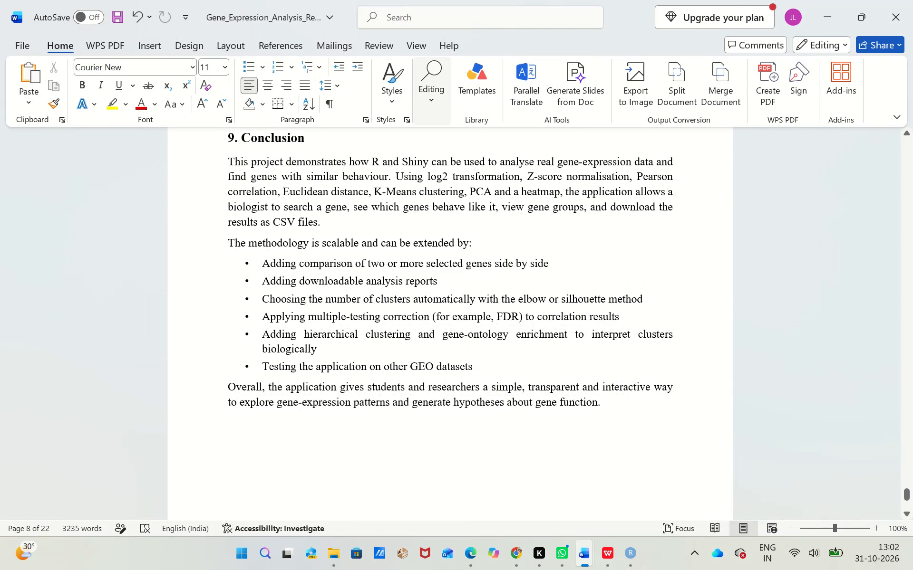
{"action": "scroll", "coordinate": [410, 255], "scroll_direction": "up", "scroll_amount": 12}
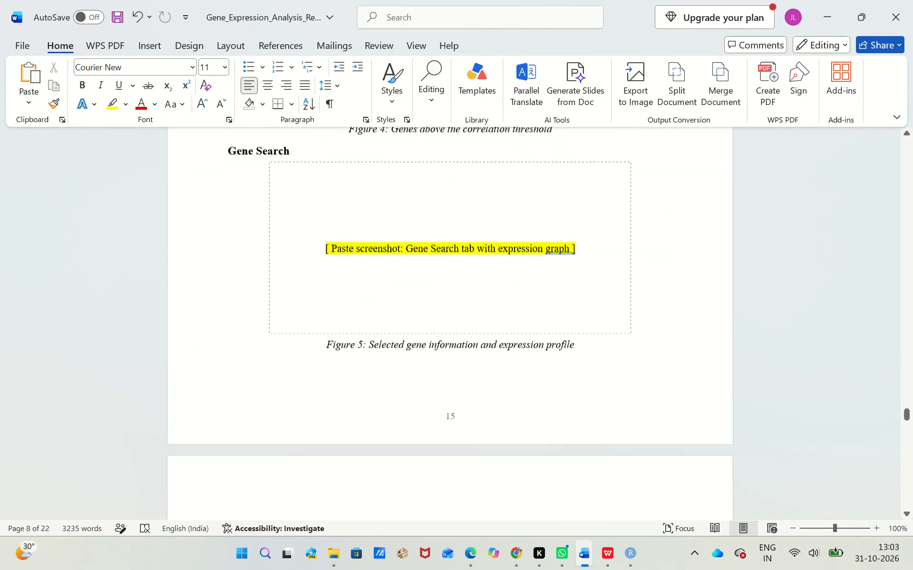
{"action": "scroll", "coordinate": [410, 255], "scroll_direction": "up", "scroll_amount": 9}
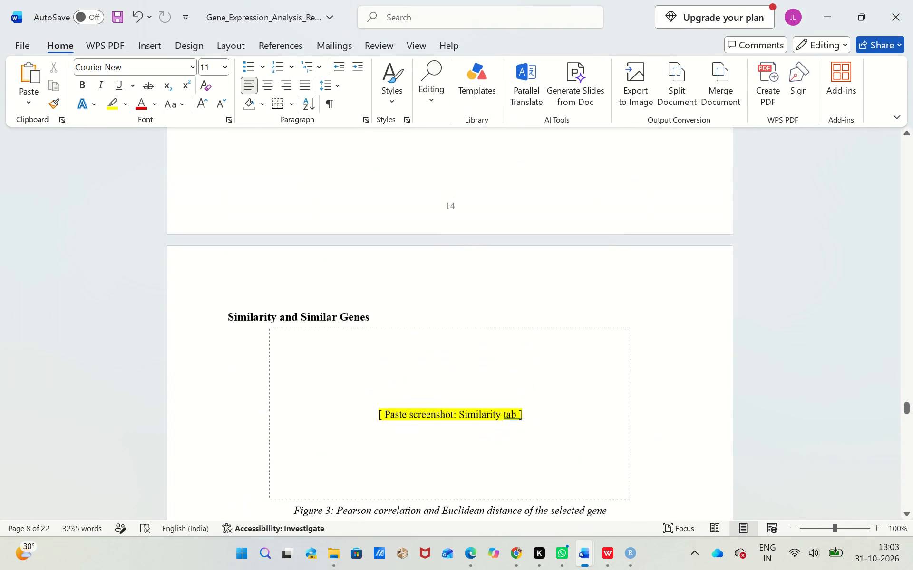
{"action": "scroll", "coordinate": [410, 255], "scroll_direction": "up", "scroll_amount": 14}
{"action": "scroll", "coordinate": [414, 299], "scroll_direction": "up", "scroll_amount": 1}
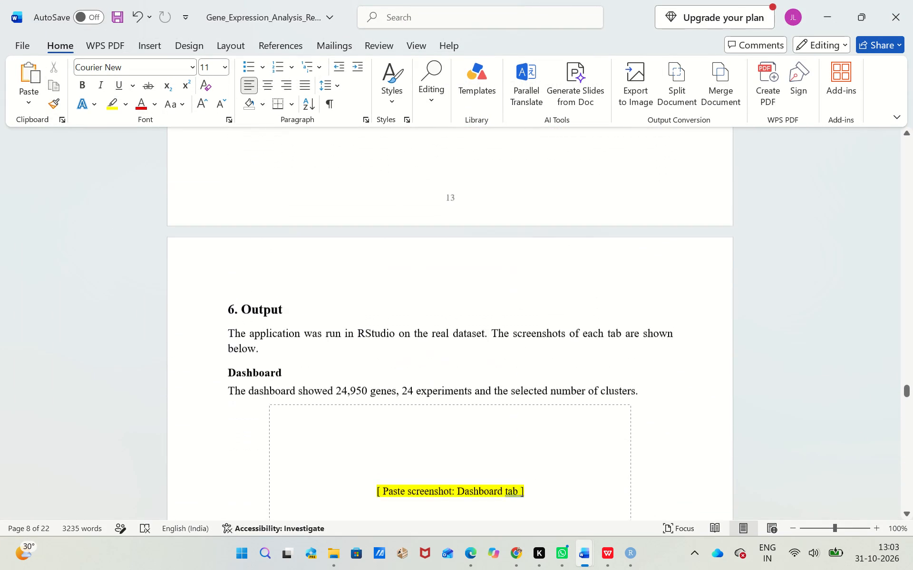
{"action": "scroll", "coordinate": [410, 410], "scroll_direction": "down", "scroll_amount": 1}
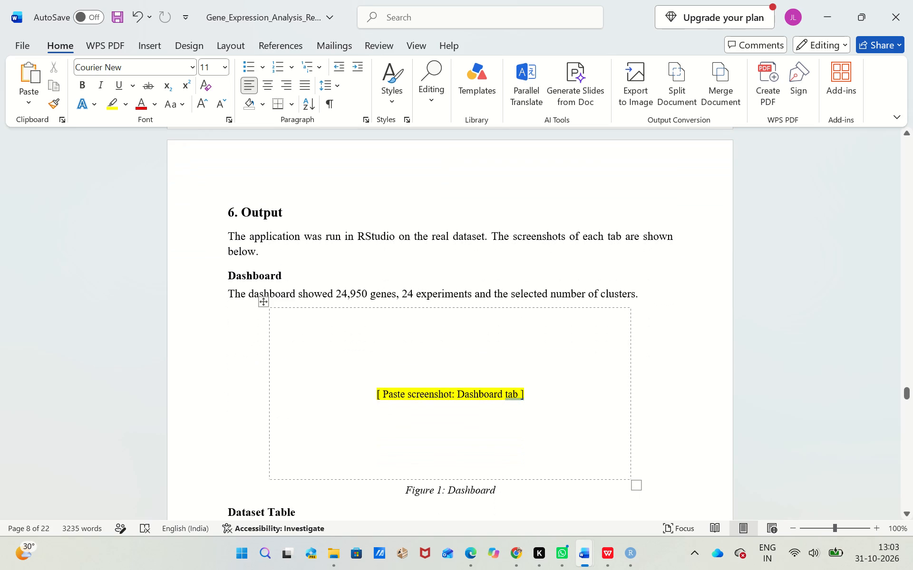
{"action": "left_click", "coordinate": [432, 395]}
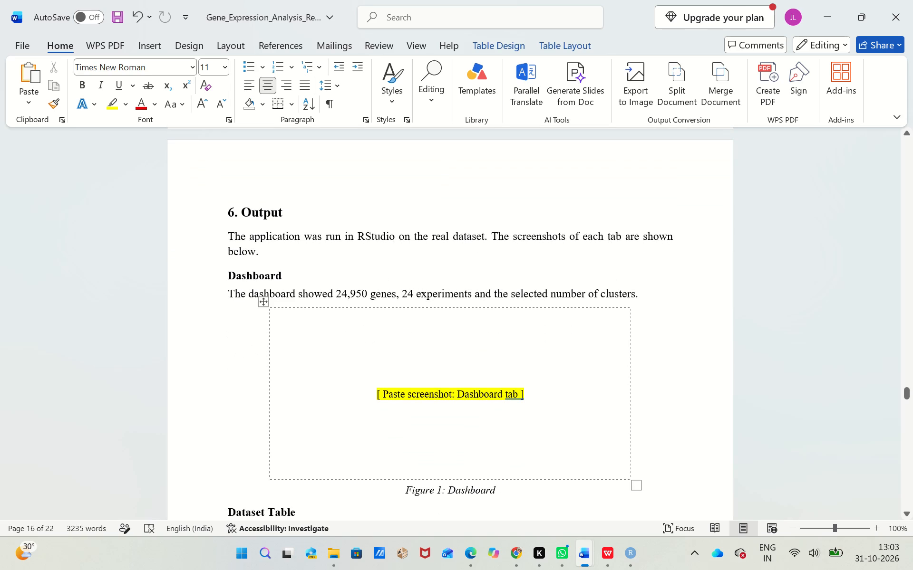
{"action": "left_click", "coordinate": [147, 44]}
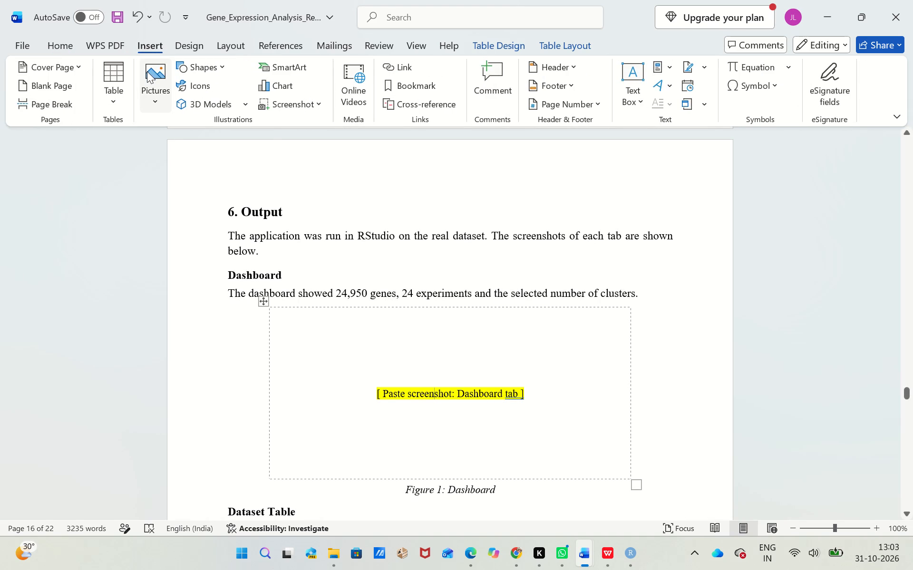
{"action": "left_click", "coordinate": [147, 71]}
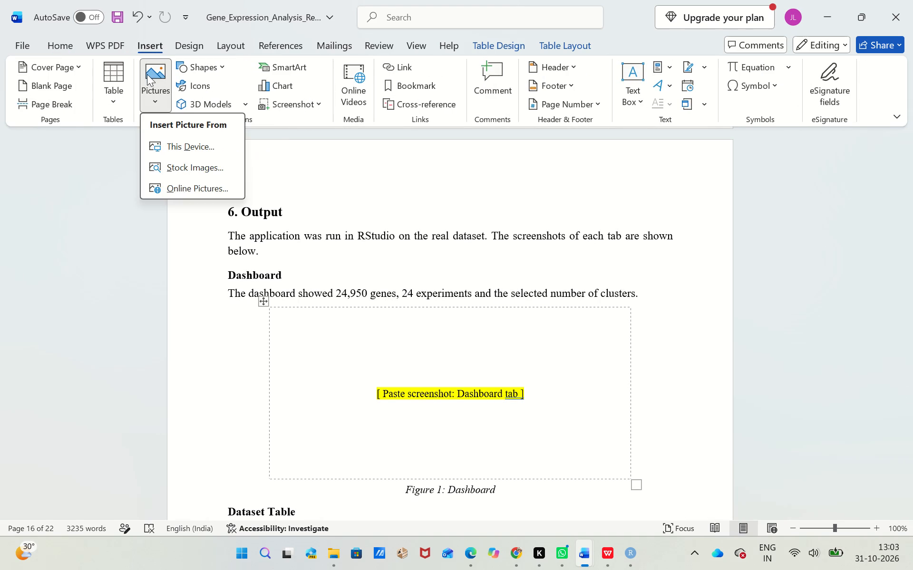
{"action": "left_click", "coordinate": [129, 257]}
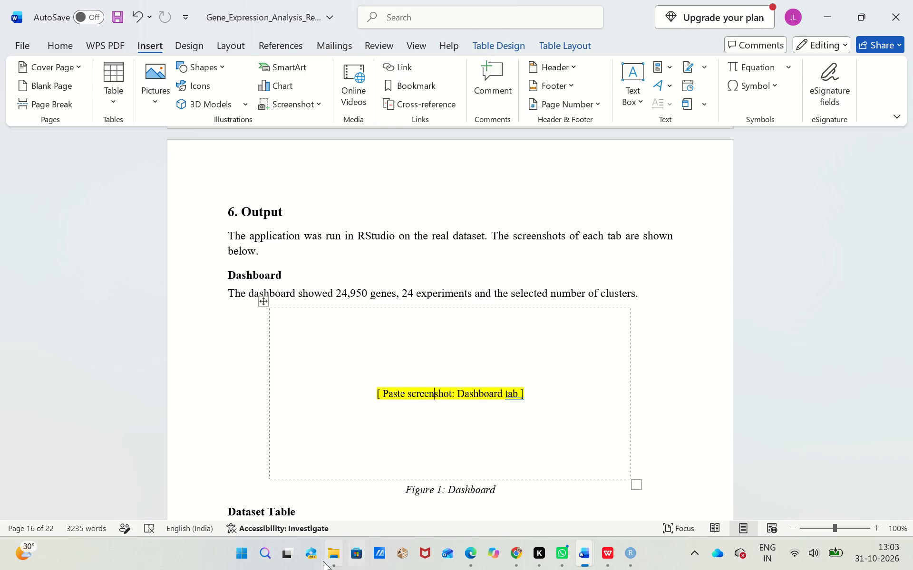
{"action": "left_click", "coordinate": [336, 552]}
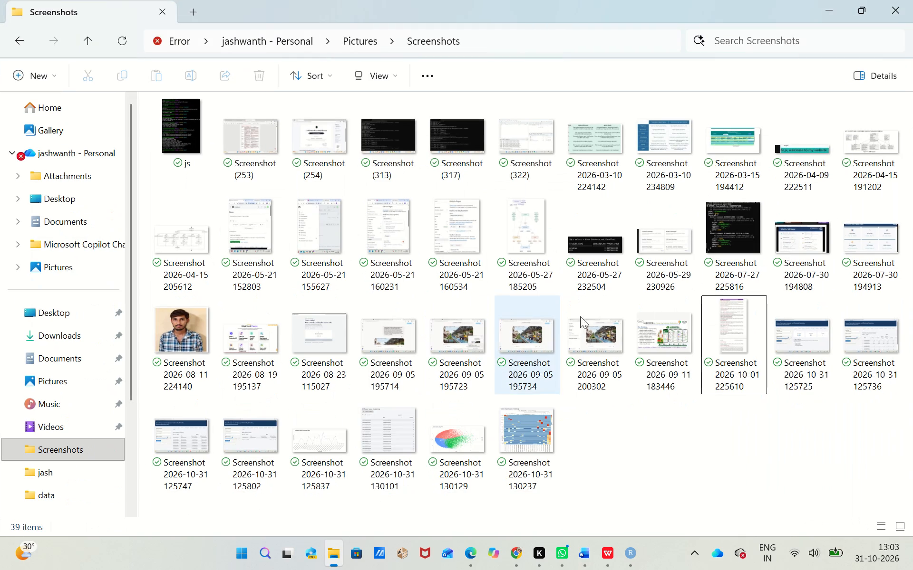
{"action": "left_click", "coordinate": [804, 313]}
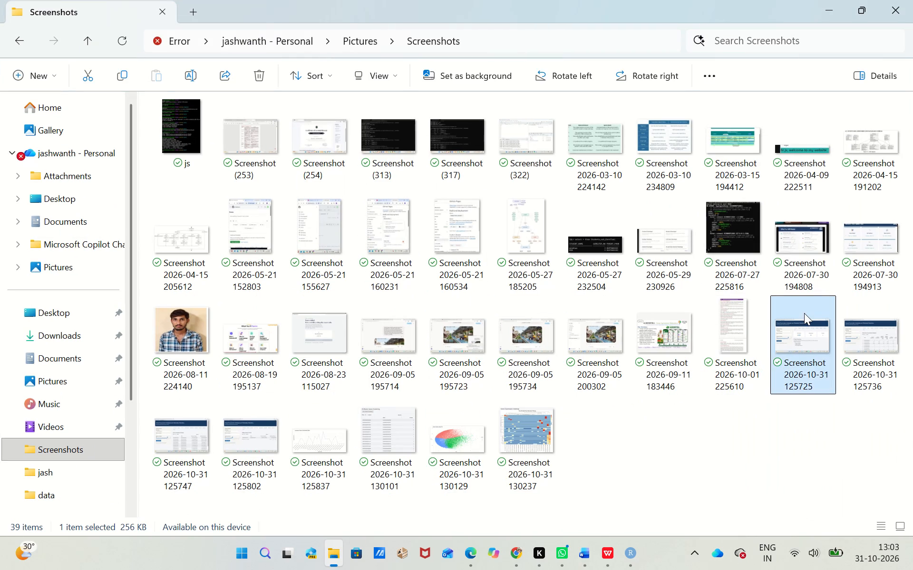
{"action": "key", "text": "ctrl+c"}
{"action": "left_click", "coordinate": [835, 8]}
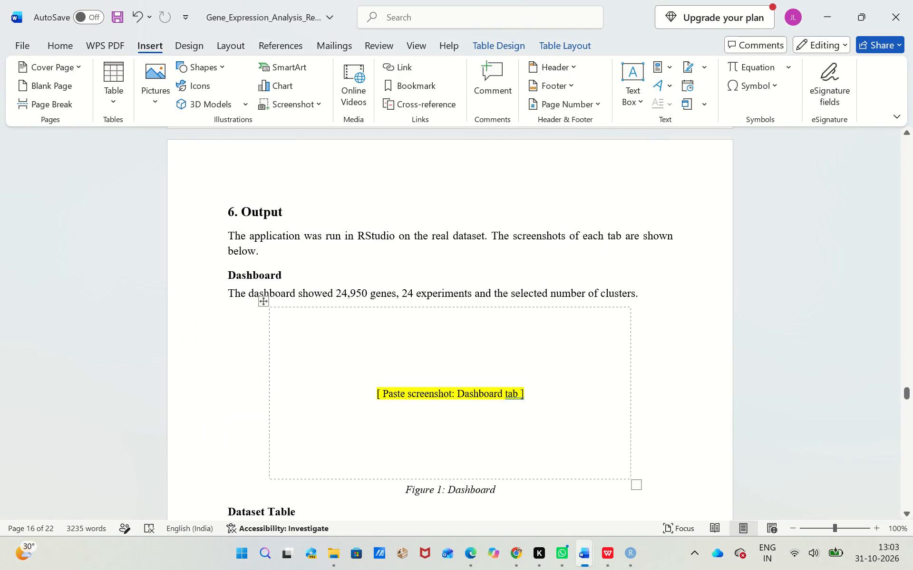
Replace the "[ Paste screenshot: Dashboard tab ]" placeholder above the Figure 1 caption with the copied Dashboard screenshot.
{"action": "left_click", "coordinate": [555, 383]}
{"action": "left_click", "coordinate": [534, 391]}
{"action": "key", "text": "BackSpace"}
{"action": "key", "text": "BackSpace"}
{"action": "key", "text": "BackSpace"}
{"action": "key", "text": "BackSpace"}
{"action": "key", "text": "BackSpace"}
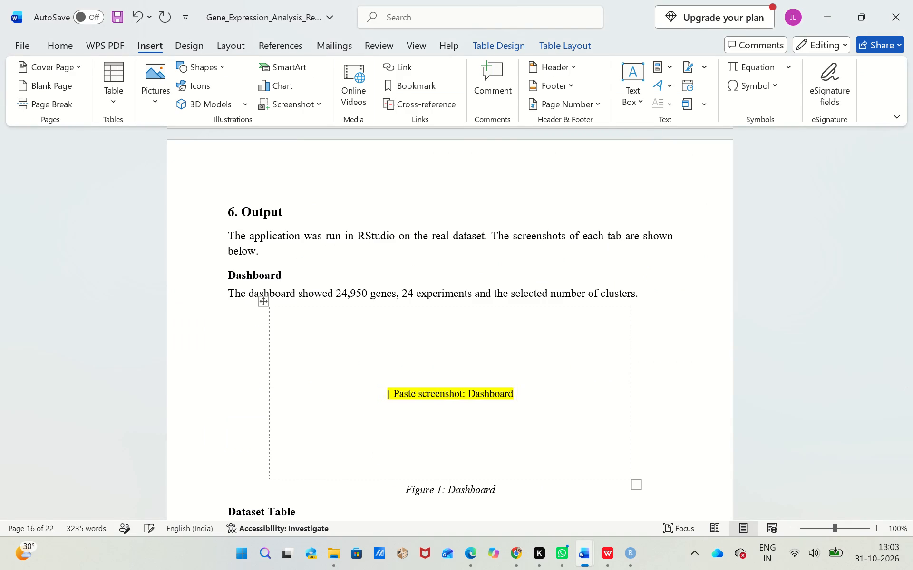
{"action": "key", "text": "BackSpace"}
{"action": "key", "text": "BackSpace"}
{"action": "key", "text": "BackSpace"}
{"action": "key", "text": "BackSpace"}
{"action": "key", "text": "BackSpace"}
{"action": "key", "text": "BackSpace"}
{"action": "key", "text": "BackSpace"}
{"action": "key", "text": "BackSpace"}
{"action": "key", "text": "BackSpace"}
{"action": "key", "text": "BackSpace"}
{"action": "key", "text": "BackSpace"}
{"action": "key", "text": "BackSpace"}
{"action": "key", "text": "BackSpace"}
{"action": "key", "text": "BackSpace"}
{"action": "key", "text": "BackSpace"}
{"action": "key", "text": "BackSpace"}
{"action": "key", "text": "BackSpace"}
{"action": "key", "text": "BackSpace"}
{"action": "key", "text": "BackSpace"}
{"action": "key", "text": "BackSpace"}
{"action": "key", "text": "BackSpace"}
{"action": "key", "text": "BackSpace"}
{"action": "key", "text": "BackSpace"}
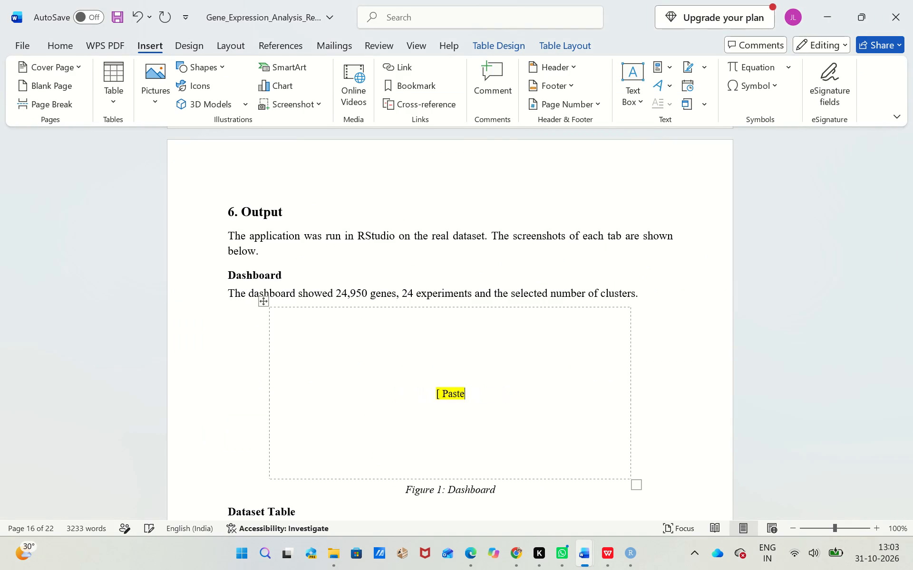
{"action": "key", "text": "BackSpace"}
{"action": "key", "text": "BackSpace"}
{"action": "key", "text": "BackSpace"}
{"action": "key", "text": "BackSpace"}
{"action": "key", "text": "BackSpace"}
{"action": "key", "text": "BackSpace"}
{"action": "key", "text": "BackSpace"}
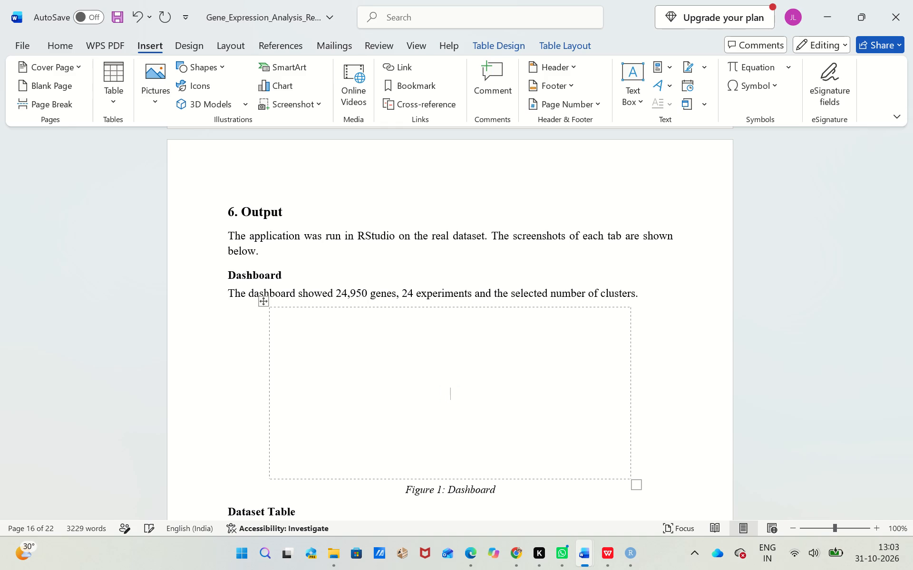
{"action": "key", "text": "ctrl+v"}
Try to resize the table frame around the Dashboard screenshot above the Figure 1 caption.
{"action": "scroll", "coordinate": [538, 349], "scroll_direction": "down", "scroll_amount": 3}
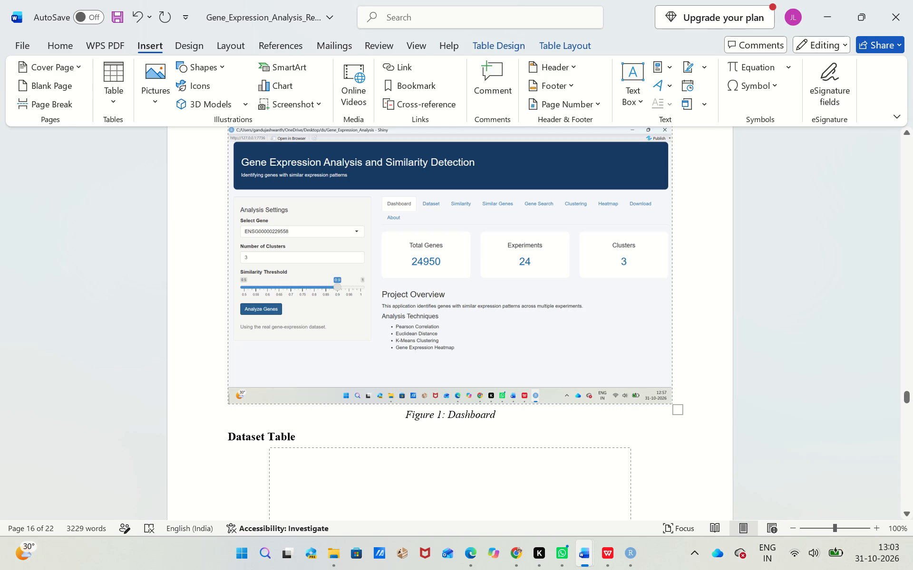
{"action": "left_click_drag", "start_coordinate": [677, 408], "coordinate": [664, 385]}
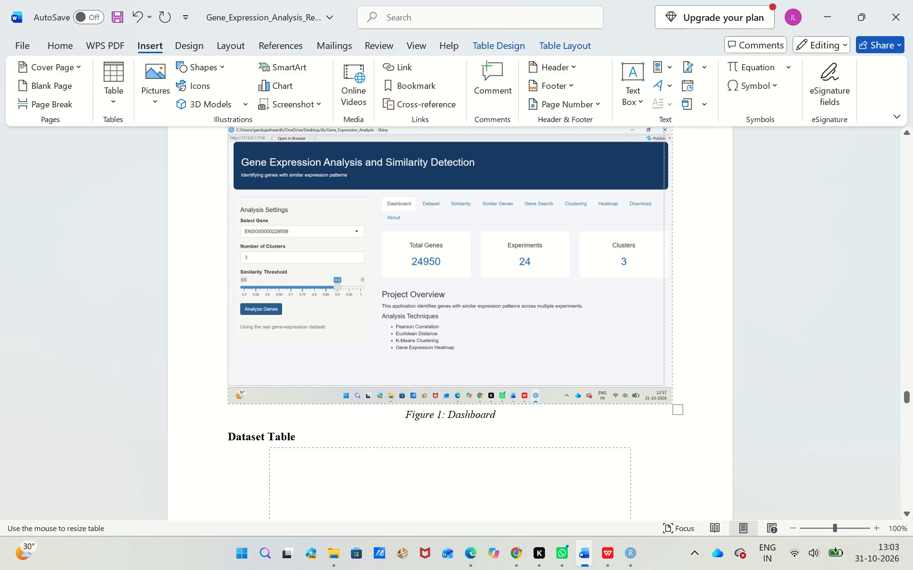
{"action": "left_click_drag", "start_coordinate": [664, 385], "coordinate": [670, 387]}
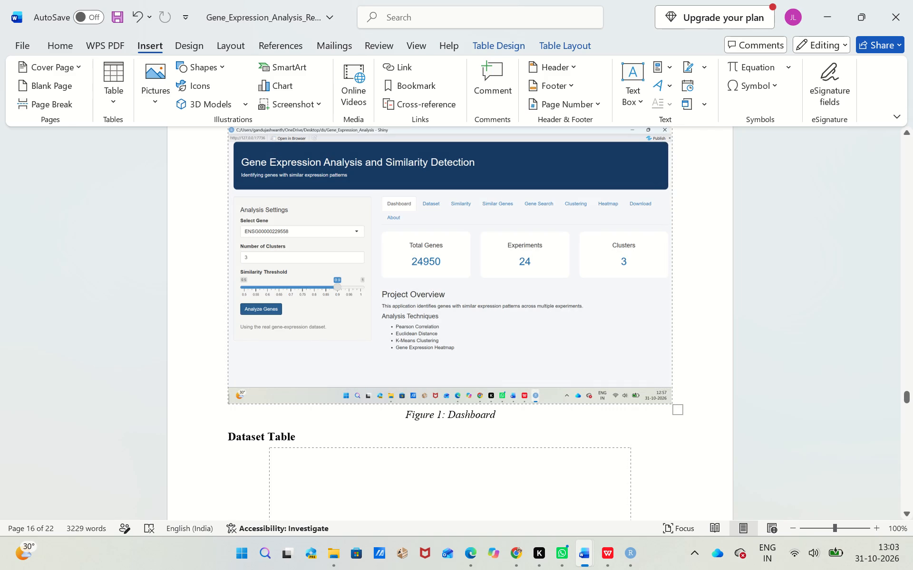
Select the Dashboard screenshot and close the read-only document window of WPS Office.
{"action": "left_click", "coordinate": [668, 403]}
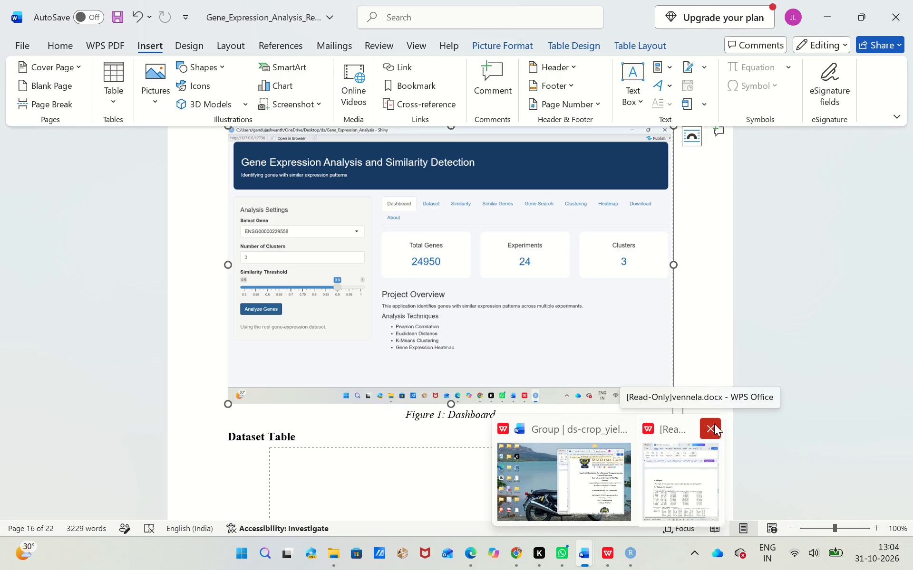
{"action": "left_click", "coordinate": [714, 424]}
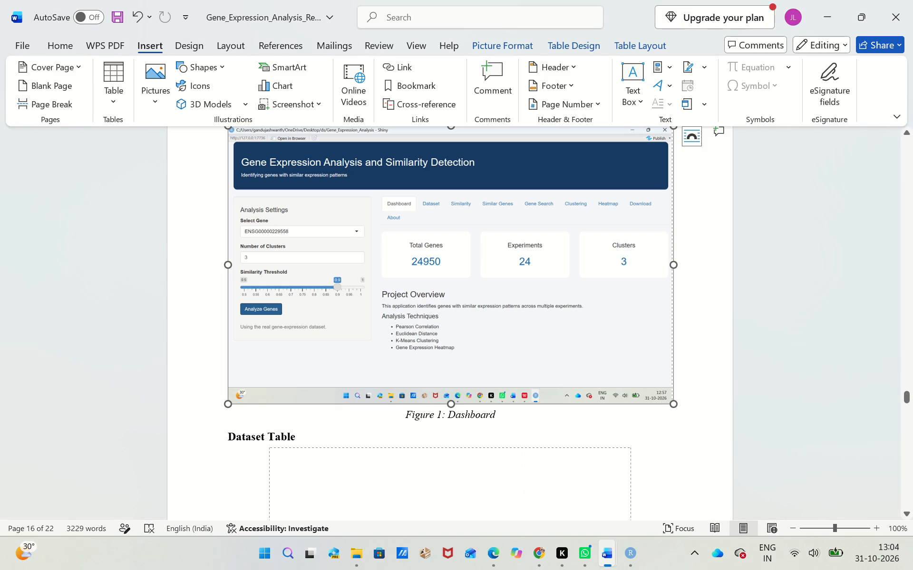
Shrink the Dashboard screenshot proportionally so it fits just within its table frame.
{"action": "left_click_drag", "start_coordinate": [674, 403], "coordinate": [651, 376]}
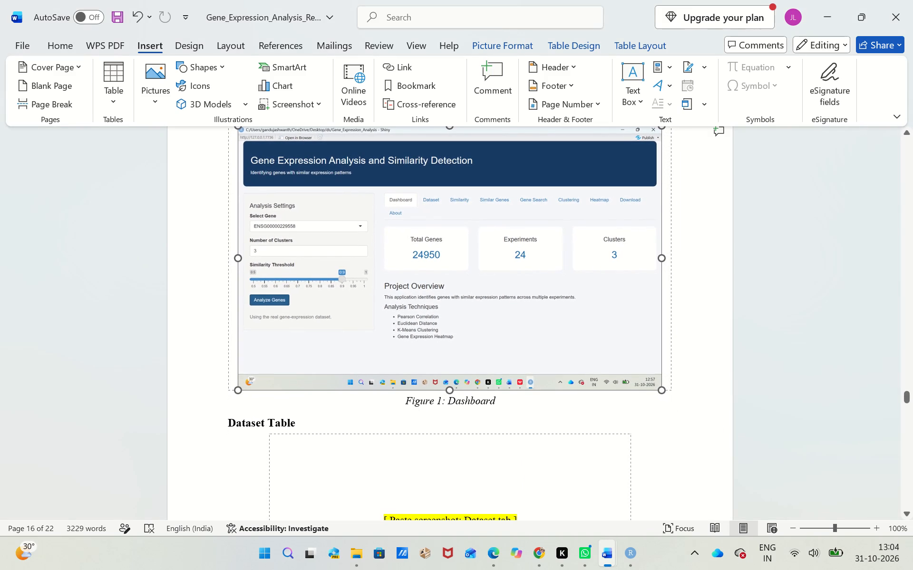
{"action": "left_click_drag", "start_coordinate": [651, 376], "coordinate": [668, 381]}
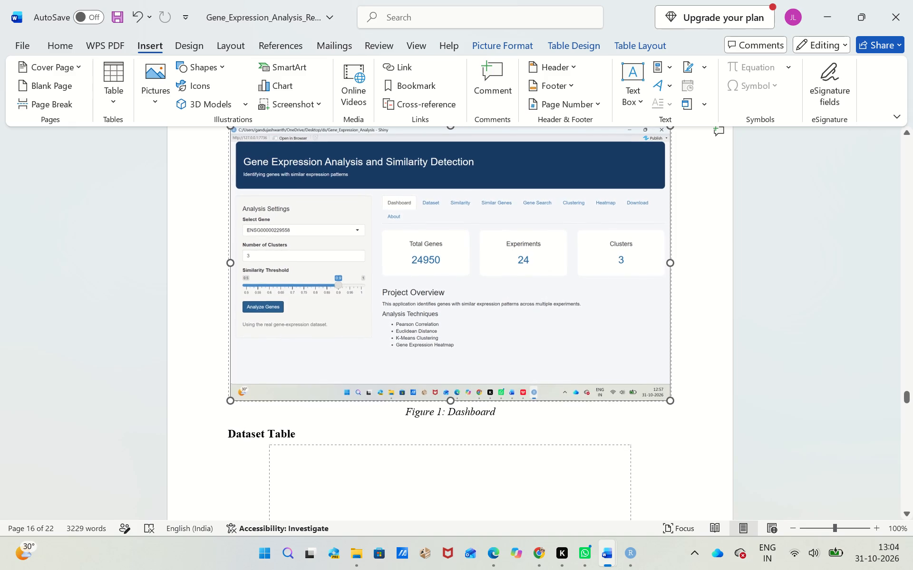
{"action": "left_click_drag", "start_coordinate": [668, 381], "coordinate": [669, 381]}
{"action": "scroll", "coordinate": [662, 412], "scroll_direction": "up", "scroll_amount": 1}
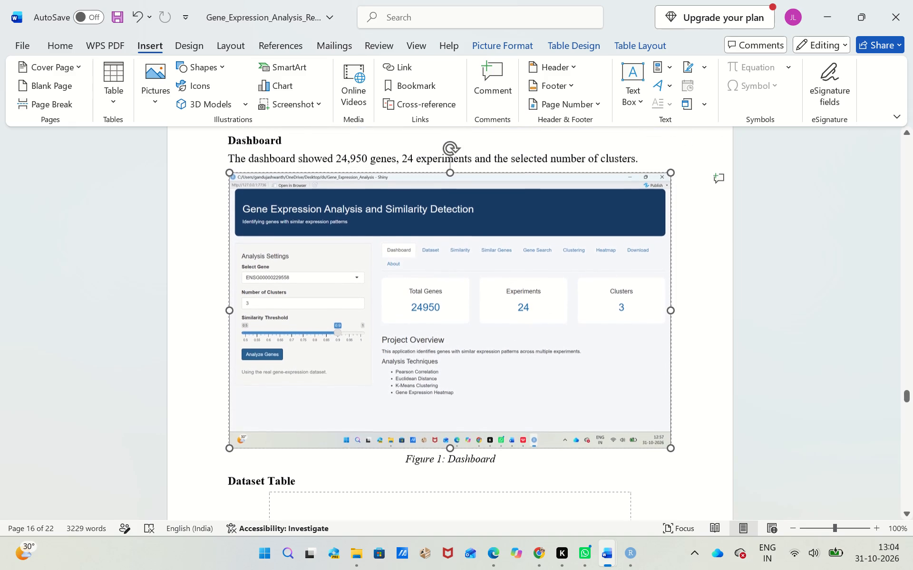
{"action": "scroll", "coordinate": [662, 412], "scroll_direction": "up", "scroll_amount": 1}
{"action": "left_click_drag", "start_coordinate": [323, 300], "coordinate": [319, 300]}
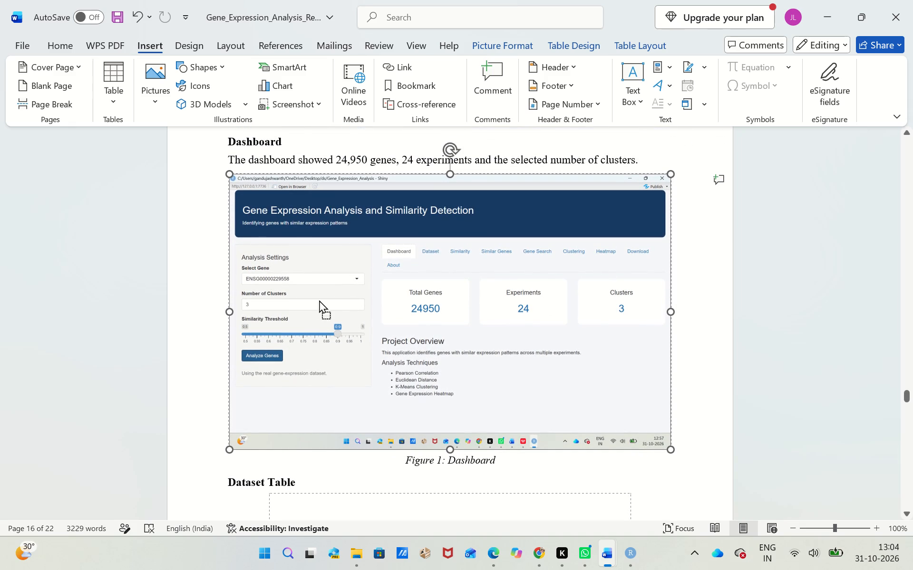
{"action": "left_click_drag", "start_coordinate": [319, 300], "coordinate": [299, 295]}
{"action": "left_click", "coordinate": [313, 294]}
Fine-tune the Dashboard screenshot's size from its lower corners so it spans the full width between the page margins.
{"action": "scroll", "coordinate": [405, 342], "scroll_direction": "down", "scroll_amount": 1}
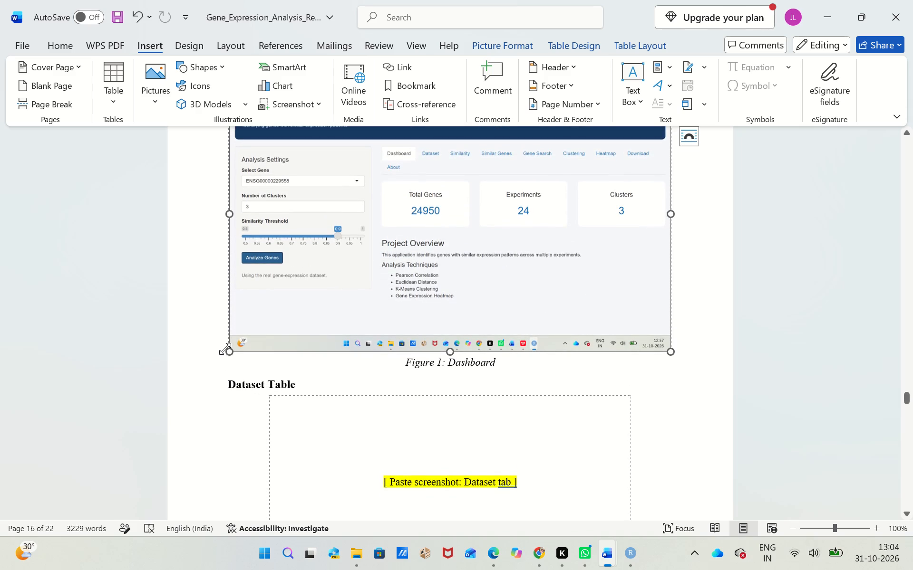
{"action": "left_click", "coordinate": [229, 352]}
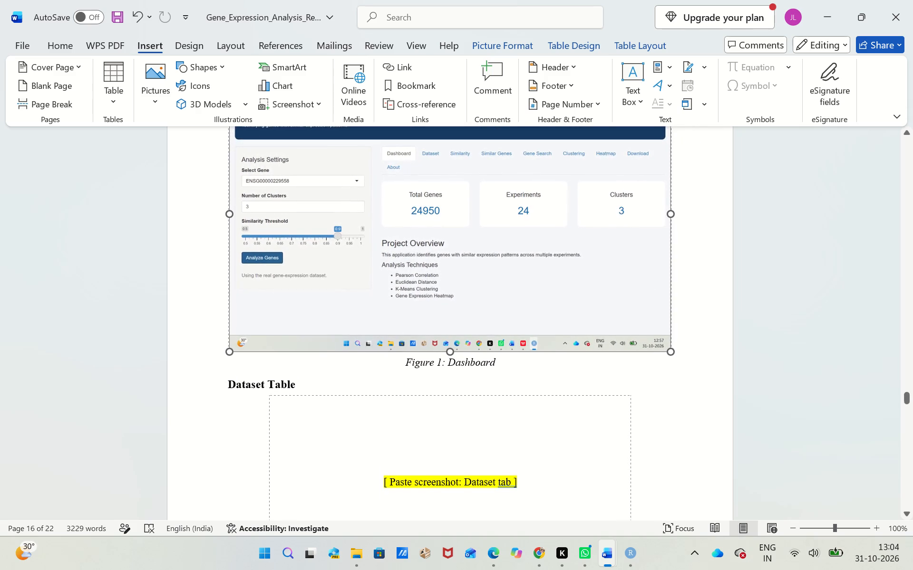
{"action": "scroll", "coordinate": [394, 432], "scroll_direction": "up", "scroll_amount": 1}
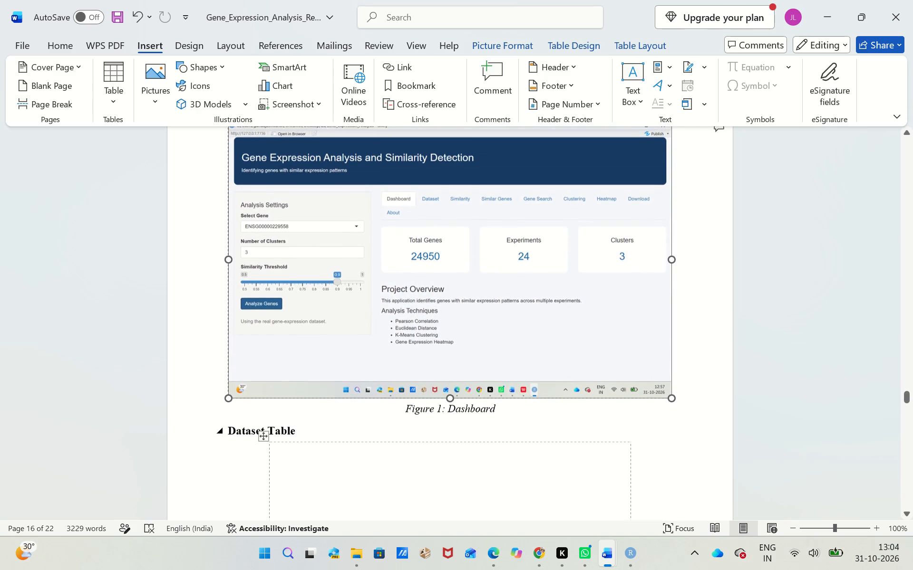
{"action": "scroll", "coordinate": [394, 432], "scroll_direction": "up", "scroll_amount": 1}
{"action": "left_click", "coordinate": [344, 514]}
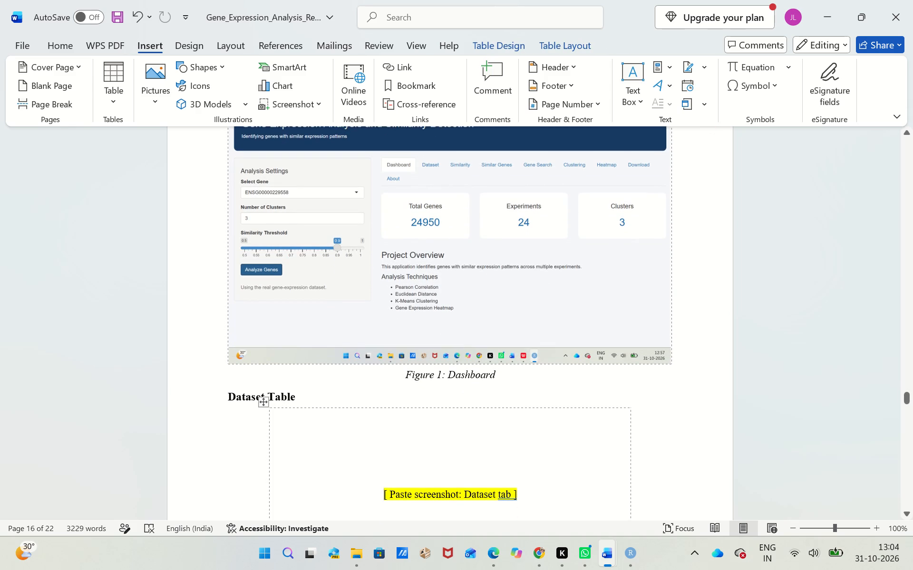
{"action": "left_click", "coordinate": [228, 335]}
{"action": "left_click_drag", "start_coordinate": [228, 335], "coordinate": [244, 341]}
{"action": "left_click", "coordinate": [244, 341]}
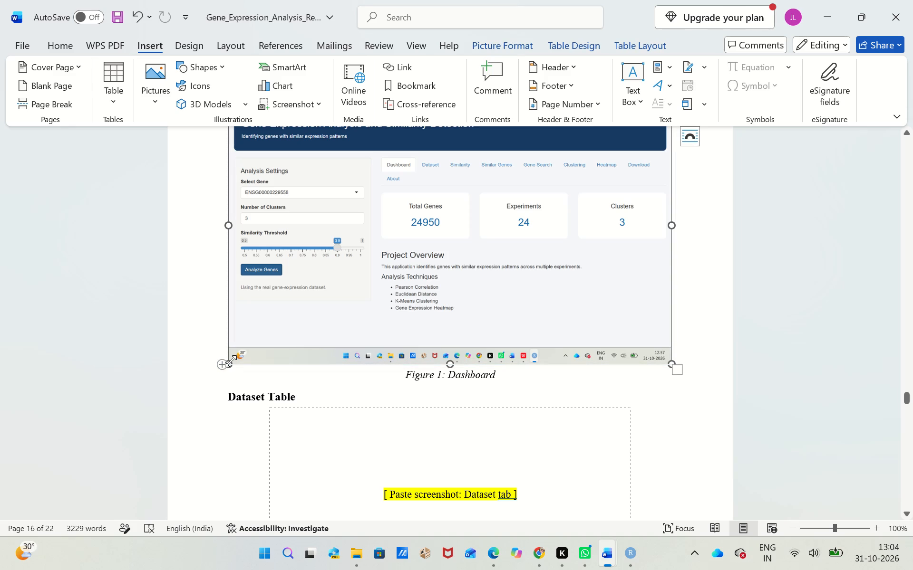
{"action": "left_click_drag", "start_coordinate": [231, 361], "coordinate": [227, 367]}
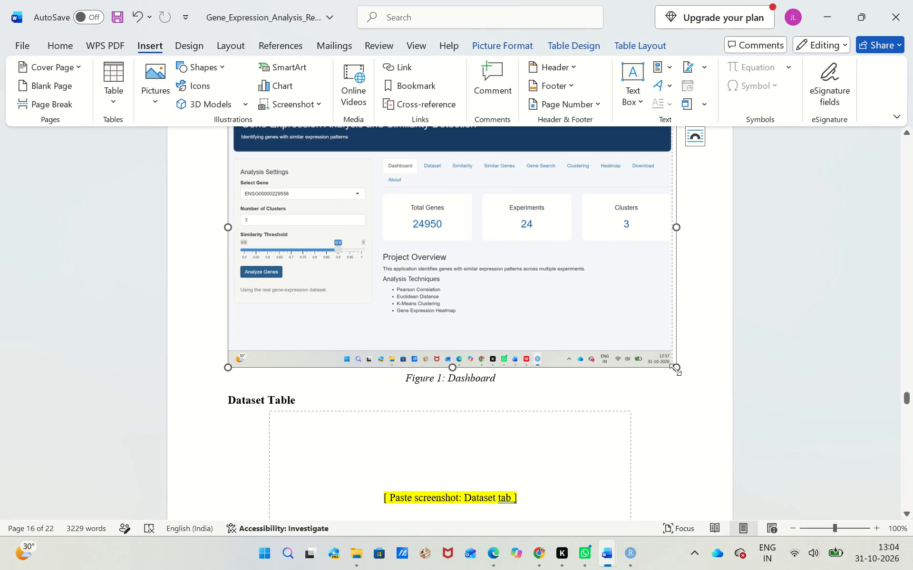
{"action": "left_click_drag", "start_coordinate": [675, 370], "coordinate": [673, 364]}
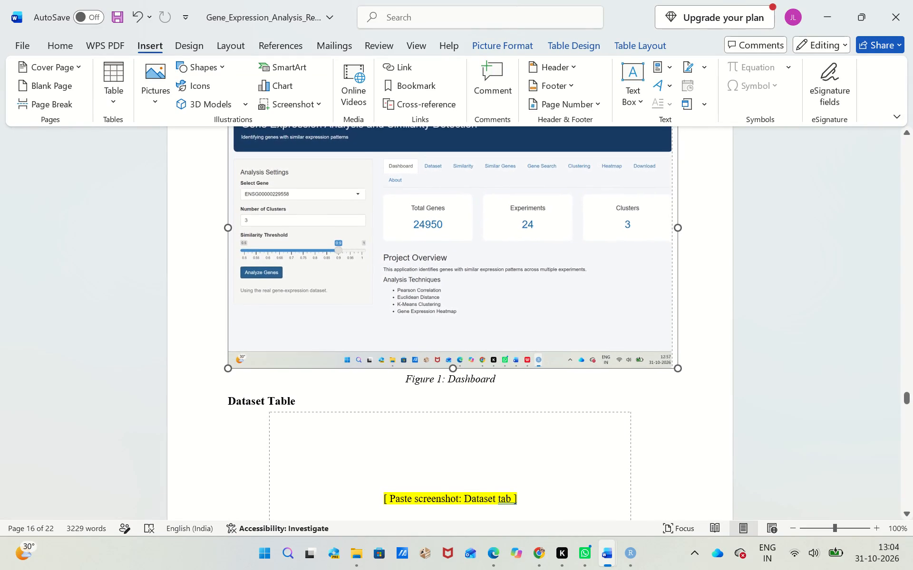
{"action": "left_click_drag", "start_coordinate": [673, 364], "coordinate": [668, 363]}
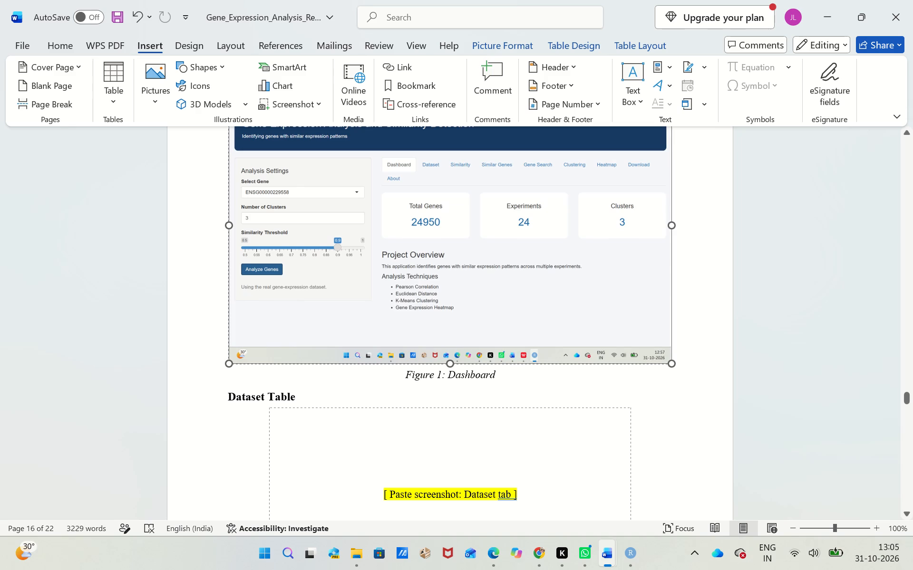
{"action": "left_click_drag", "start_coordinate": [668, 363], "coordinate": [672, 363]}
Reduce only the Dashboard screenshot's height slightly, keeping its width, and check its fit between the text and the Figure 1 caption.
{"action": "scroll", "coordinate": [668, 379], "scroll_direction": "up", "scroll_amount": 1}
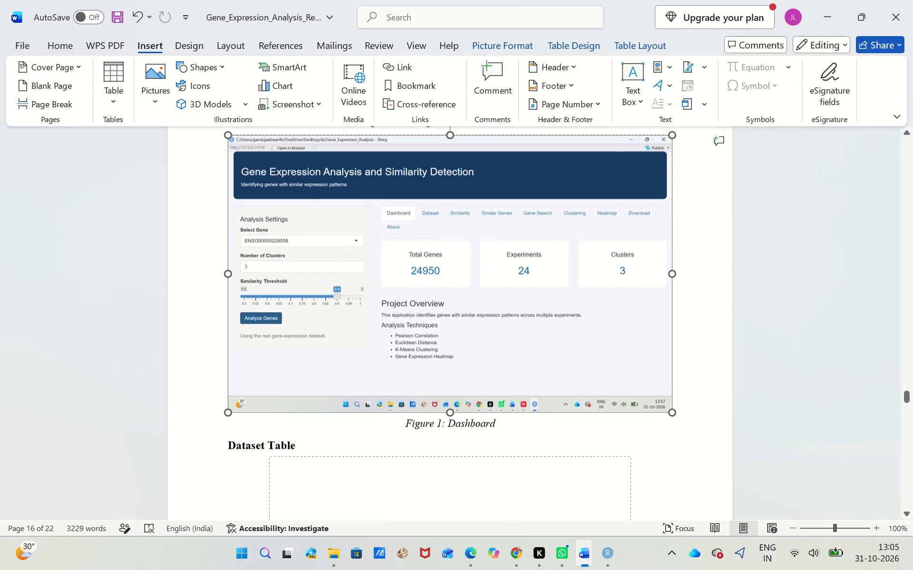
{"action": "scroll", "coordinate": [668, 379], "scroll_direction": "up", "scroll_amount": 1}
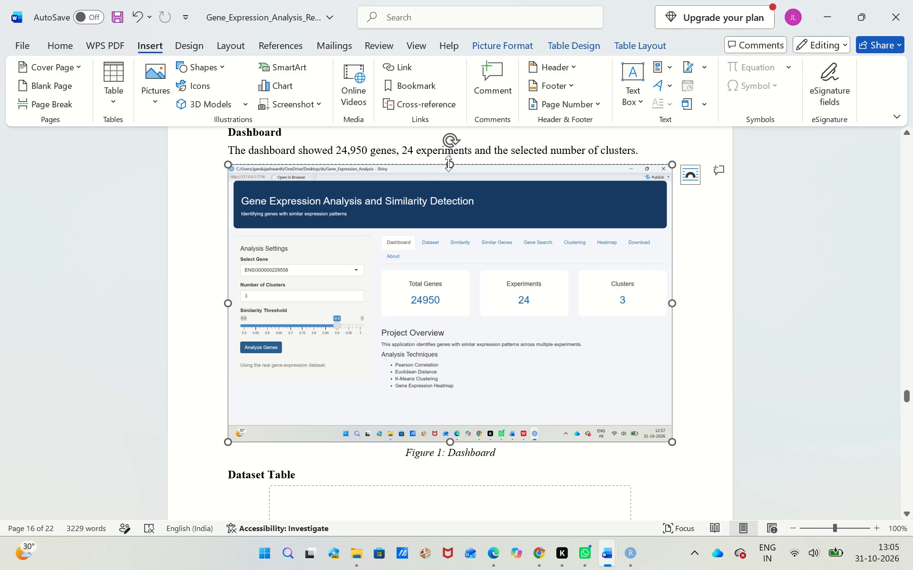
{"action": "left_click_drag", "start_coordinate": [448, 163], "coordinate": [449, 168]}
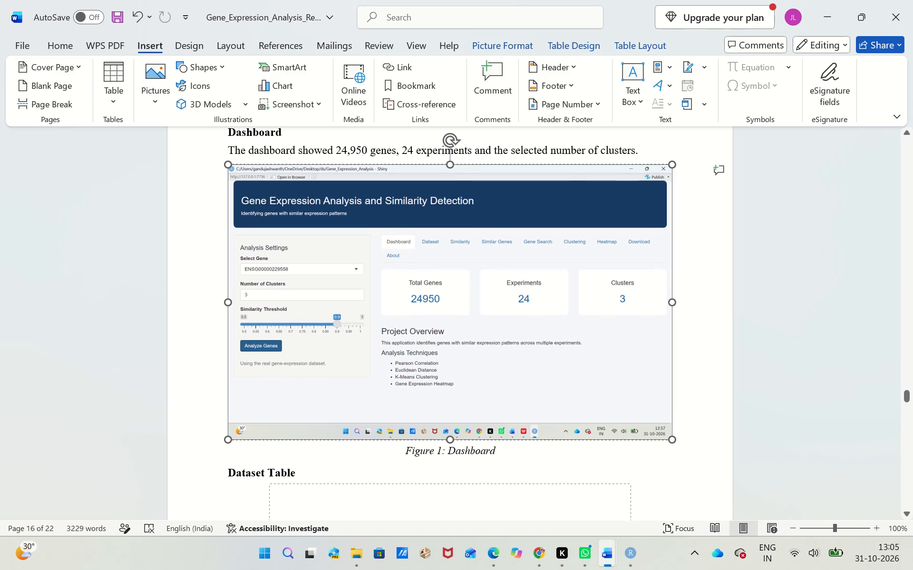
{"action": "left_click_drag", "start_coordinate": [449, 168], "coordinate": [449, 171]}
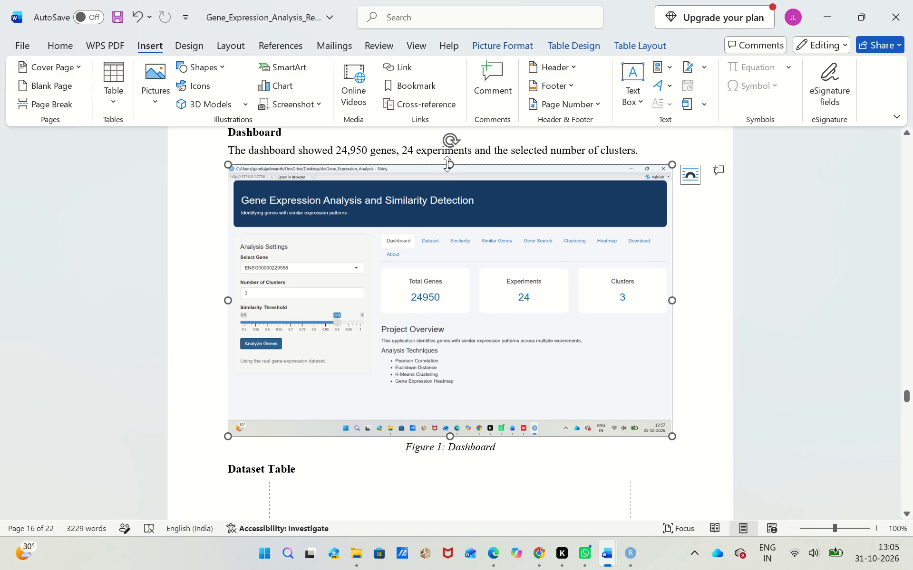
{"action": "scroll", "coordinate": [498, 272], "scroll_direction": "down", "scroll_amount": 1}
{"action": "scroll", "coordinate": [498, 272], "scroll_direction": "up", "scroll_amount": 1}
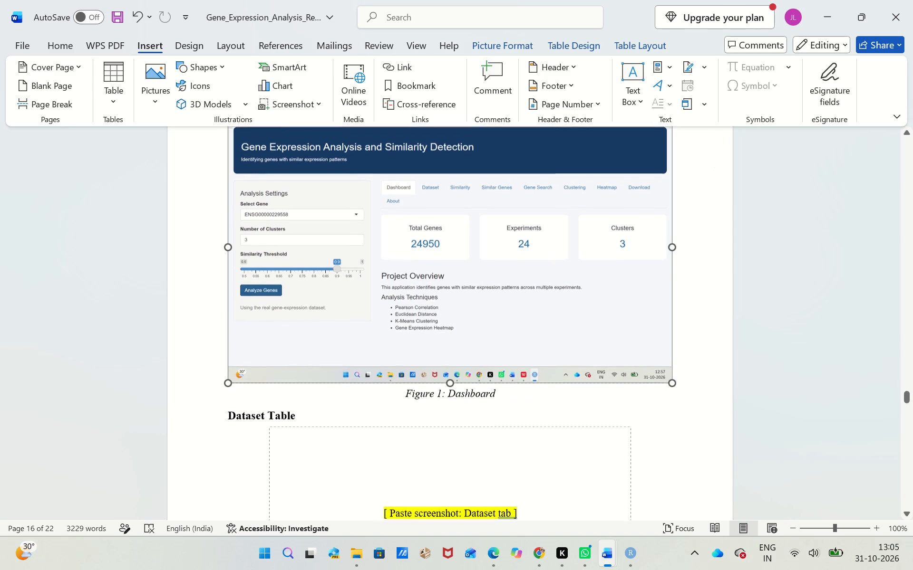
{"action": "scroll", "coordinate": [498, 272], "scroll_direction": "up", "scroll_amount": 1}
{"action": "scroll", "coordinate": [498, 272], "scroll_direction": "down", "scroll_amount": 2}
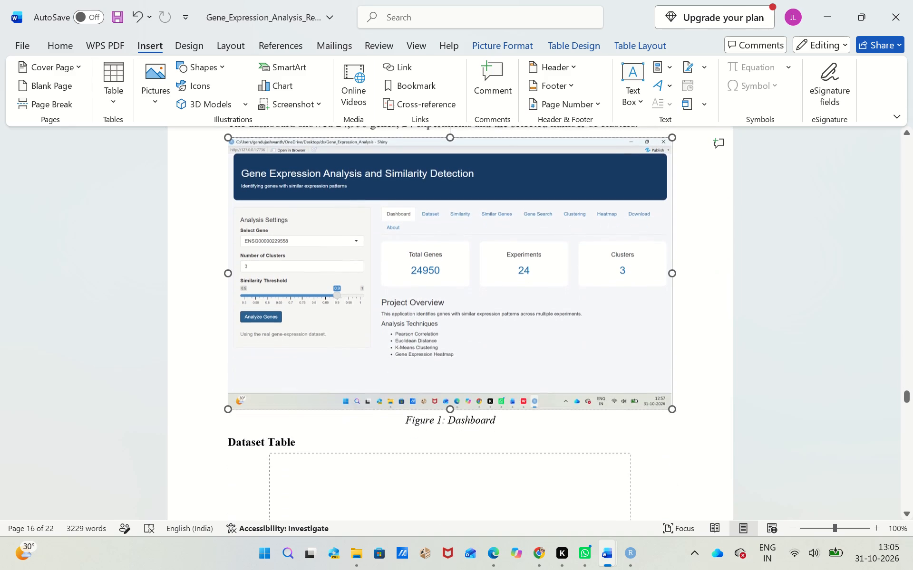
Delete the "[ Paste screenshot: Dataset tab ]" placeholder text from the frame above the Figure 2 caption.
{"action": "left_click", "coordinate": [514, 478]}
{"action": "scroll", "coordinate": [533, 448], "scroll_direction": "down", "scroll_amount": 2}
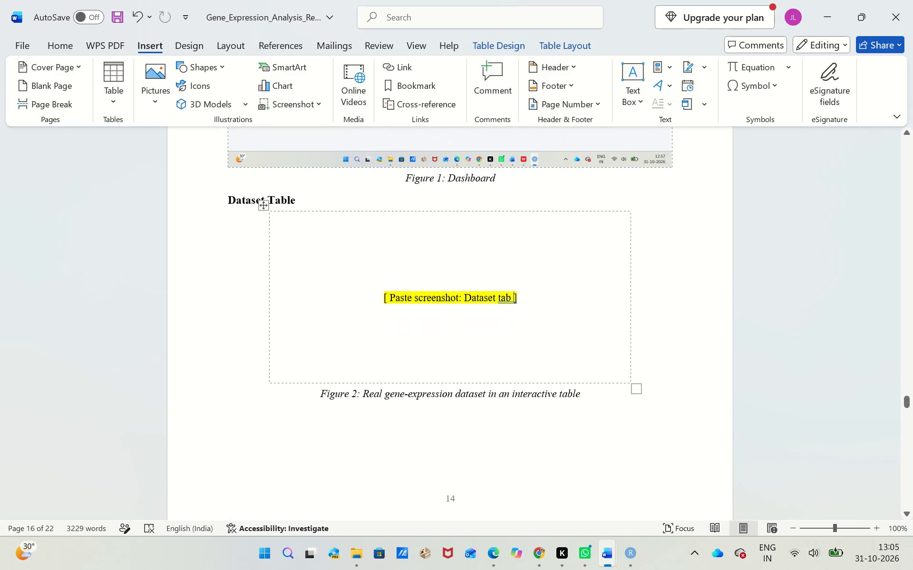
{"action": "left_click", "coordinate": [615, 388]}
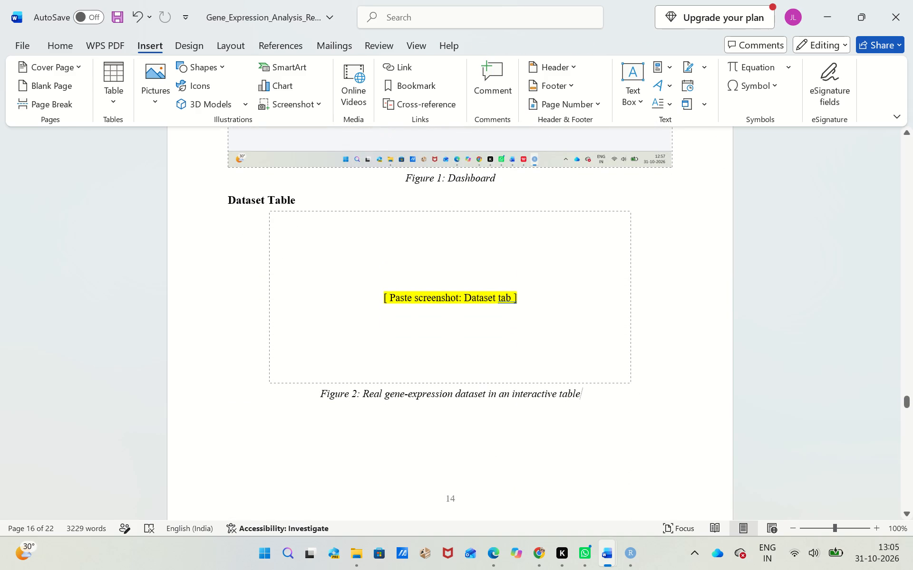
{"action": "left_click_drag", "start_coordinate": [622, 384], "coordinate": [554, 307]}
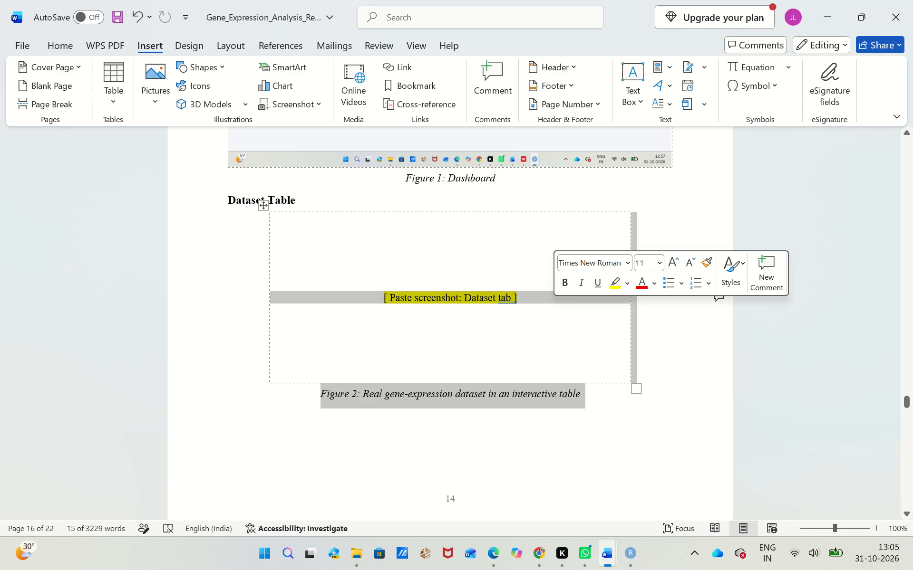
{"action": "left_click", "coordinate": [554, 307]}
{"action": "left_click", "coordinate": [567, 333]}
{"action": "key", "text": "BackSpace"}
{"action": "key", "text": "BackSpace"}
{"action": "key", "text": "BackSpace"}
{"action": "key", "text": "BackSpace"}
{"action": "key", "text": "BackSpace"}
{"action": "key", "text": "BackSpace"}
{"action": "key", "text": "BackSpace"}
{"action": "key", "text": "BackSpace"}
{"action": "key", "text": "BackSpace"}
{"action": "key", "text": "BackSpace"}
{"action": "key", "text": "BackSpace"}
{"action": "key", "text": "BackSpace"}
{"action": "key", "text": "BackSpace"}
{"action": "key", "text": "BackSpace"}
{"action": "key", "text": "BackSpace"}
{"action": "key", "text": "BackSpace"}
{"action": "key", "text": "BackSpace"}
{"action": "key", "text": "BackSpace"}
{"action": "key", "text": "BackSpace"}
{"action": "key", "text": "BackSpace"}
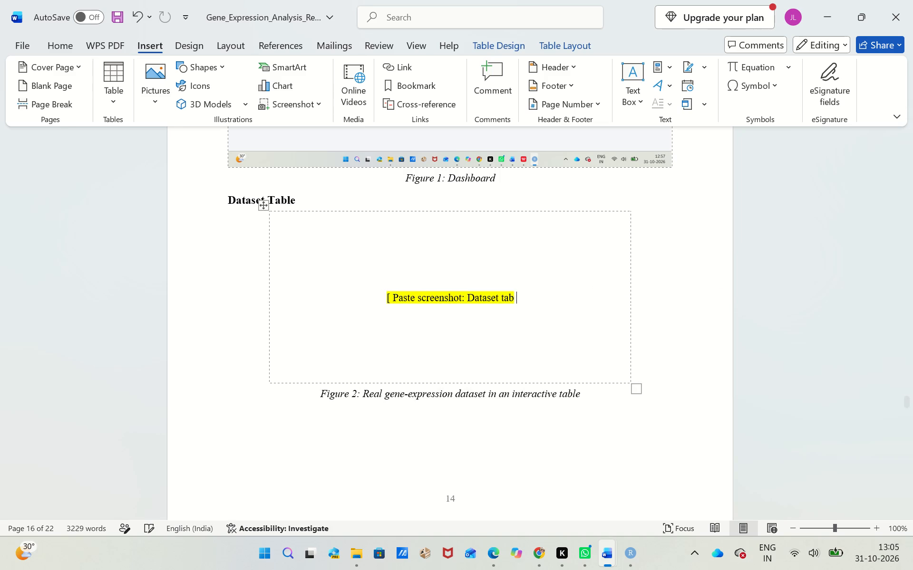
{"action": "key", "text": "BackSpace"}
{"action": "key", "text": "BackSpace"}
{"action": "key", "text": "BackSpace"}
{"action": "key", "text": "BackSpace"}
{"action": "key", "text": "BackSpace"}
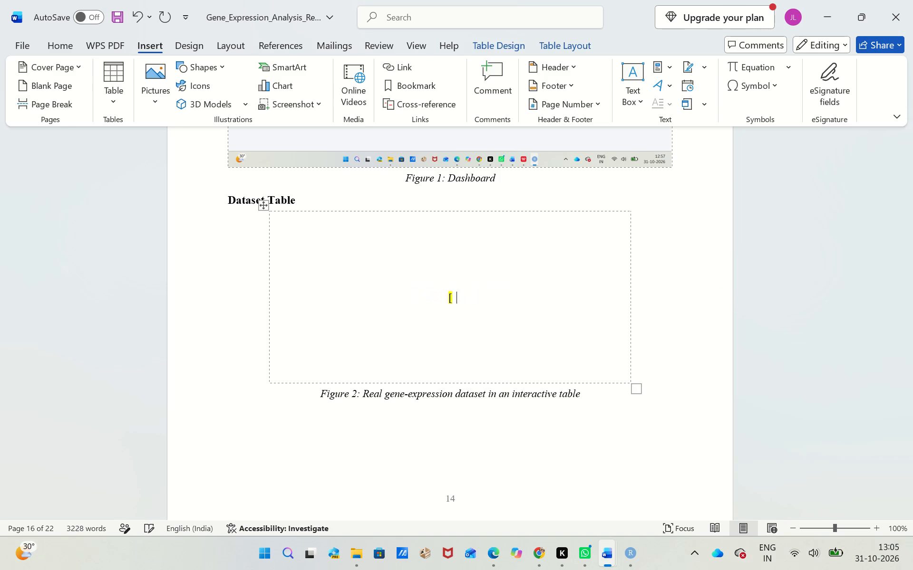
{"action": "key", "text": "BackSpace"}
{"action": "key", "text": "BackSpace"}
{"action": "key", "text": "BackSpace"}
{"action": "key", "text": "BackSpace"}
{"action": "key", "text": "BackSpace"}
{"action": "key", "text": "BackSpace"}
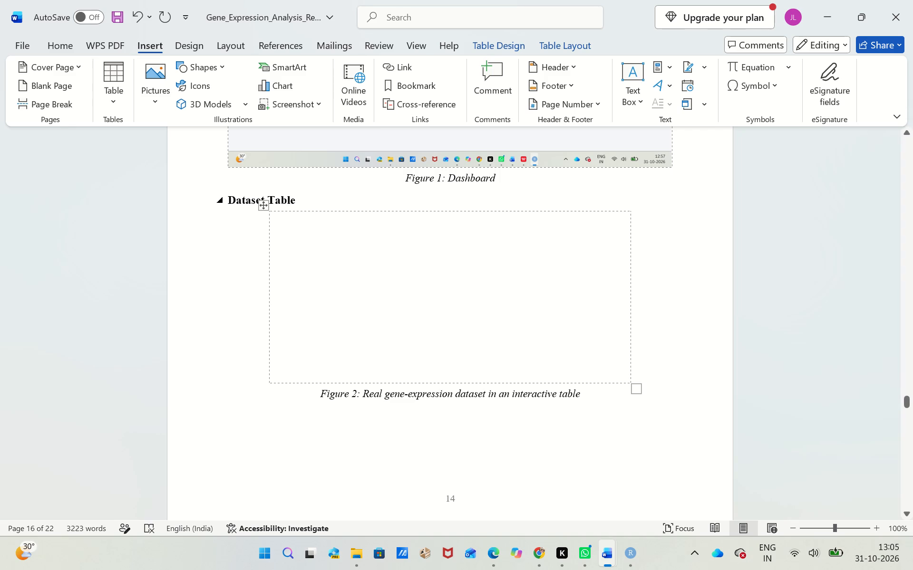
Cut the emptied table frame between the Dataset Table heading and the Figure 2 caption.
{"action": "left_click", "coordinate": [390, 283]}
{"action": "left_click", "coordinate": [304, 379]}
{"action": "left_click_drag", "start_coordinate": [304, 379], "coordinate": [297, 370]}
{"action": "left_click_drag", "start_coordinate": [297, 370], "coordinate": [629, 363]}
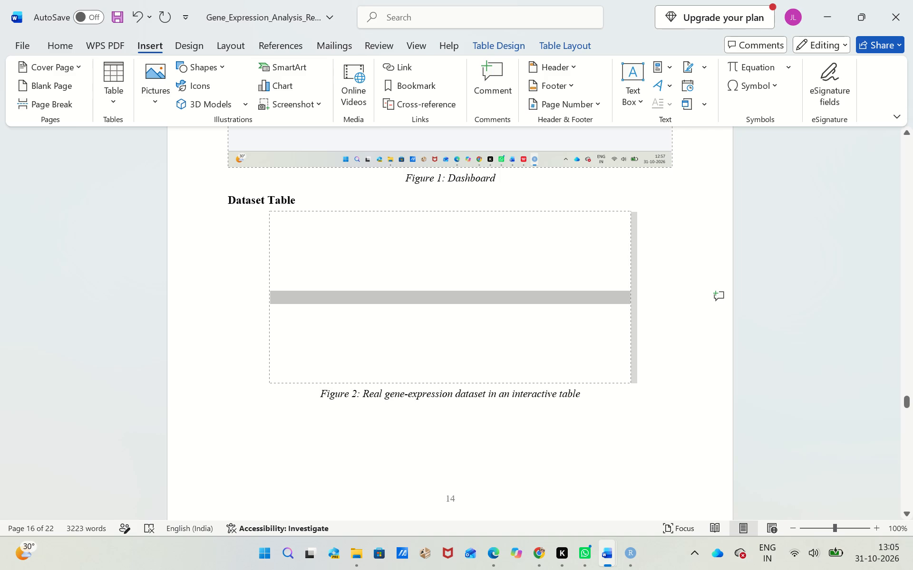
{"action": "left_click_drag", "start_coordinate": [629, 363], "coordinate": [641, 364]}
{"action": "key", "text": "ctrl+x"}
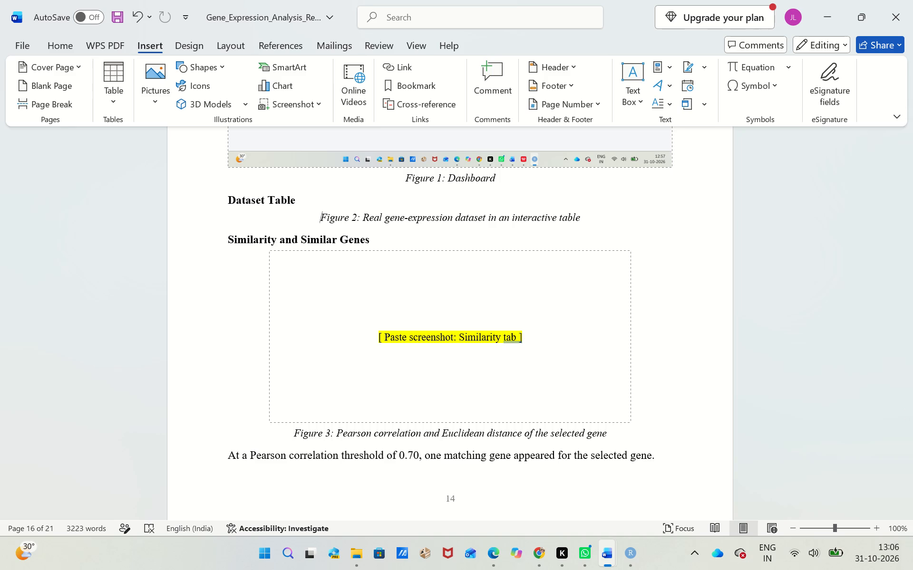
{"action": "left_click", "coordinate": [361, 560]}
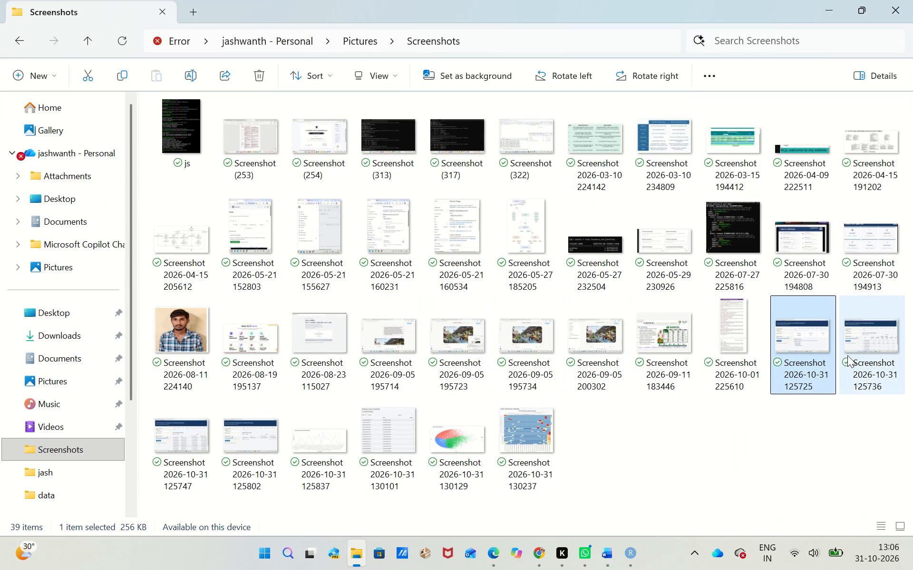
{"action": "left_click", "coordinate": [847, 355]}
{"action": "key", "text": "ctrl+c"}
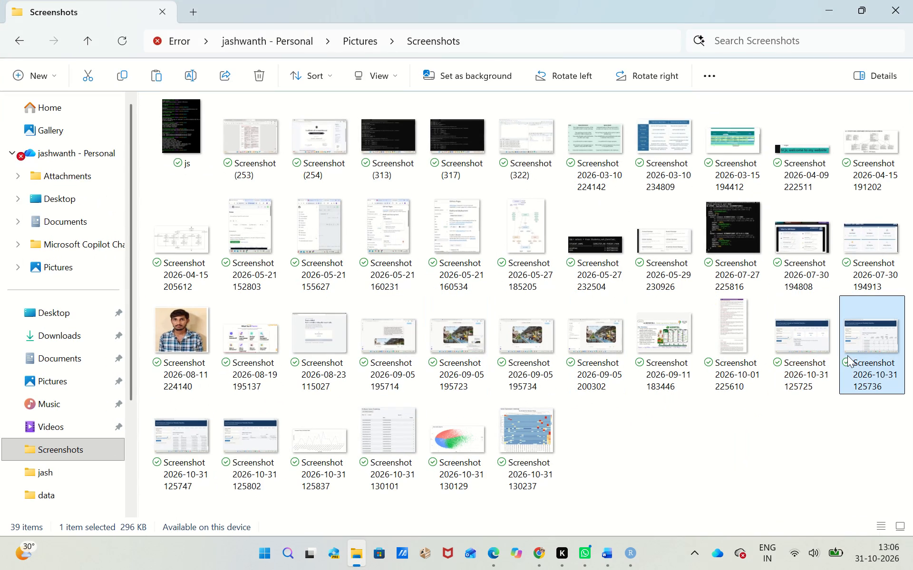
Close the two other open Word documents and switch back to the Gene_Expression_Analysis report.
{"action": "left_click", "coordinate": [612, 562]}
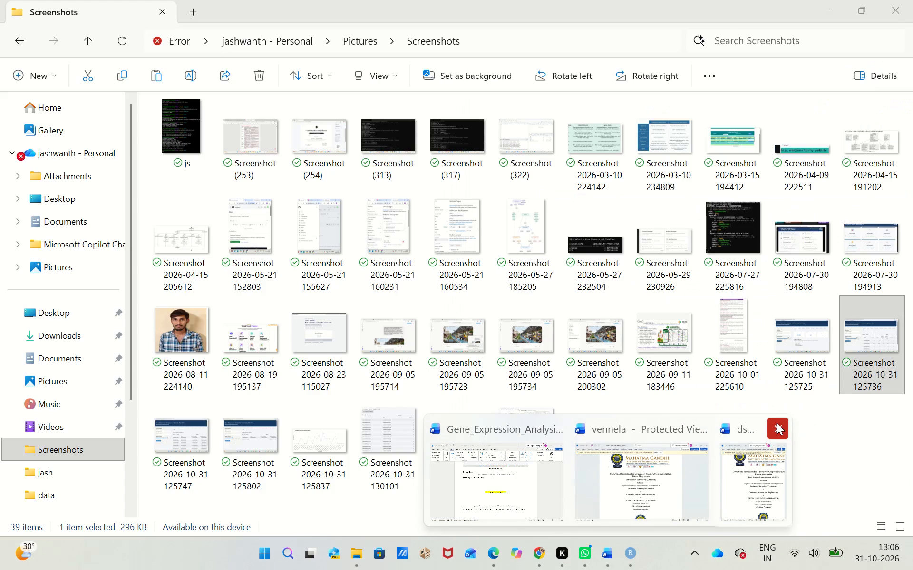
{"action": "left_click", "coordinate": [777, 423]}
{"action": "left_click", "coordinate": [734, 432]}
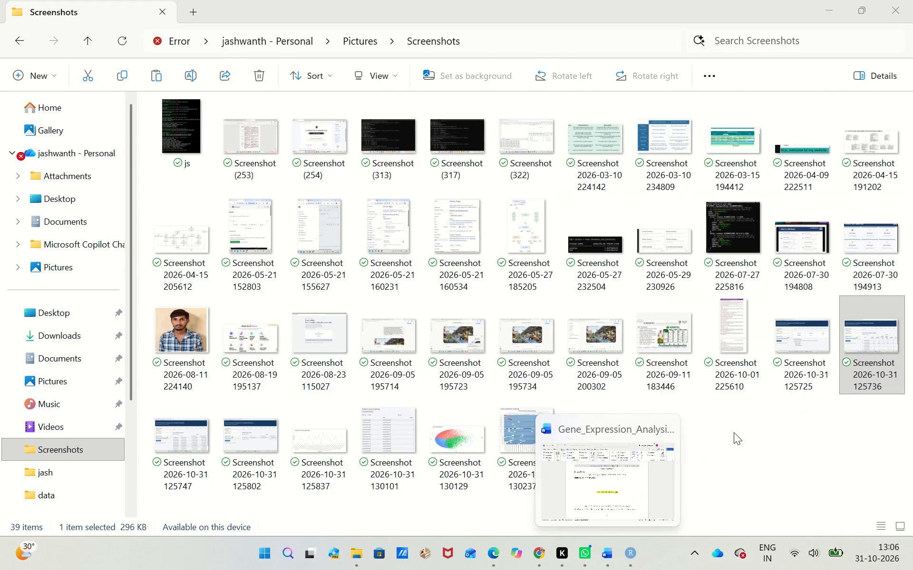
{"action": "left_click", "coordinate": [620, 473]}
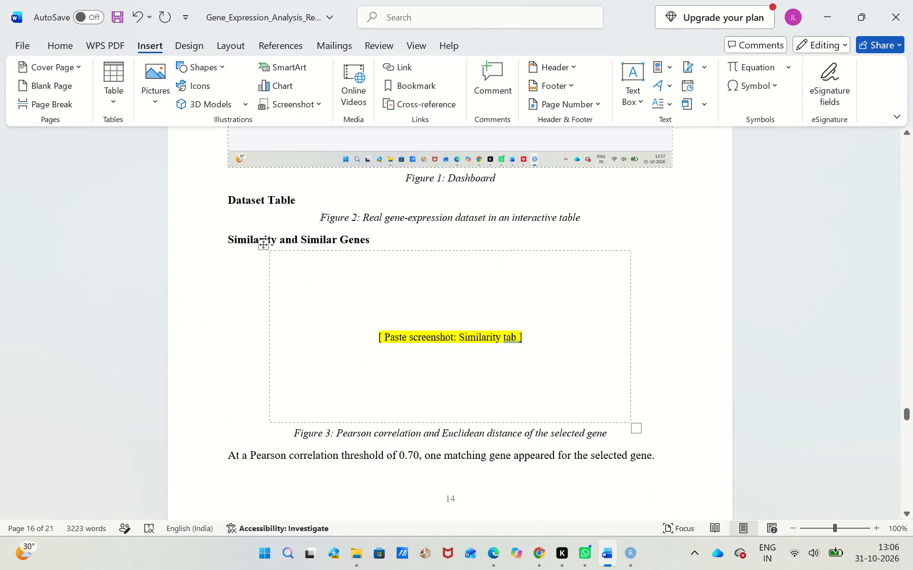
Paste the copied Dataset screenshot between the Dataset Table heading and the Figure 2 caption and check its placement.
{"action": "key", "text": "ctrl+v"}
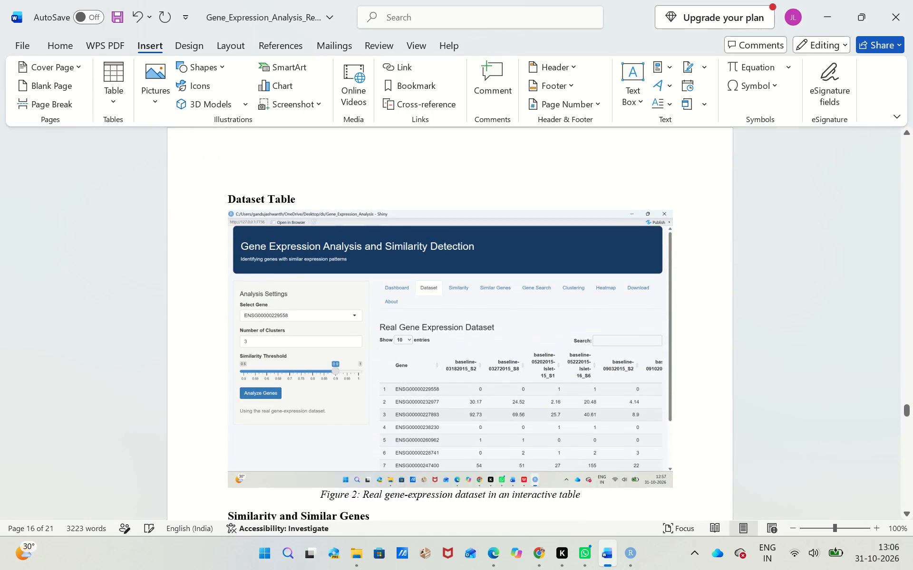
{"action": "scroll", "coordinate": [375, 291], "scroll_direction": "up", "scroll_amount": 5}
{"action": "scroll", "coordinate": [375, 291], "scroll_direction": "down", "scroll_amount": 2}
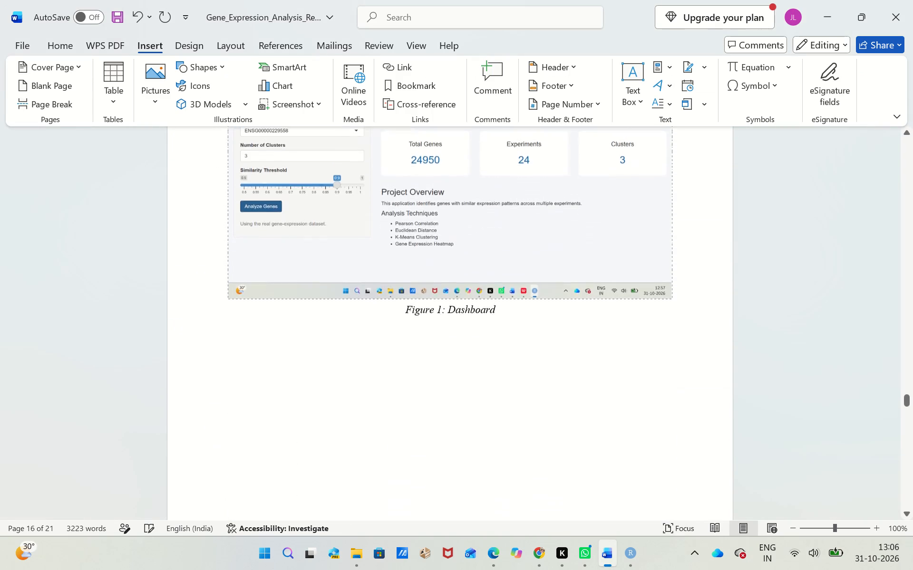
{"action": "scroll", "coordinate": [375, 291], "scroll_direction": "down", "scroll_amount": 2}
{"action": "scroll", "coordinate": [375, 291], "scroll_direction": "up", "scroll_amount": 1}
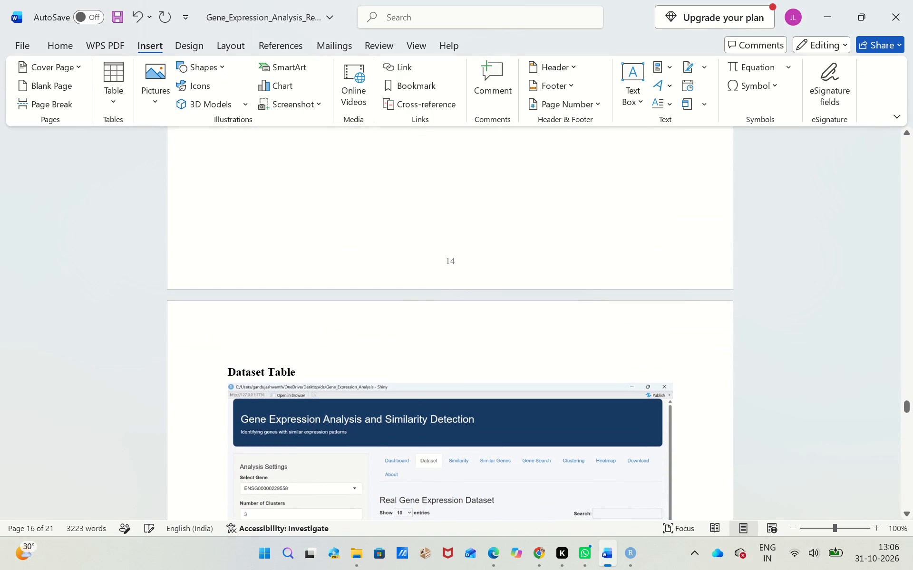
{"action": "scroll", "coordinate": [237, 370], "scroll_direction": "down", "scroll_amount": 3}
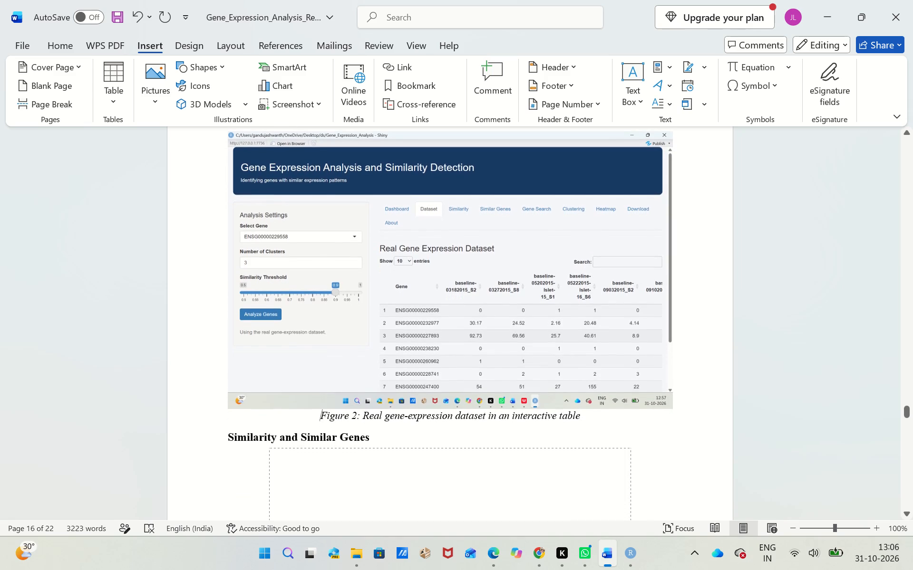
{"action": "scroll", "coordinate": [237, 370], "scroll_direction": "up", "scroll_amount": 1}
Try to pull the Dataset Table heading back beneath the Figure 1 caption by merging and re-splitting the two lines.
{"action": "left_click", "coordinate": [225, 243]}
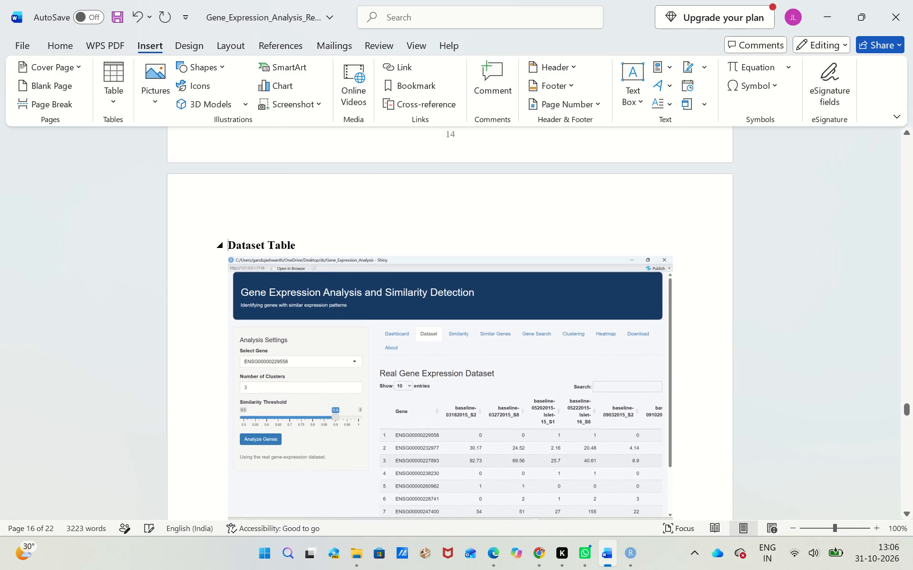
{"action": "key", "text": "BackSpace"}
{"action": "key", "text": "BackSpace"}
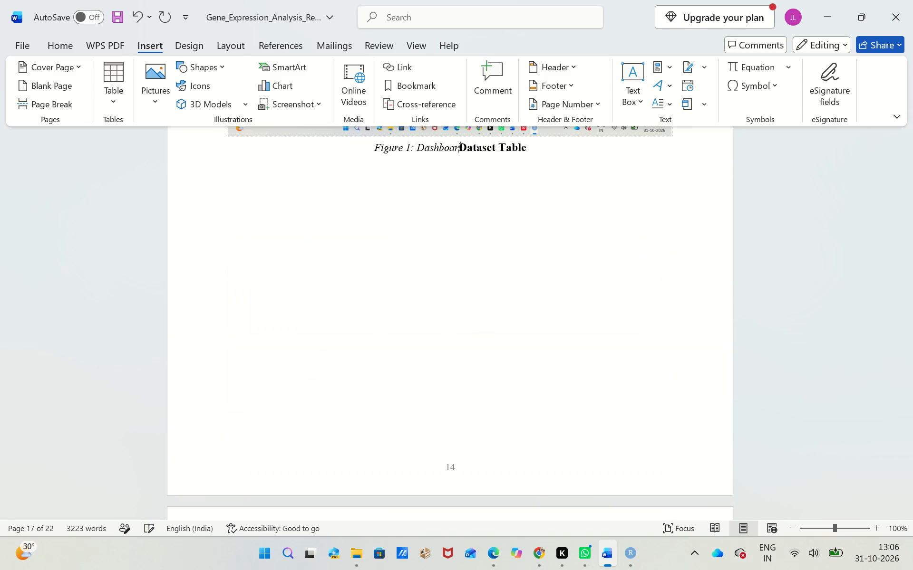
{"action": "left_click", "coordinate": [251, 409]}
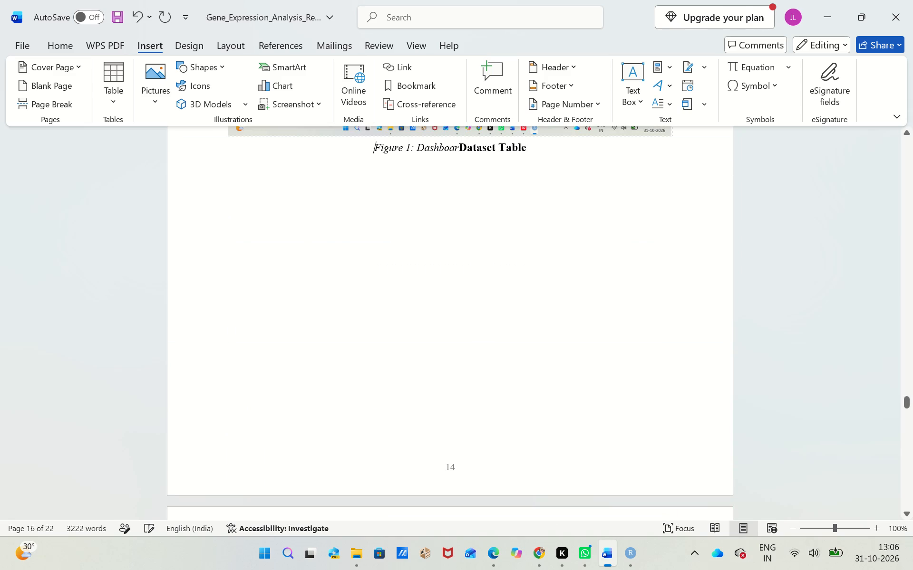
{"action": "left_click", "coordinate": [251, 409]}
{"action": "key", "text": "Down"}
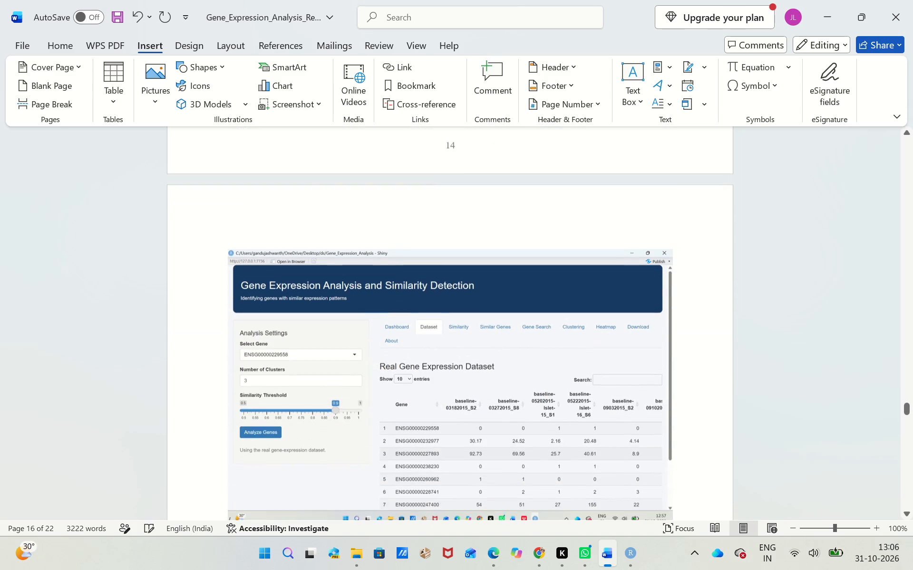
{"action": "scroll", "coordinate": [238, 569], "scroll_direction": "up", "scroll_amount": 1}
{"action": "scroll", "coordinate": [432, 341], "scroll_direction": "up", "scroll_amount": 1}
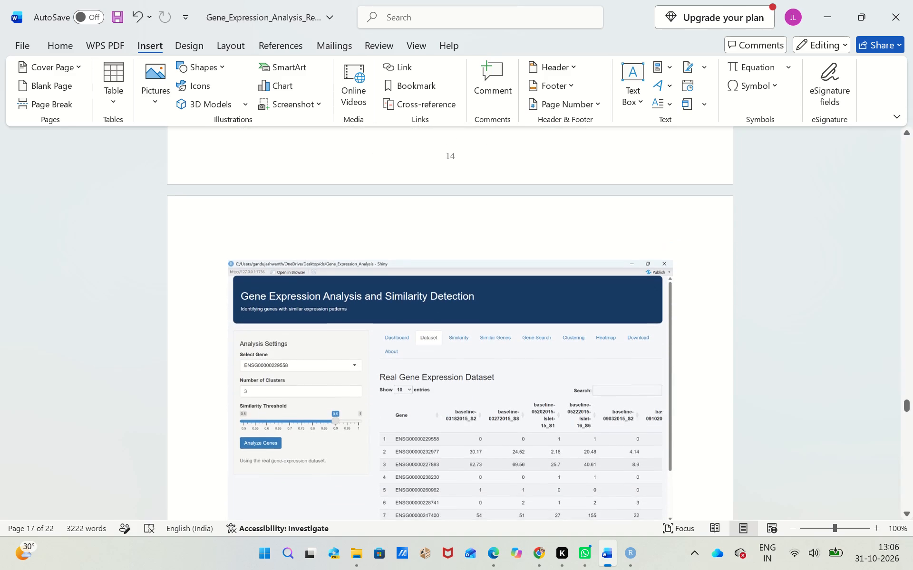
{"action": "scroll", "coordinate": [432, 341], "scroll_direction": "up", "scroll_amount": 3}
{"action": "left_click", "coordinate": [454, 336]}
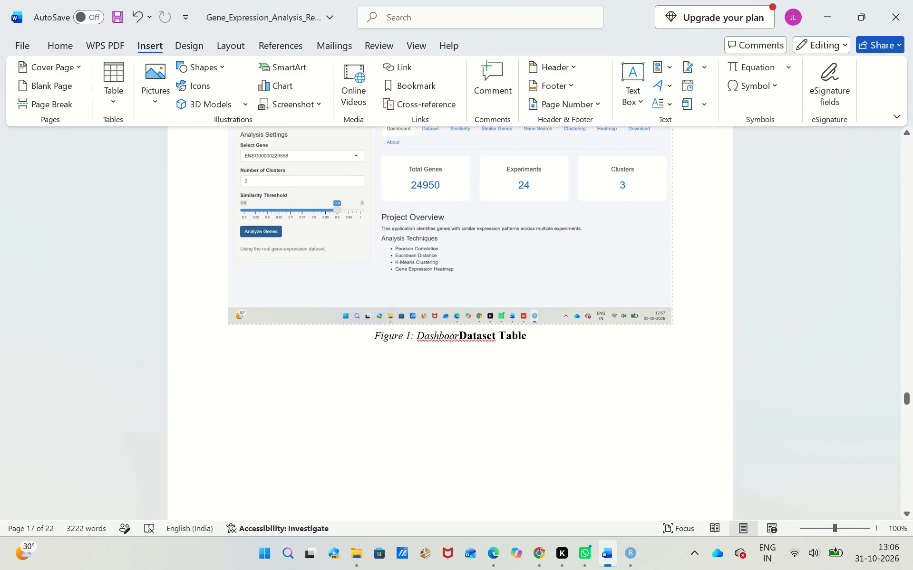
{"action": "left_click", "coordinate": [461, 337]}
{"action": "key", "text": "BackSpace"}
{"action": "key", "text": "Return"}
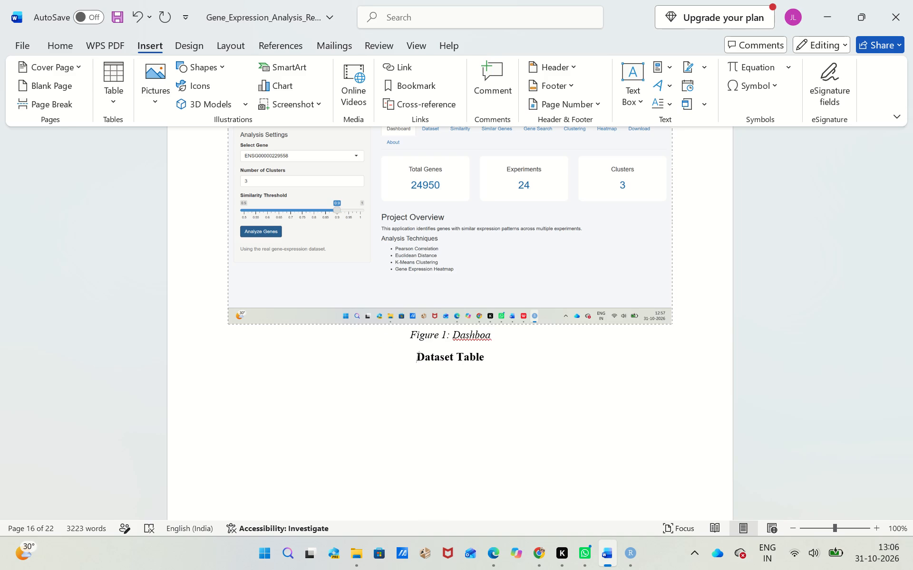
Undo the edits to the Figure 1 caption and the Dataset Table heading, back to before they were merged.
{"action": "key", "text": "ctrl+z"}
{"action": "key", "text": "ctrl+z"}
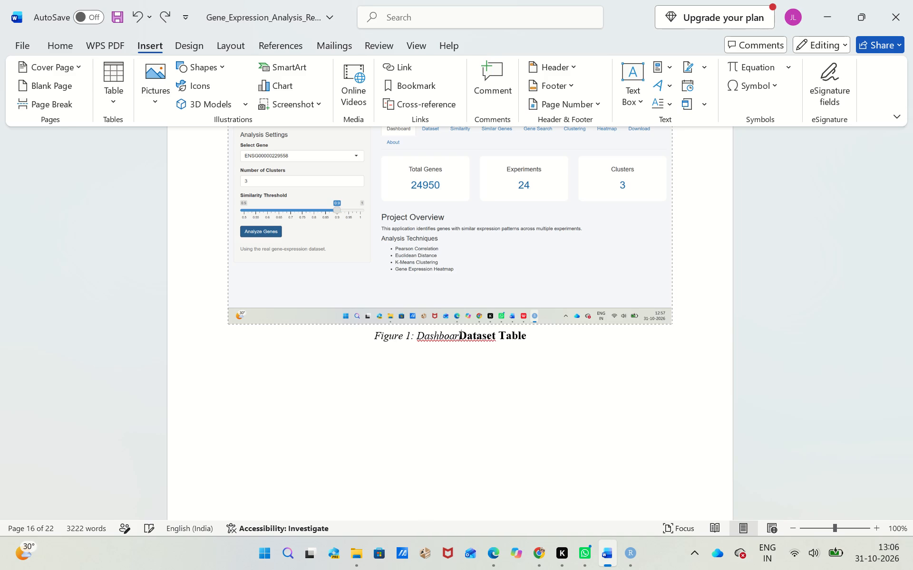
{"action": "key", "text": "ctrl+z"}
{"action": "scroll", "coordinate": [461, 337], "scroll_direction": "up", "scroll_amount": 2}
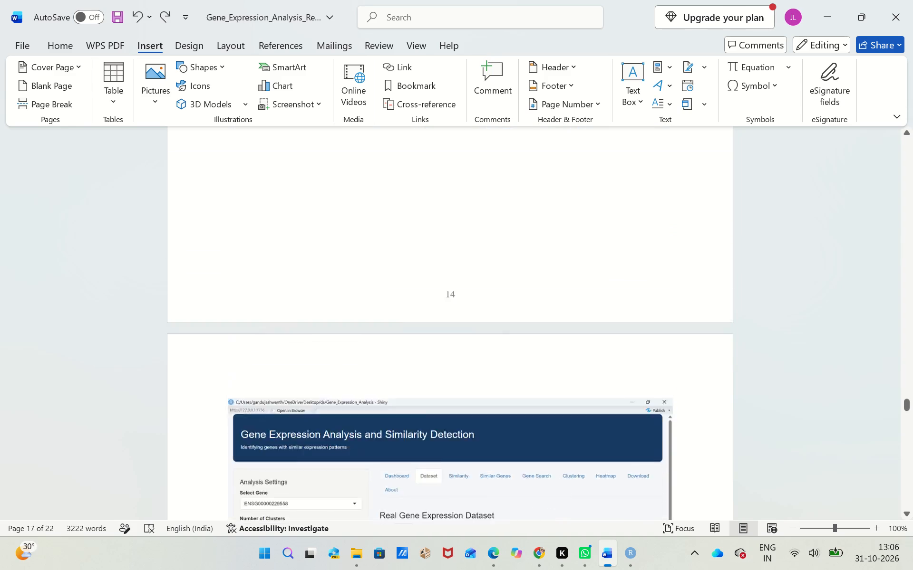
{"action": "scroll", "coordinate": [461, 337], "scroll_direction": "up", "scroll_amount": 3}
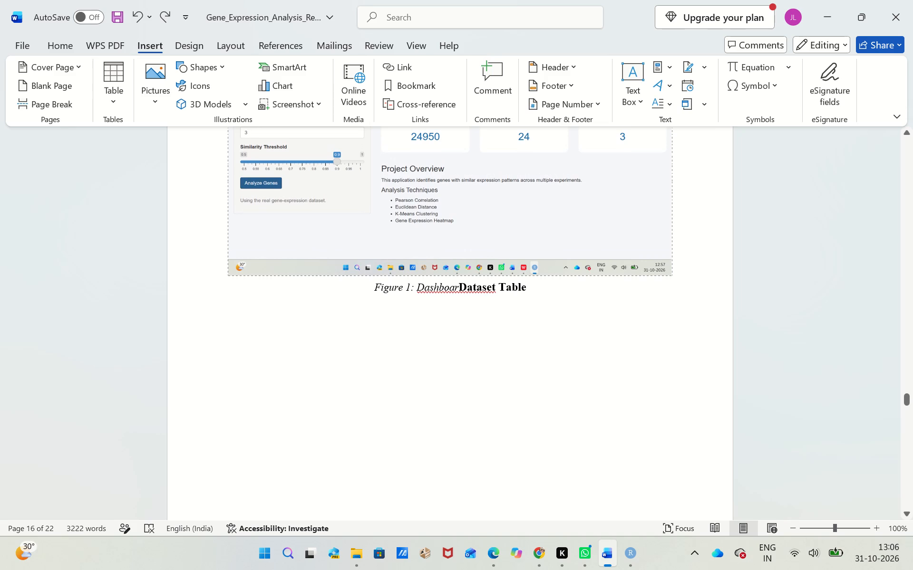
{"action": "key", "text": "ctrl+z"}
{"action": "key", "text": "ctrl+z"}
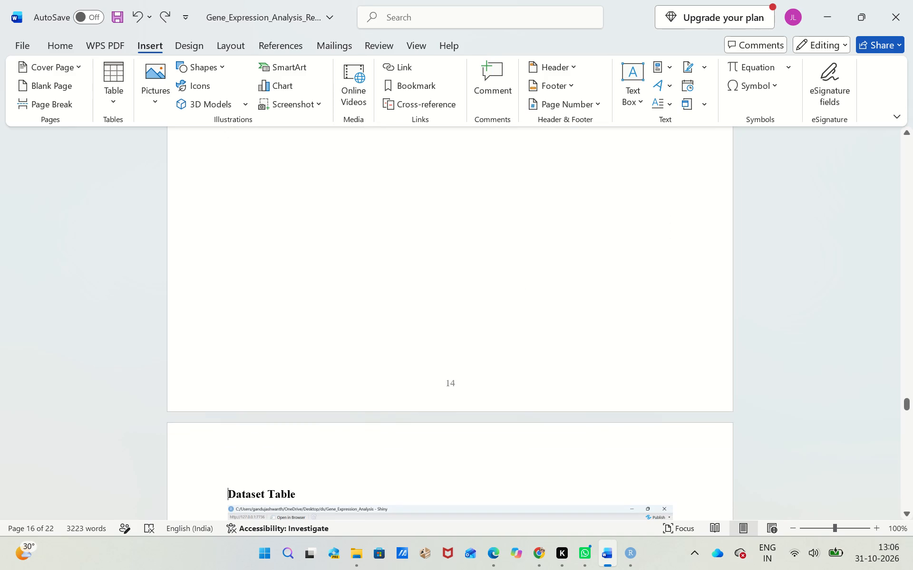
Merge the Dataset Table heading into the Figure 1 caption and break it onto its own line directly below.
{"action": "key", "text": "BackSpace"}
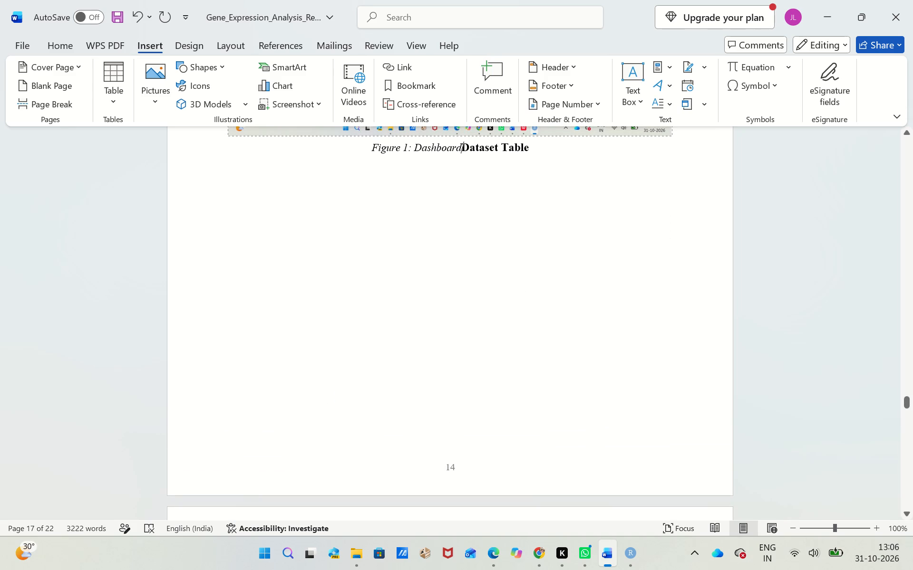
{"action": "key", "text": "Return"}
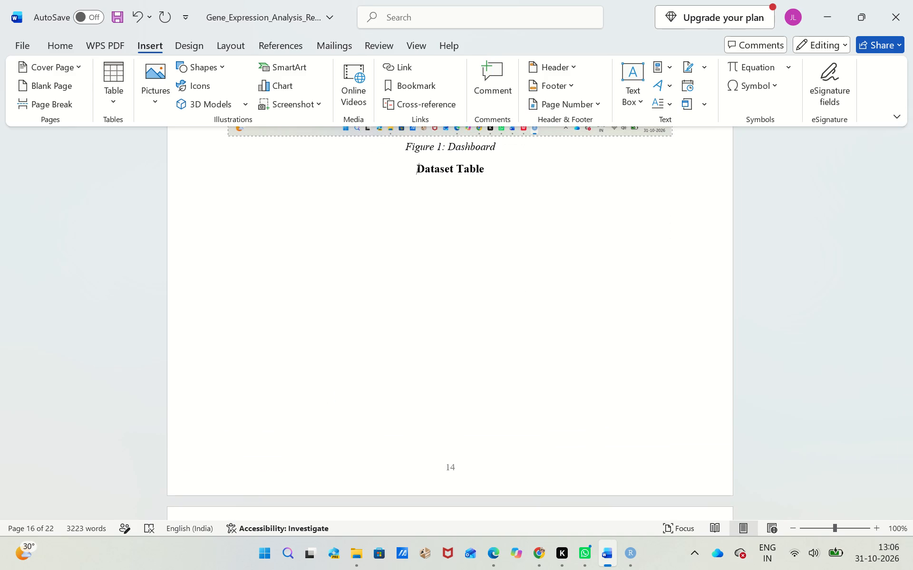
Change the Dataset Table heading from centred to left-aligned on its line under the Figure 1 caption.
{"action": "key", "text": "Left"}
{"action": "key", "text": "Left"}
{"action": "key", "text": "Right"}
{"action": "key", "text": "Down"}
{"action": "key", "text": "Left"}
{"action": "key", "text": "Left"}
{"action": "key", "text": "Left"}
{"action": "key", "text": "Left"}
{"action": "key", "text": "Left"}
{"action": "key", "text": "Left"}
{"action": "key", "text": "Left"}
{"action": "key", "text": "Left"}
{"action": "key", "text": "Left"}
{"action": "key", "text": "Left"}
{"action": "key", "text": "Left"}
{"action": "key", "text": "Left"}
{"action": "key", "text": "Left"}
{"action": "key", "text": "BackSpace"}
{"action": "key", "text": "BackSpace"}
{"action": "key", "text": "Return"}
{"action": "key", "text": "BackSpace"}
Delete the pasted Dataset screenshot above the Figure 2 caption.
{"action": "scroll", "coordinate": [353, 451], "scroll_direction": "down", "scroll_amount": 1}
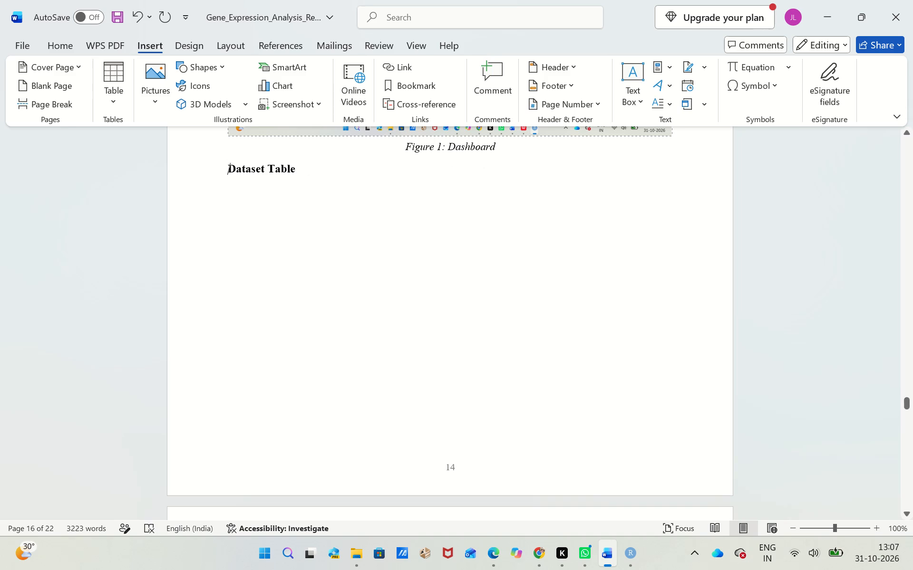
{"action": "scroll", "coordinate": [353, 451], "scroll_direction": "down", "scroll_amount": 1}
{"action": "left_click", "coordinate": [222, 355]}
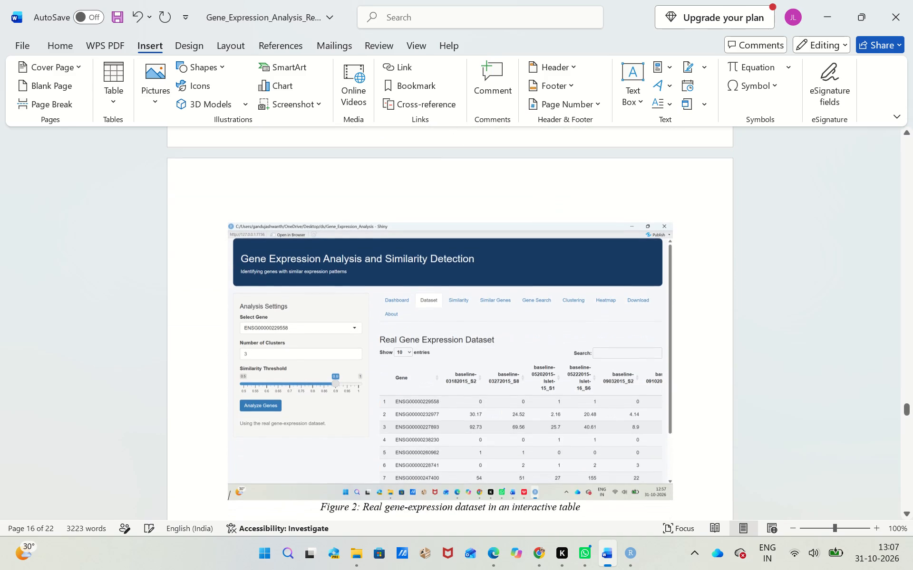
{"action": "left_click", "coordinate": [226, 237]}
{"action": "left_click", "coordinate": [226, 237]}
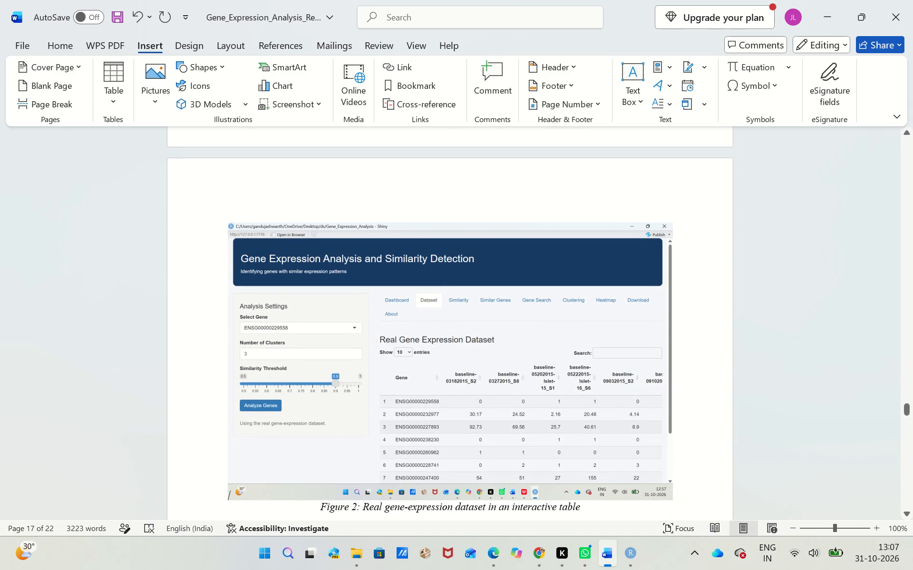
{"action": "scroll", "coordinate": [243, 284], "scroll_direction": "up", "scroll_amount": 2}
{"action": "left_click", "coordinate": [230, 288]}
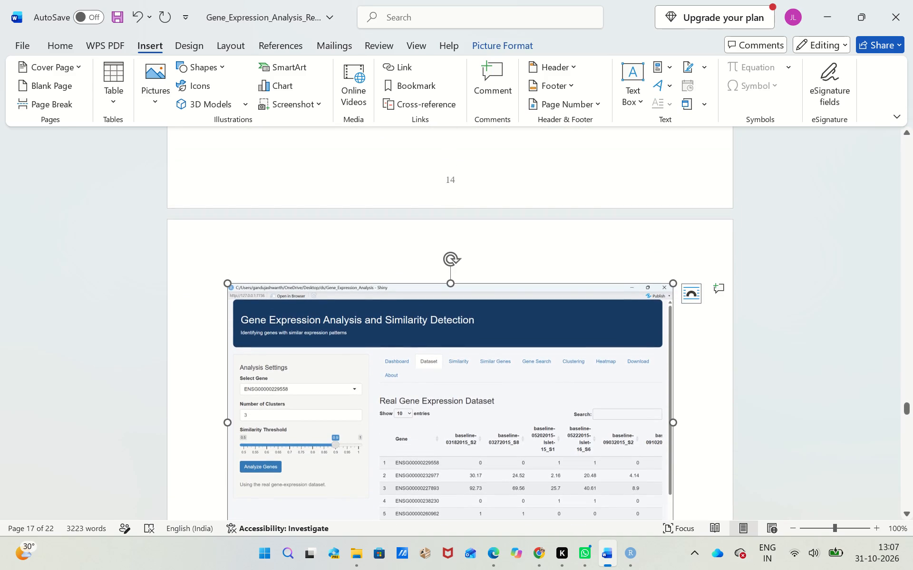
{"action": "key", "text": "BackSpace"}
Paste the Dataset screenshot at the end of the Dataset Table heading, above the Figure 2 caption.
{"action": "scroll", "coordinate": [346, 281], "scroll_direction": "up", "scroll_amount": 1}
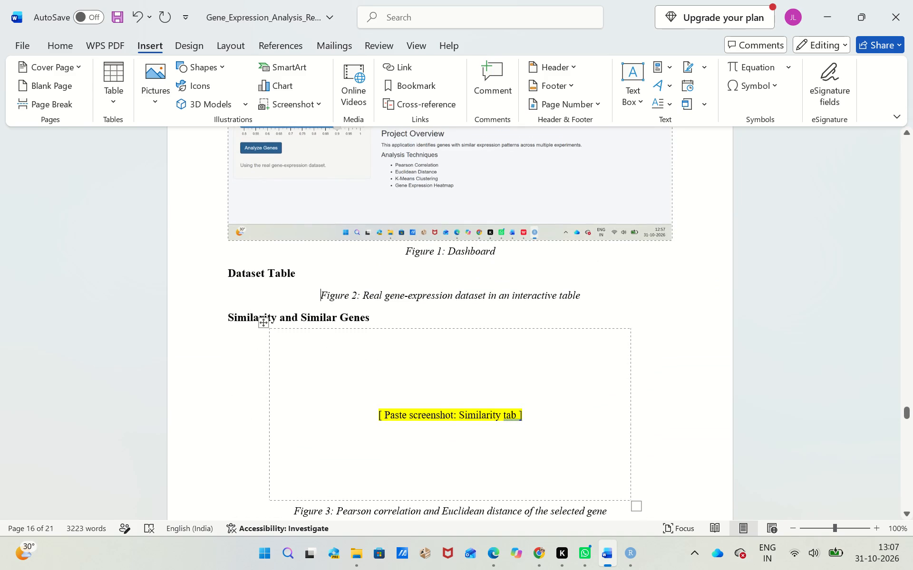
{"action": "left_click", "coordinate": [305, 274]}
{"action": "key", "text": "ctrl+v"}
Shrink the pasted Dataset screenshot proportionally so it fits on the same page below the Figure 1 caption.
{"action": "scroll", "coordinate": [305, 274], "scroll_direction": "up", "scroll_amount": 2}
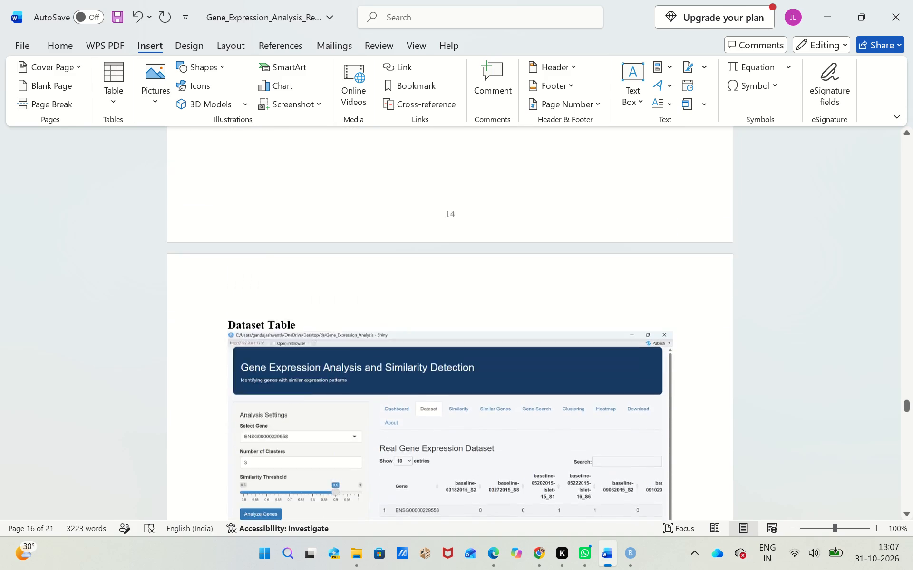
{"action": "scroll", "coordinate": [305, 274], "scroll_direction": "up", "scroll_amount": 5}
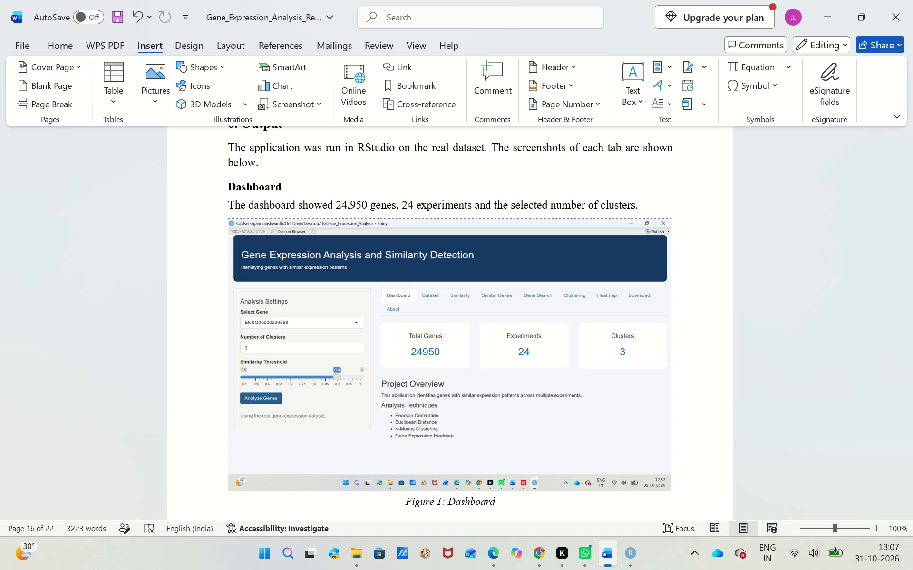
{"action": "scroll", "coordinate": [386, 274], "scroll_direction": "down", "scroll_amount": 4}
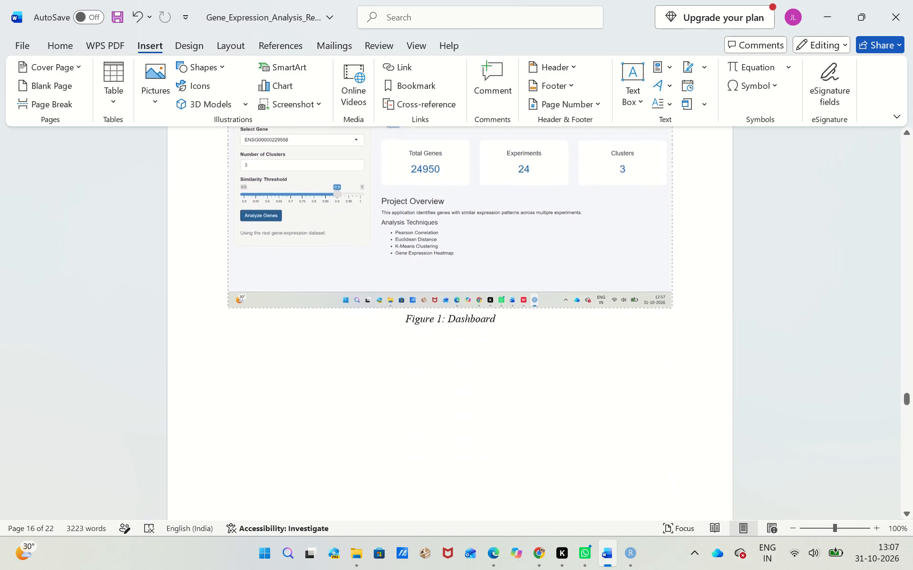
{"action": "scroll", "coordinate": [386, 274], "scroll_direction": "down", "scroll_amount": 4}
{"action": "scroll", "coordinate": [406, 369], "scroll_direction": "down", "scroll_amount": 1}
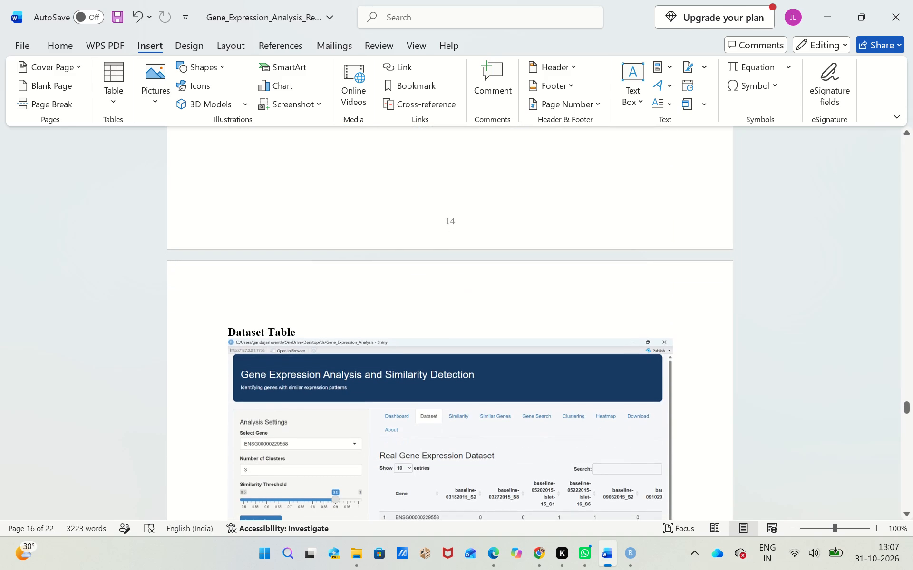
{"action": "scroll", "coordinate": [406, 369], "scroll_direction": "down", "scroll_amount": 1}
{"action": "left_click", "coordinate": [508, 408]}
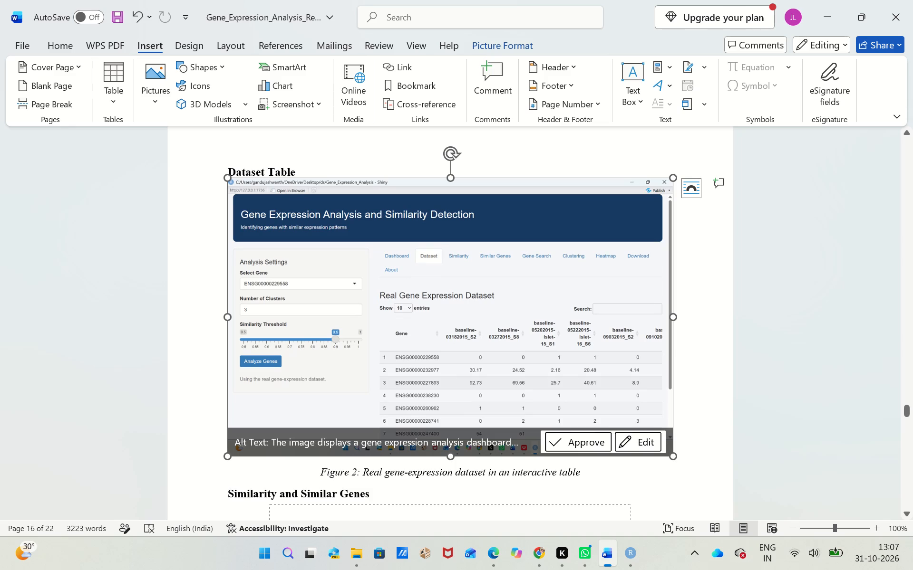
{"action": "left_click_drag", "start_coordinate": [674, 458], "coordinate": [635, 427]}
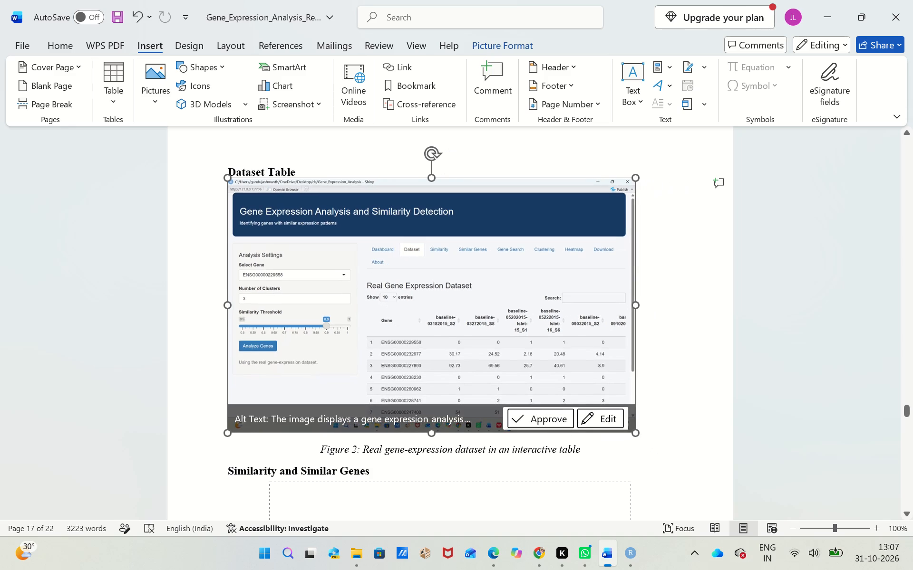
{"action": "left_click_drag", "start_coordinate": [635, 427], "coordinate": [578, 381]}
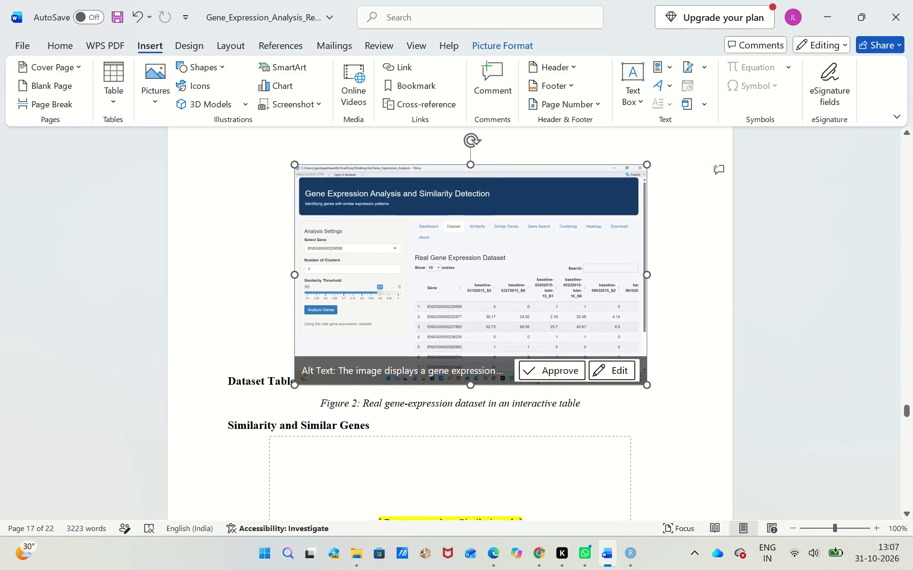
{"action": "left_click_drag", "start_coordinate": [578, 381], "coordinate": [555, 410]}
Merge the Dataset Table heading into the Figure 1 caption line, separated from "Dashboard" by a space.
{"action": "scroll", "coordinate": [555, 410], "scroll_direction": "up", "scroll_amount": 1}
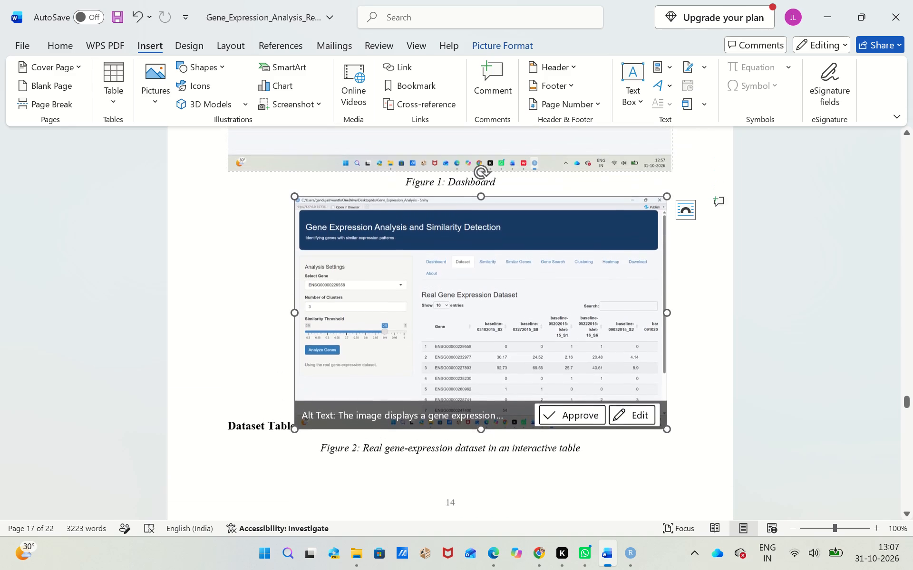
{"action": "scroll", "coordinate": [555, 410], "scroll_direction": "up", "scroll_amount": 1}
{"action": "scroll", "coordinate": [495, 391], "scroll_direction": "up", "scroll_amount": 1}
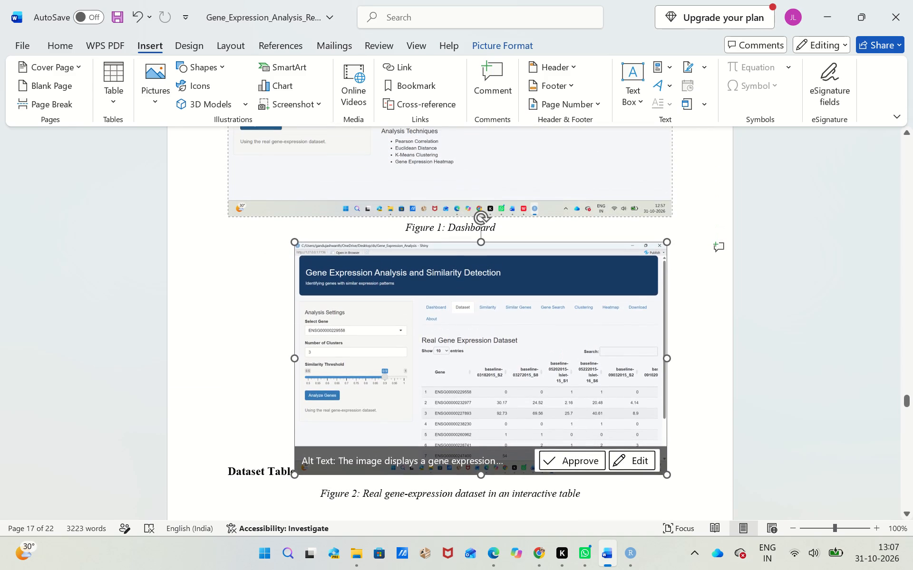
{"action": "left_click_drag", "start_coordinate": [262, 473], "coordinate": [266, 425]}
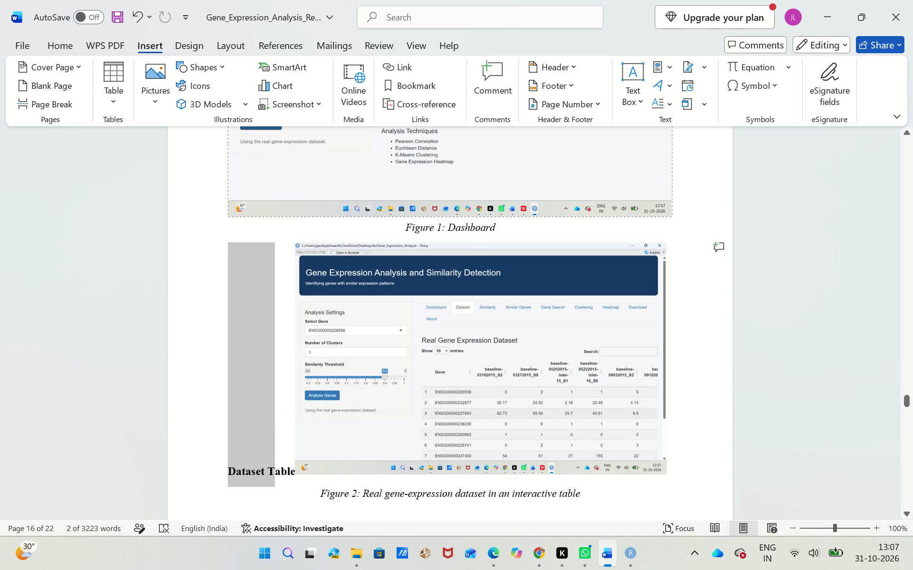
{"action": "left_click", "coordinate": [356, 435]}
{"action": "left_click", "coordinate": [282, 474]}
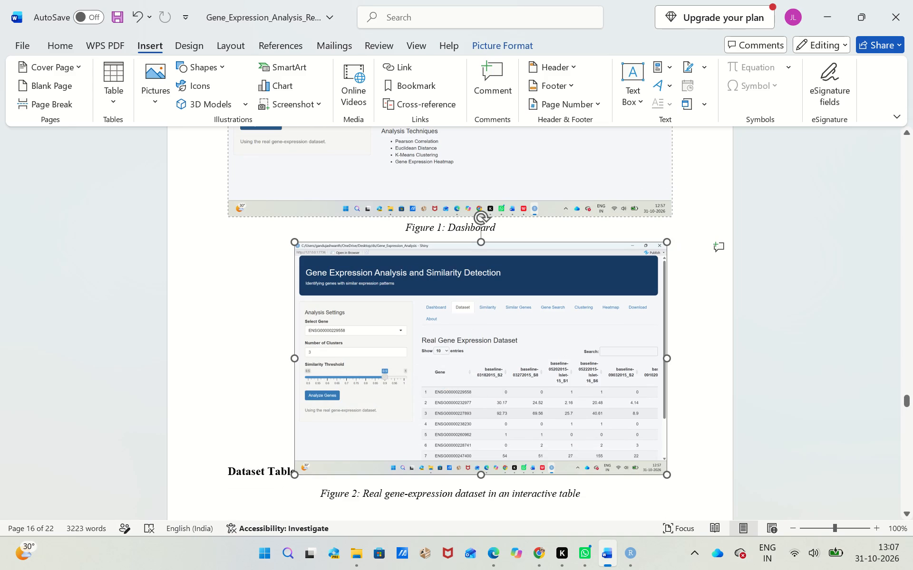
{"action": "left_click", "coordinate": [230, 473]}
{"action": "key", "text": "BackSpace"}
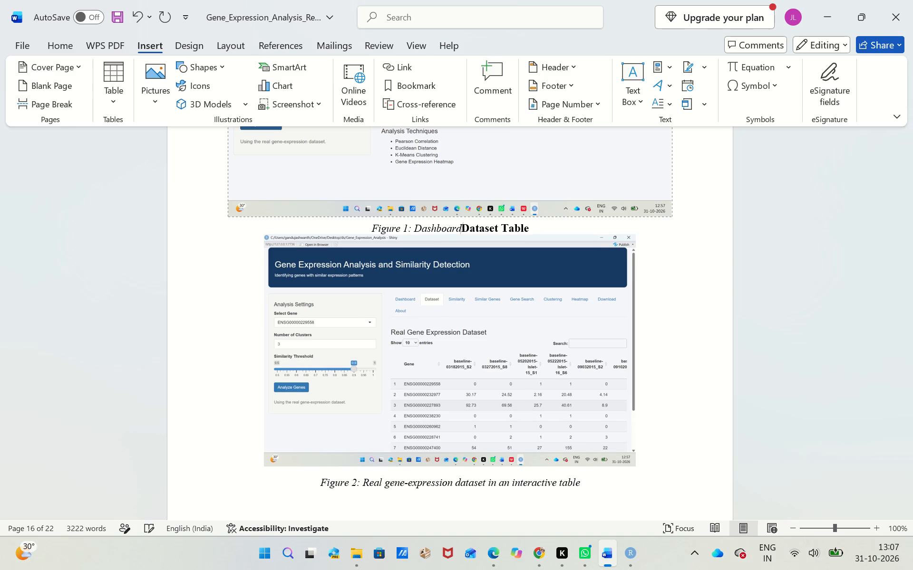
{"action": "key", "text": "BackSpace"}
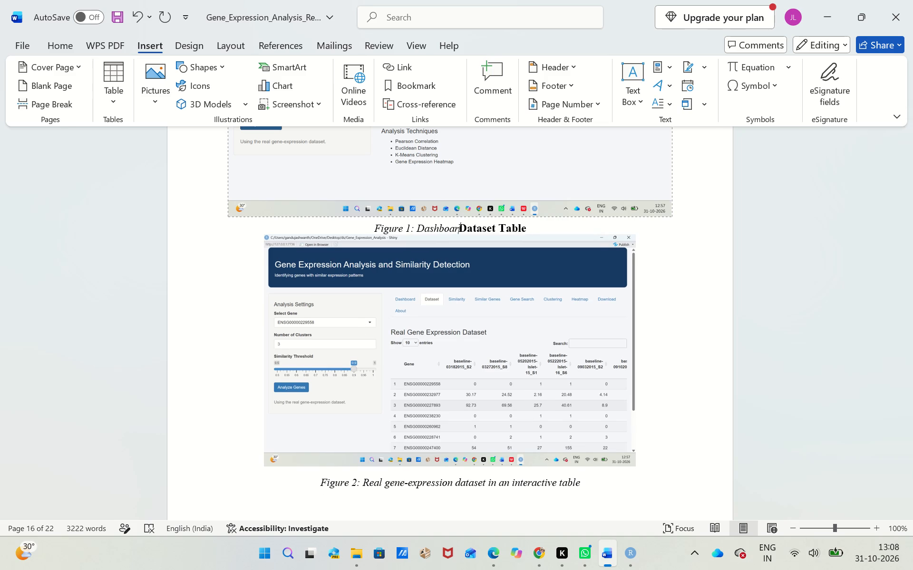
{"action": "key", "text": "d"}
{"action": "key", "text": "space"}
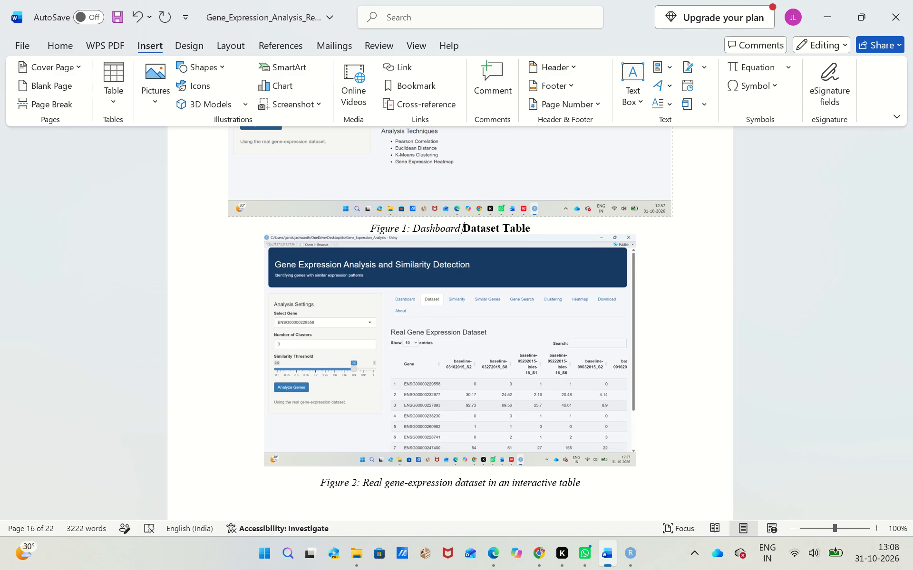
{"action": "key", "text": "Return"}
{"action": "key", "text": "BackSpace"}
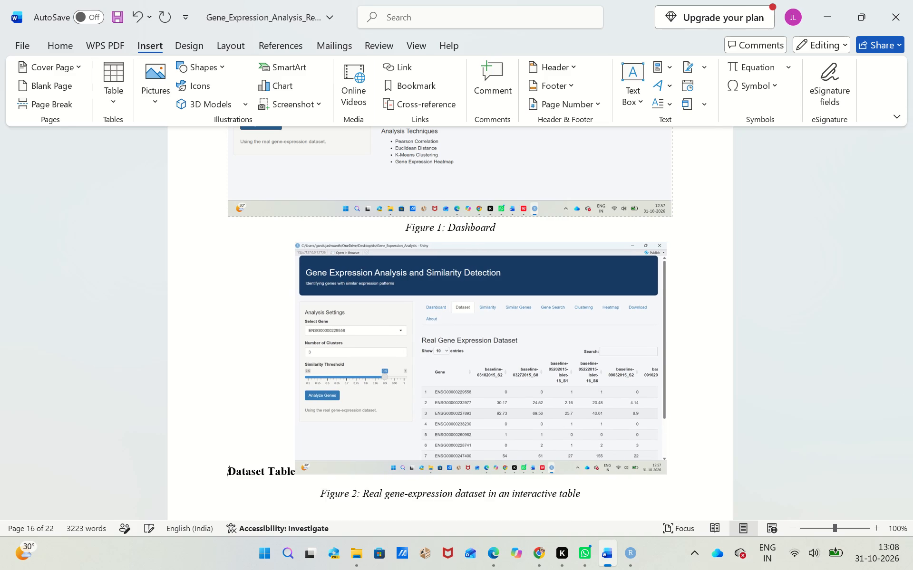
{"action": "key", "text": "BackSpace"}
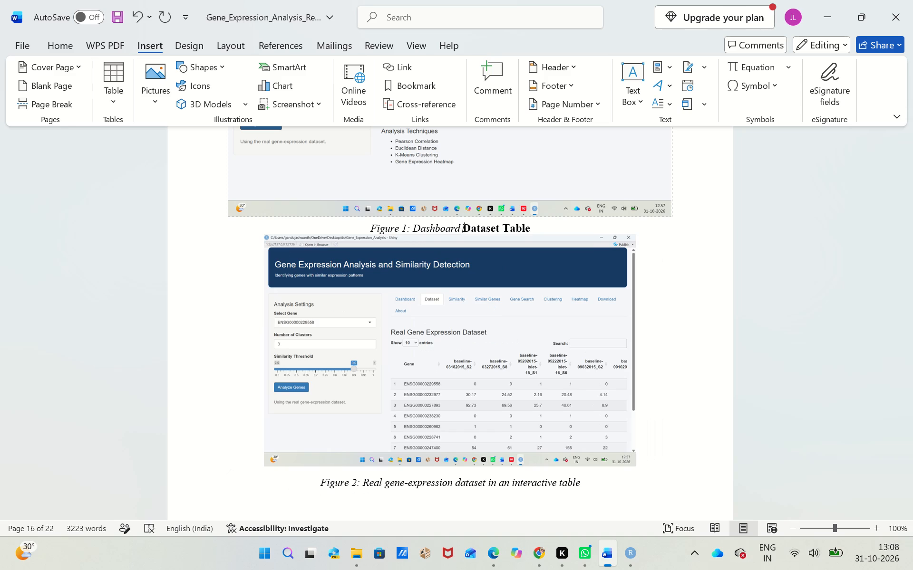
{"action": "left_click_drag", "start_coordinate": [404, 348], "coordinate": [422, 364]}
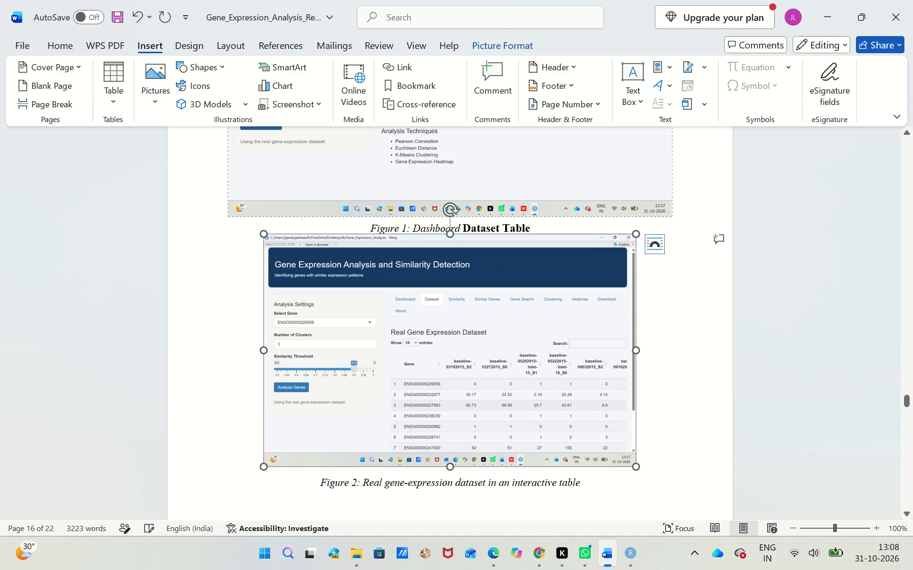
{"action": "left_click", "coordinate": [256, 252]}
{"action": "scroll", "coordinate": [267, 283], "scroll_direction": "up", "scroll_amount": 2}
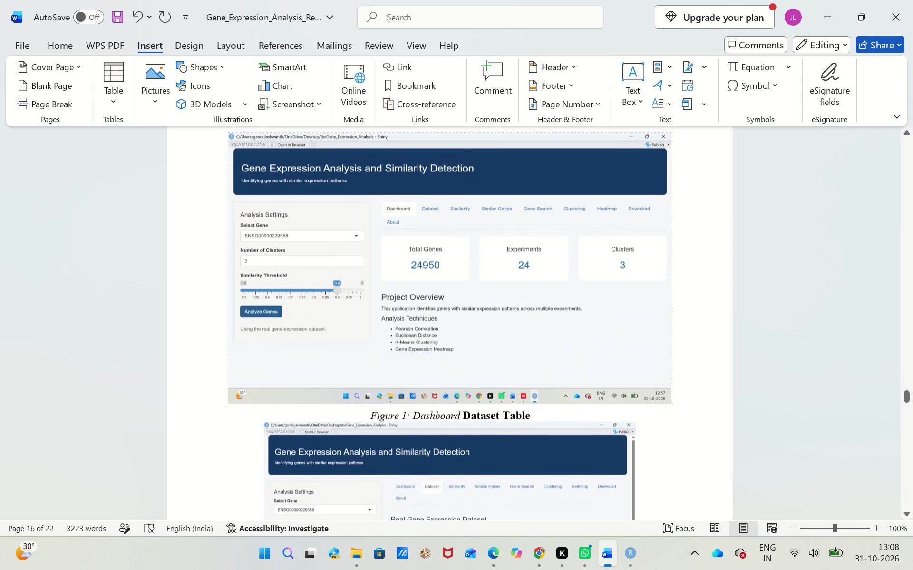
{"action": "scroll", "coordinate": [267, 283], "scroll_direction": "up", "scroll_amount": 1}
{"action": "left_click", "coordinate": [365, 295]}
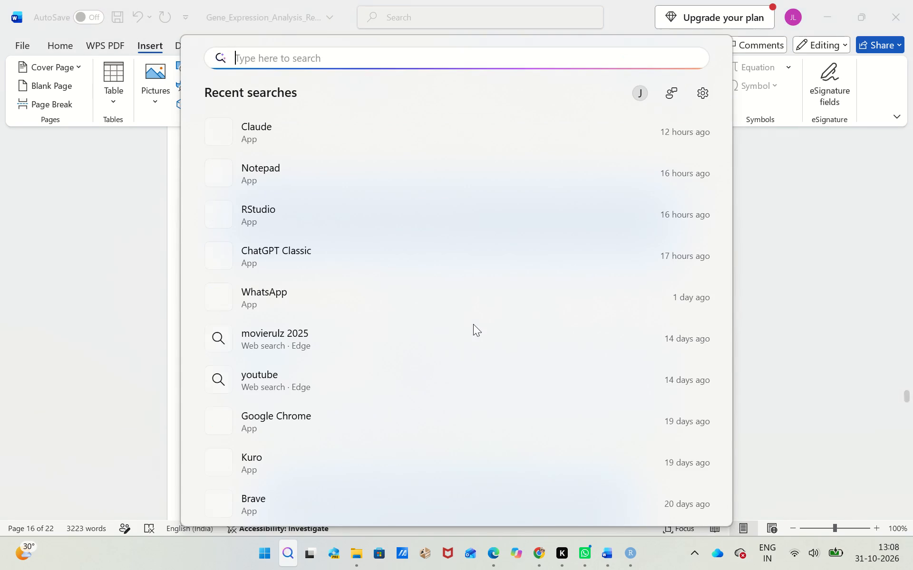
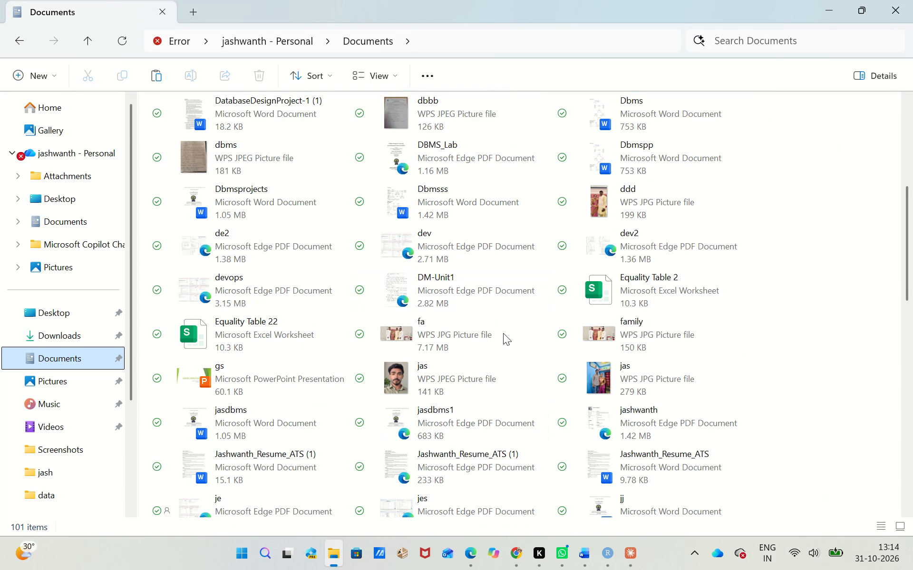
{"action": "scroll", "coordinate": [503, 333], "scroll_direction": "down", "scroll_amount": 2}
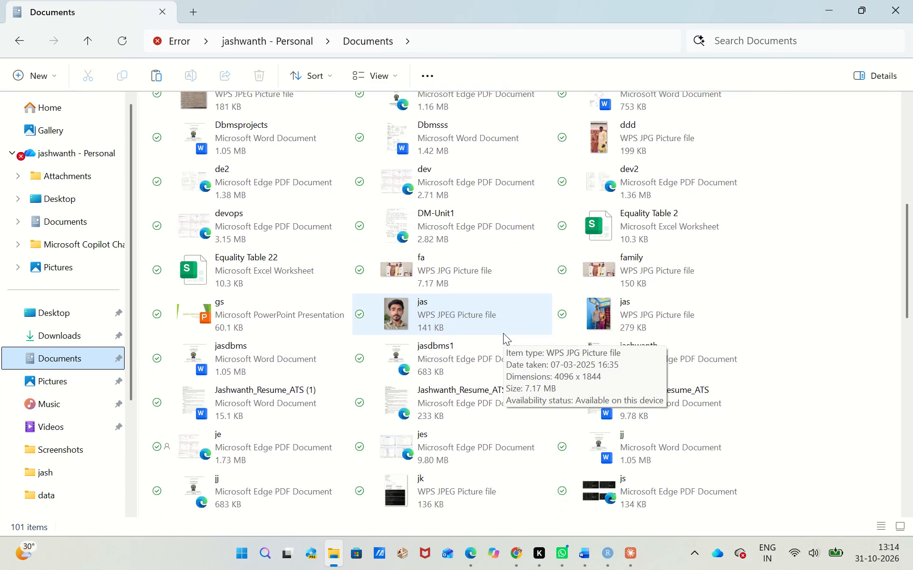
{"action": "scroll", "coordinate": [503, 333], "scroll_direction": "down", "scroll_amount": 3}
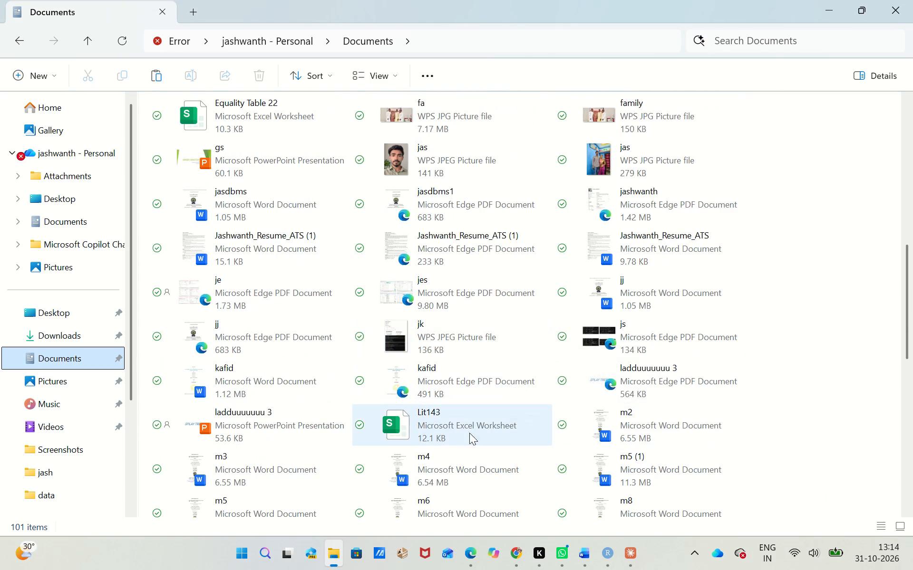
{"action": "scroll", "coordinate": [457, 439], "scroll_direction": "down", "scroll_amount": 2}
{"action": "scroll", "coordinate": [514, 456], "scroll_direction": "down", "scroll_amount": 1}
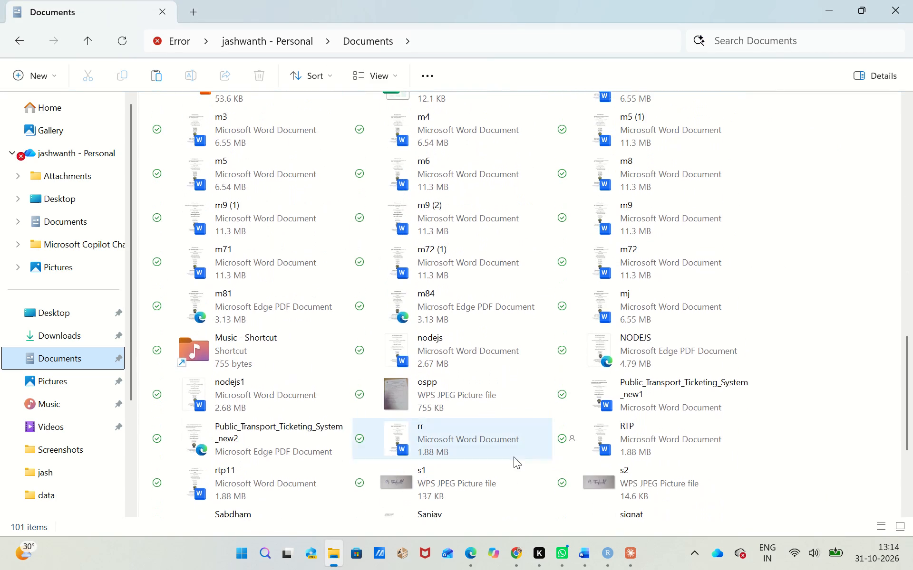
{"action": "scroll", "coordinate": [514, 456], "scroll_direction": "down", "scroll_amount": 1}
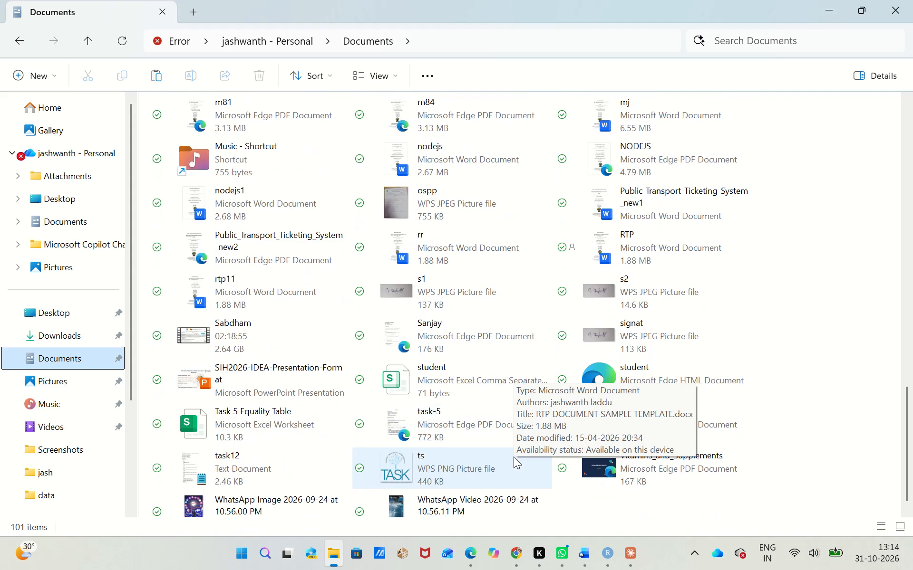
{"action": "scroll", "coordinate": [514, 456], "scroll_direction": "down", "scroll_amount": 1}
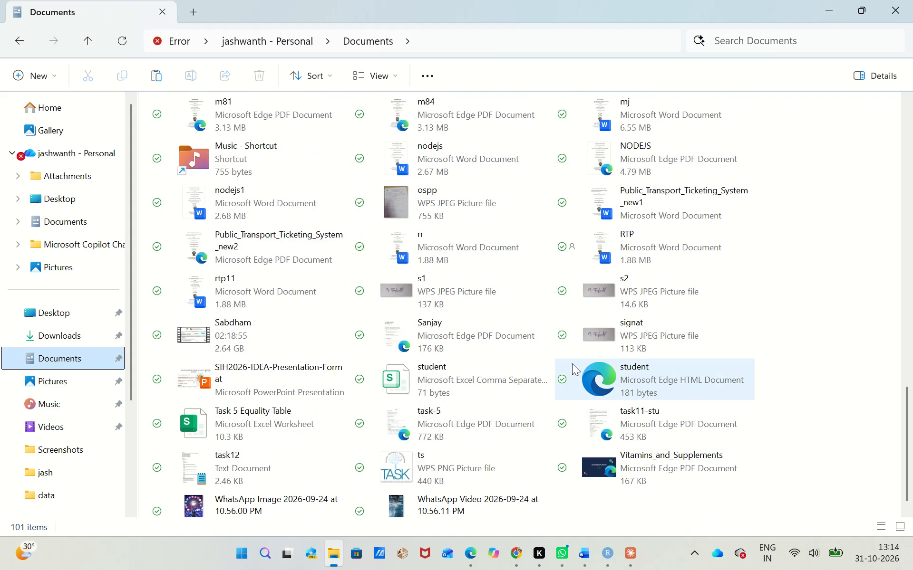
{"action": "scroll", "coordinate": [572, 363], "scroll_direction": "down", "scroll_amount": 1}
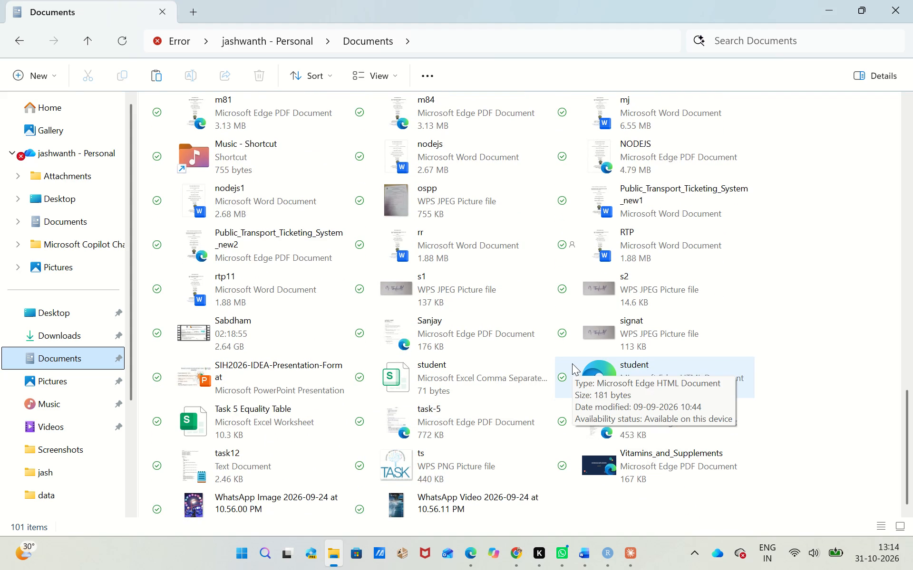
{"action": "scroll", "coordinate": [572, 363], "scroll_direction": "down", "scroll_amount": 1}
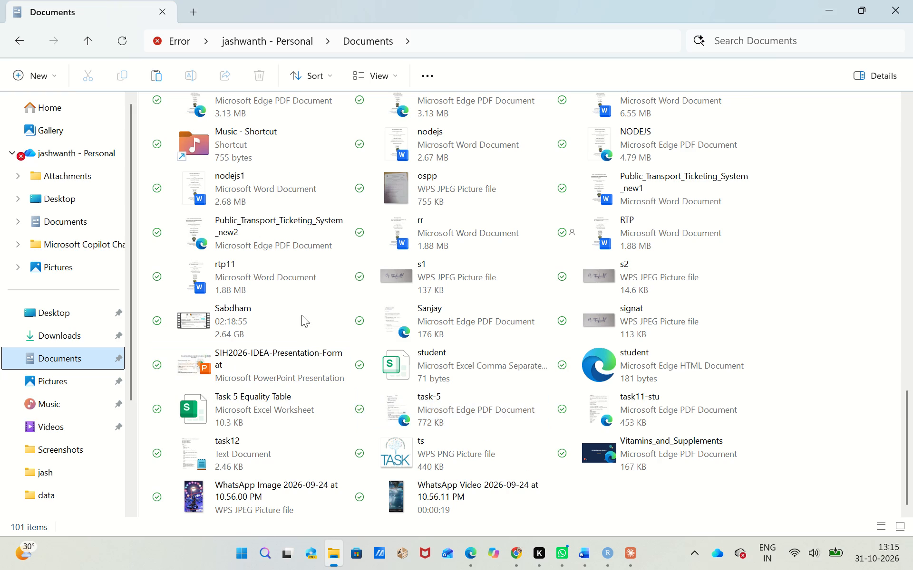
{"action": "scroll", "coordinate": [301, 315], "scroll_direction": "up", "scroll_amount": 5}
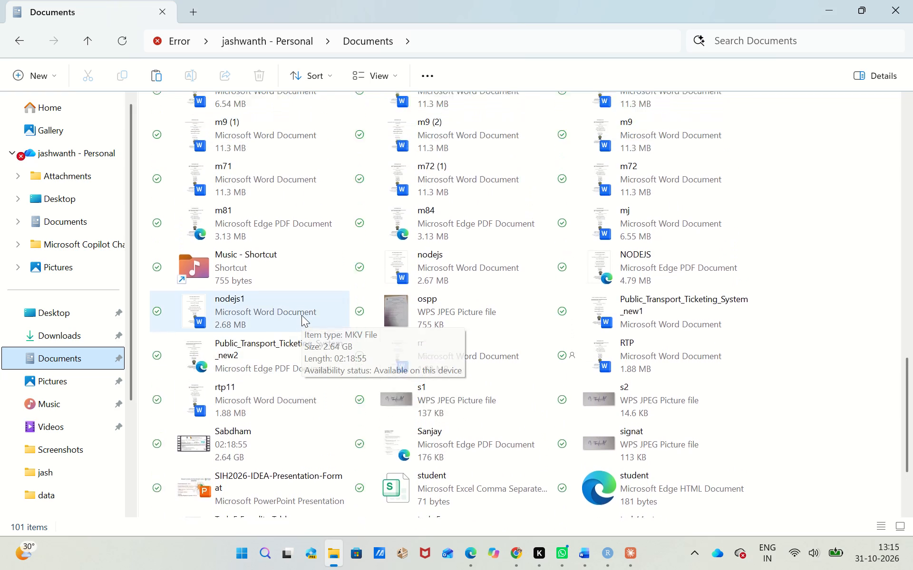
{"action": "scroll", "coordinate": [301, 315], "scroll_direction": "up", "scroll_amount": 11}
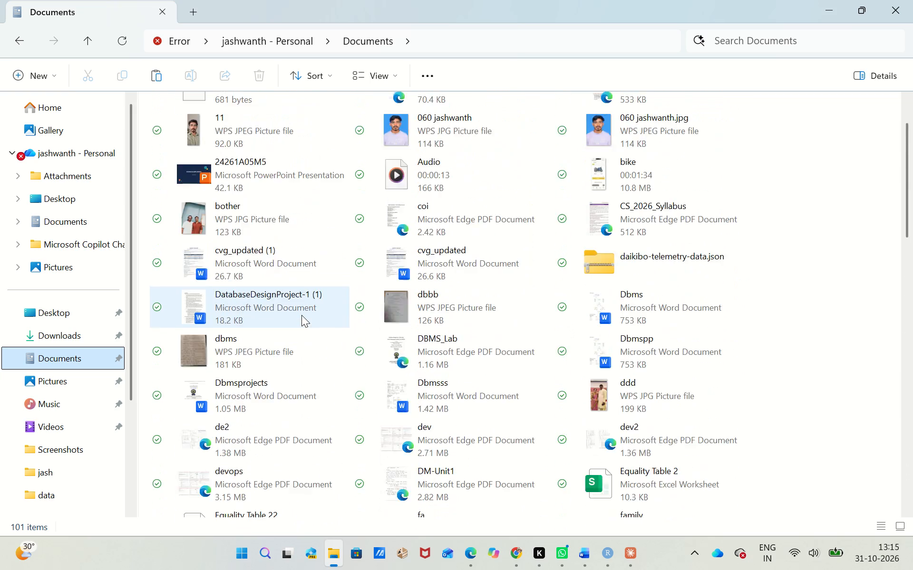
Open the report ds document from the recent files on the File Explorer Home page.
{"action": "left_click", "coordinate": [48, 110]}
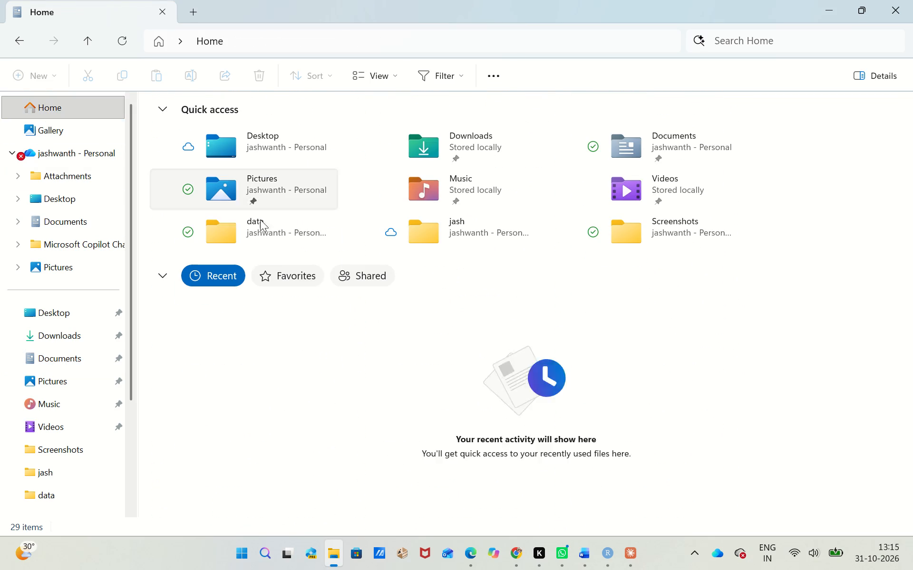
{"action": "left_click", "coordinate": [289, 348]}
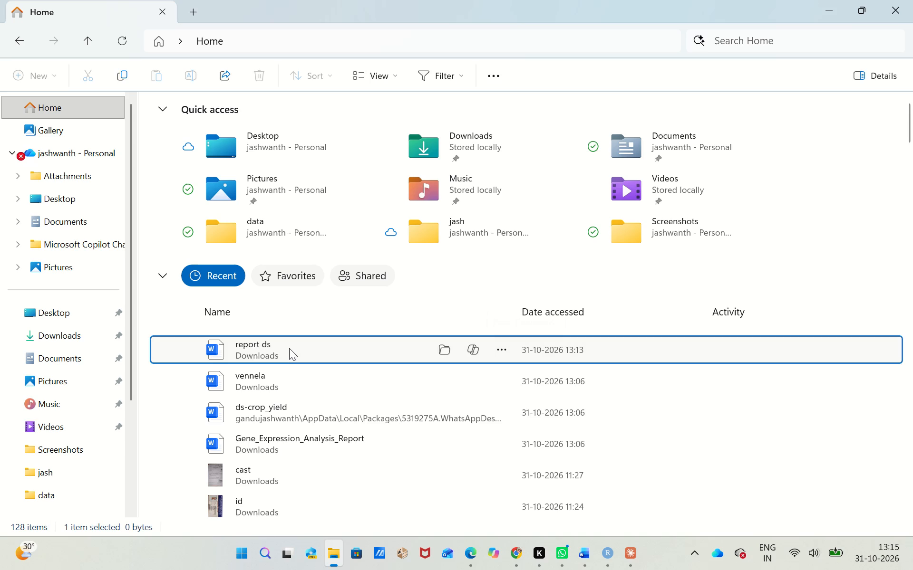
{"action": "double_click", "coordinate": [289, 348]}
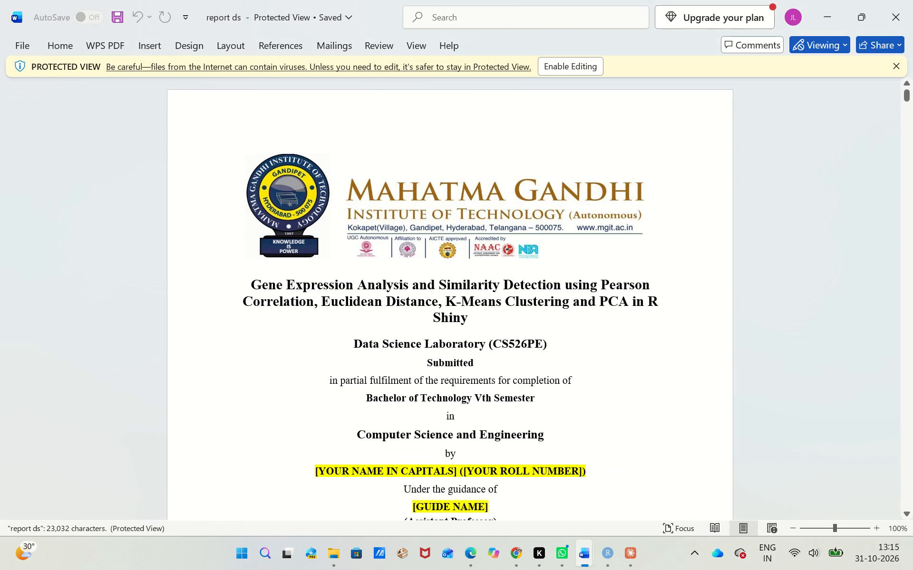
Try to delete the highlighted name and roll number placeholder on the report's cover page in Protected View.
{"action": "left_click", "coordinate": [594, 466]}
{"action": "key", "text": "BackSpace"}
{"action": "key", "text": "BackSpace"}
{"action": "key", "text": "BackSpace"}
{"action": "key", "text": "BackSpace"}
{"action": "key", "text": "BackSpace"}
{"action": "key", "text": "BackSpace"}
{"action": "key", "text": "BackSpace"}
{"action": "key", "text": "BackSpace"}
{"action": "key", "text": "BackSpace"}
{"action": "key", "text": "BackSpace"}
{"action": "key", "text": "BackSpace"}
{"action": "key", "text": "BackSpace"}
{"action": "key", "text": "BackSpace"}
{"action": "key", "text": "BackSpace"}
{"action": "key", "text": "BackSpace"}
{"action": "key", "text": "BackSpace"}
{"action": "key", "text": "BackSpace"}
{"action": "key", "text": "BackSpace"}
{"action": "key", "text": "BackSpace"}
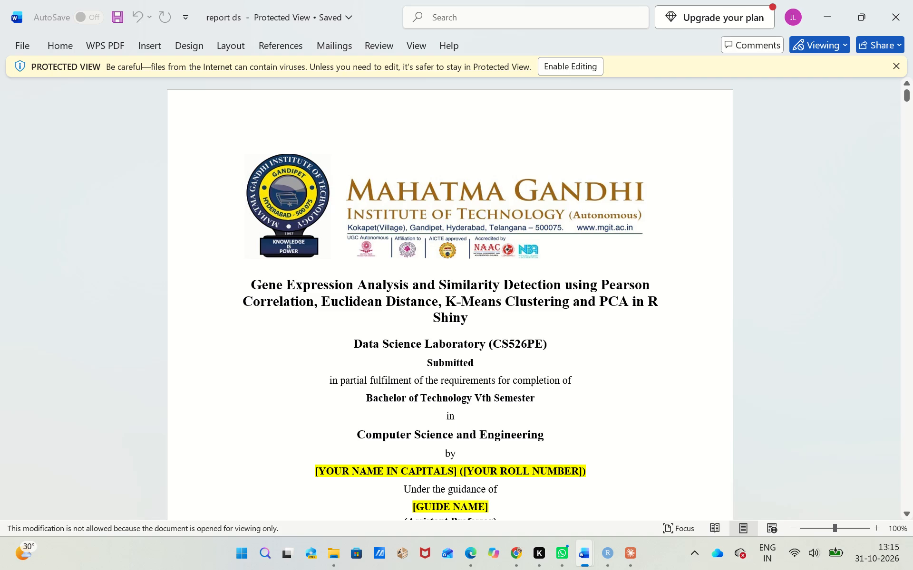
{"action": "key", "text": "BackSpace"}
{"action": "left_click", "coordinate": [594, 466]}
Enable editing of report ds and delete the highlighted name and roll number placeholder under "by" on the cover page.
{"action": "left_click", "coordinate": [593, 74]}
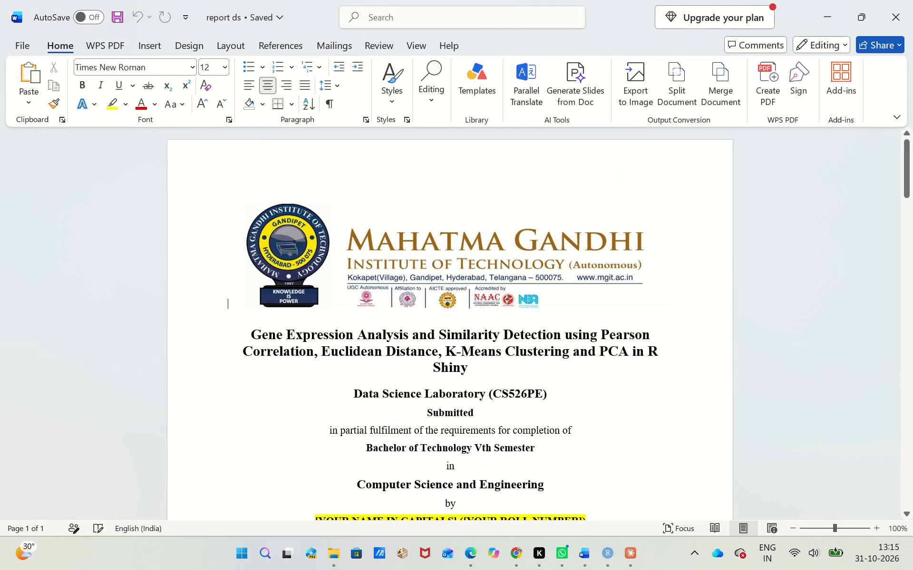
{"action": "scroll", "coordinate": [597, 435], "scroll_direction": "down", "scroll_amount": 1}
{"action": "left_click", "coordinate": [600, 399]}
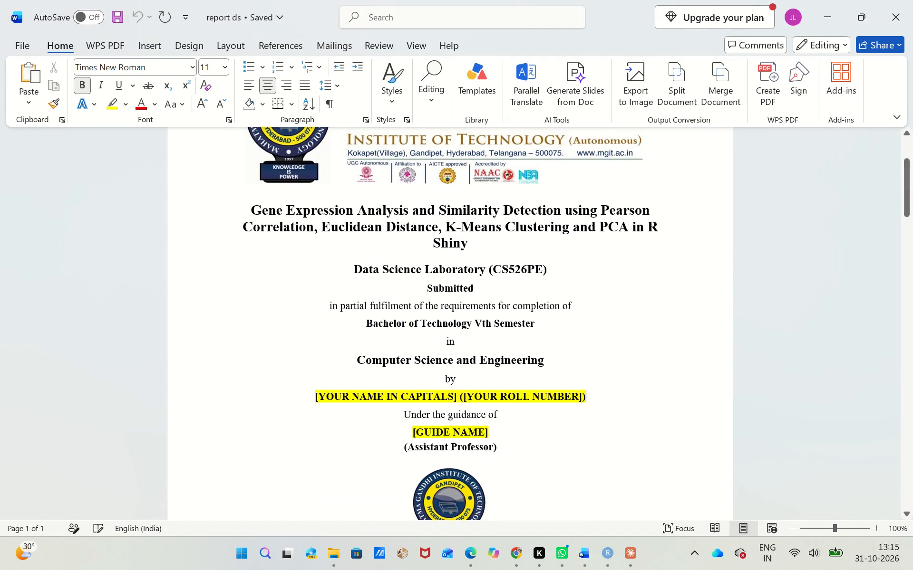
{"action": "key", "text": "BackSpace"}
{"action": "key", "text": "BackSpace"}
{"action": "key", "text": "BackSpace"}
{"action": "key", "text": "BackSpace"}
{"action": "key", "text": "BackSpace"}
{"action": "key", "text": "BackSpace"}
{"action": "key", "text": "BackSpace"}
{"action": "key", "text": "BackSpace"}
{"action": "key", "text": "BackSpace"}
{"action": "key", "text": "BackSpace"}
{"action": "key", "text": "BackSpace"}
{"action": "key", "text": "BackSpace"}
{"action": "key", "text": "BackSpace"}
{"action": "key", "text": "BackSpace"}
{"action": "key", "text": "BackSpace"}
{"action": "key", "text": "BackSpace"}
{"action": "key", "text": "BackSpace"}
{"action": "key", "text": "BackSpace"}
{"action": "key", "text": "BackSpace"}
{"action": "key", "text": "BackSpace"}
{"action": "key", "text": "BackSpace"}
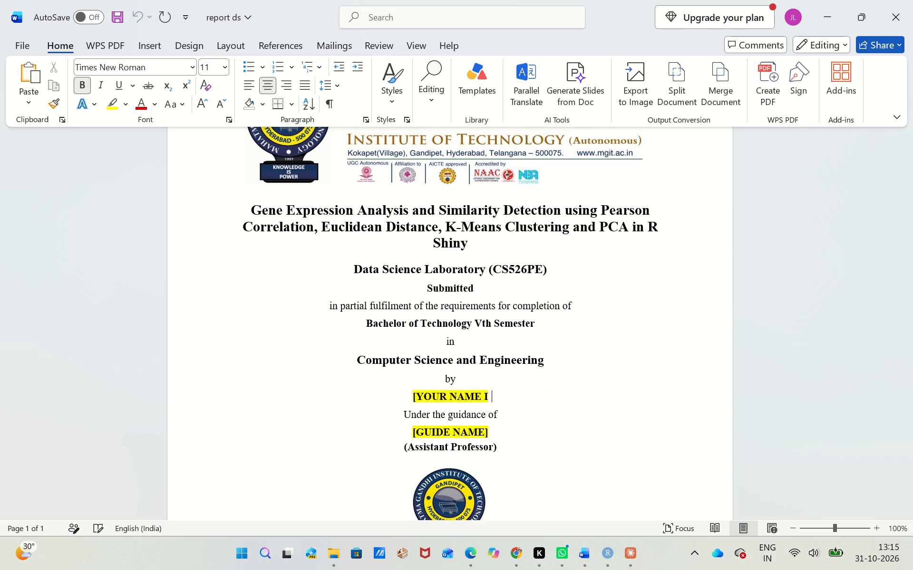
{"action": "key", "text": "BackSpace"}
{"action": "key", "text": "BackSpace"}
{"action": "key", "text": "BackSpace"}
{"action": "key", "text": "BackSpace"}
{"action": "key", "text": "BackSpace"}
{"action": "key", "text": "BackSpace"}
{"action": "key", "text": "BackSpace"}
{"action": "key", "text": "BackSpace"}
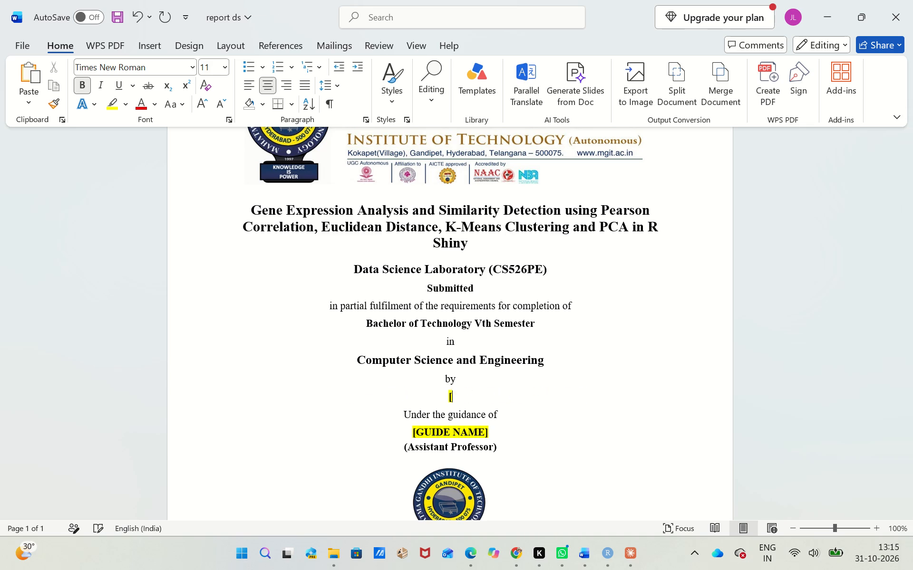
{"action": "key", "text": "BackSpace"}
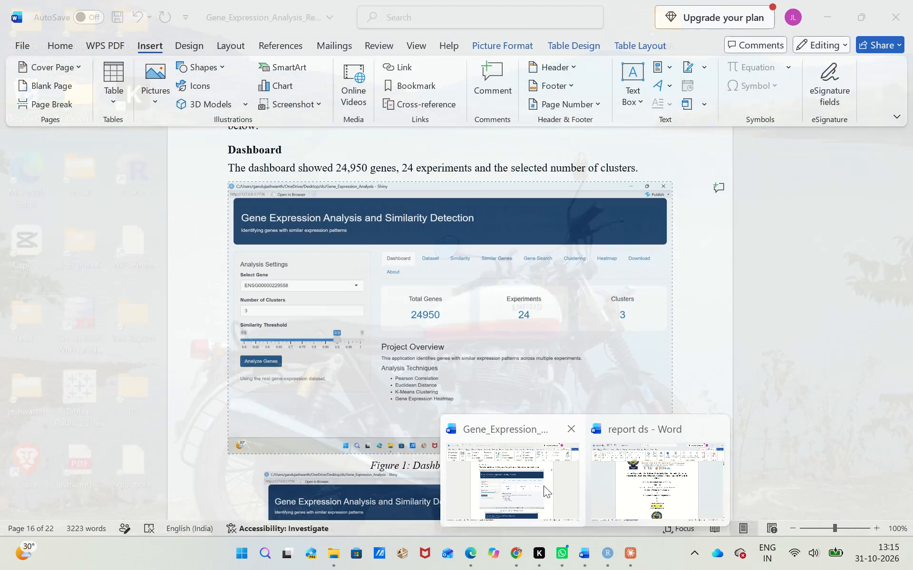
Copy the student name and roll number line from the Gene_Expression_Analysis_Report cover into report ds under "by", without an extra blank line.
{"action": "left_click", "coordinate": [544, 484]}
{"action": "scroll", "coordinate": [518, 389], "scroll_direction": "up", "scroll_amount": 18}
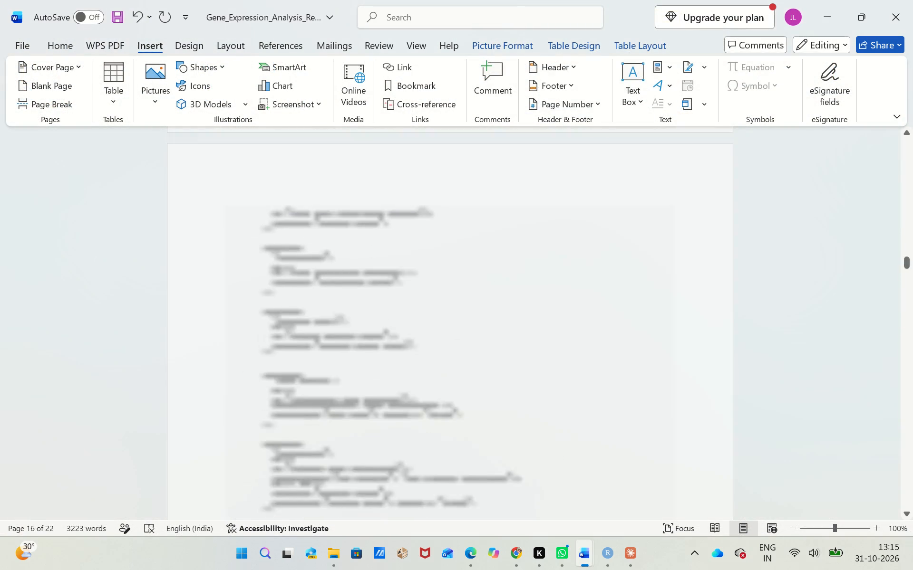
{"action": "scroll", "coordinate": [518, 389], "scroll_direction": "up", "scroll_amount": 15}
{"action": "scroll", "coordinate": [518, 389], "scroll_direction": "down", "scroll_amount": 3}
{"action": "scroll", "coordinate": [518, 389], "scroll_direction": "up", "scroll_amount": 1}
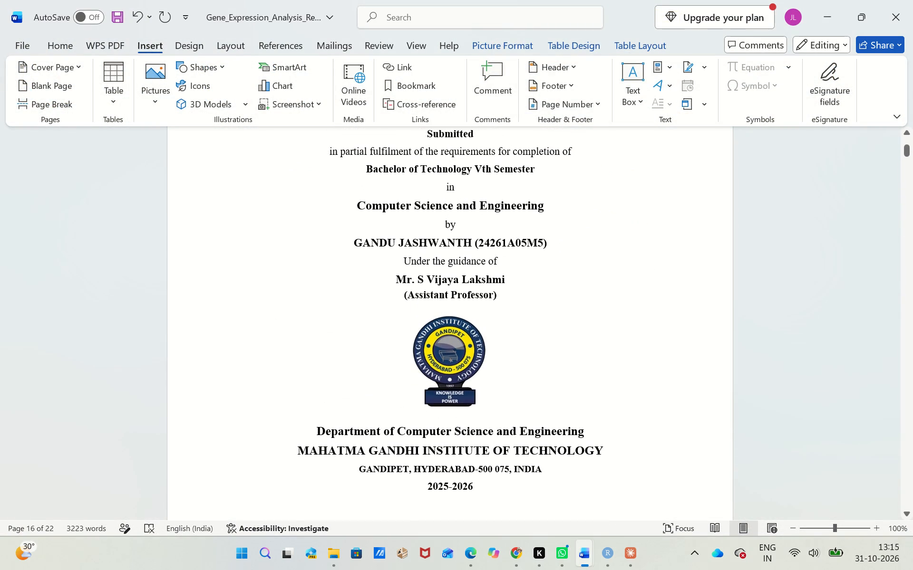
{"action": "left_click_drag", "start_coordinate": [551, 239], "coordinate": [341, 243]}
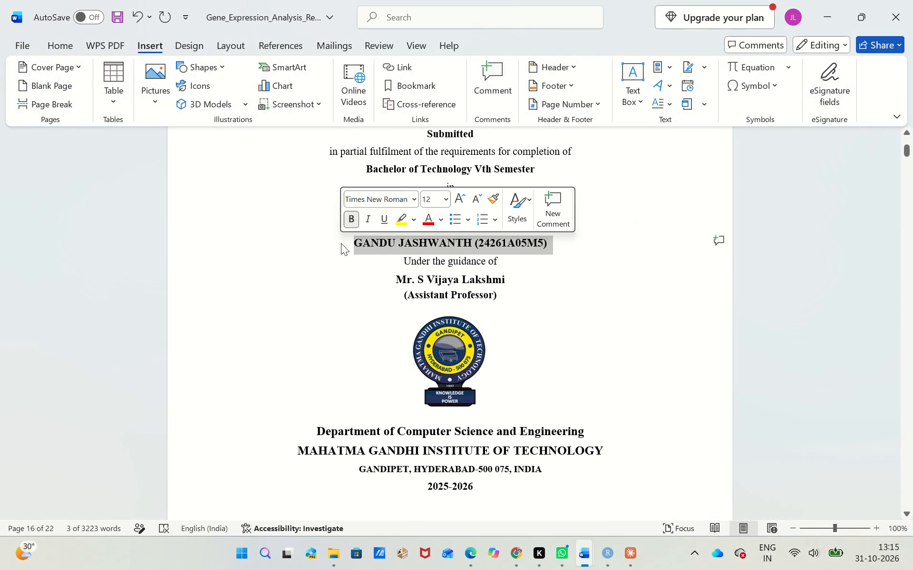
{"action": "key", "text": "ctrl+c"}
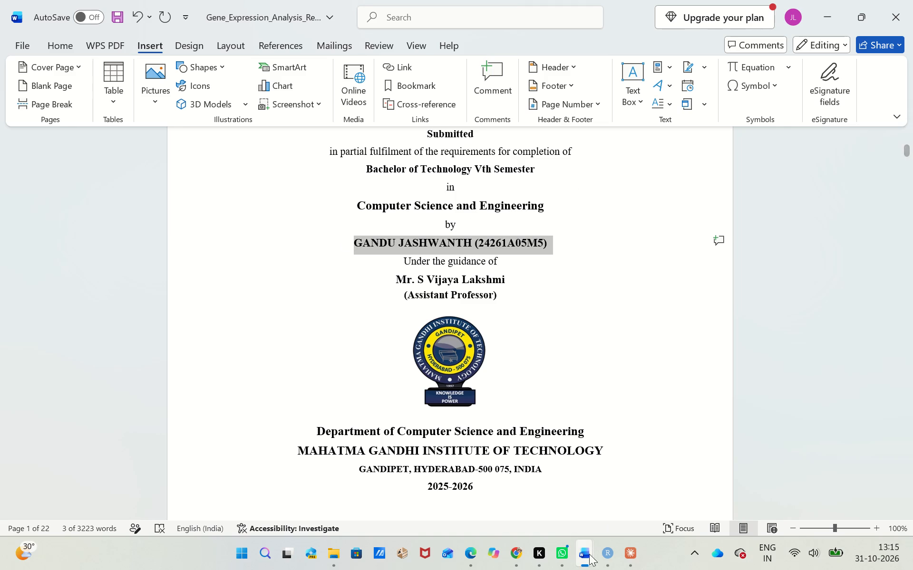
{"action": "left_click", "coordinate": [651, 490]}
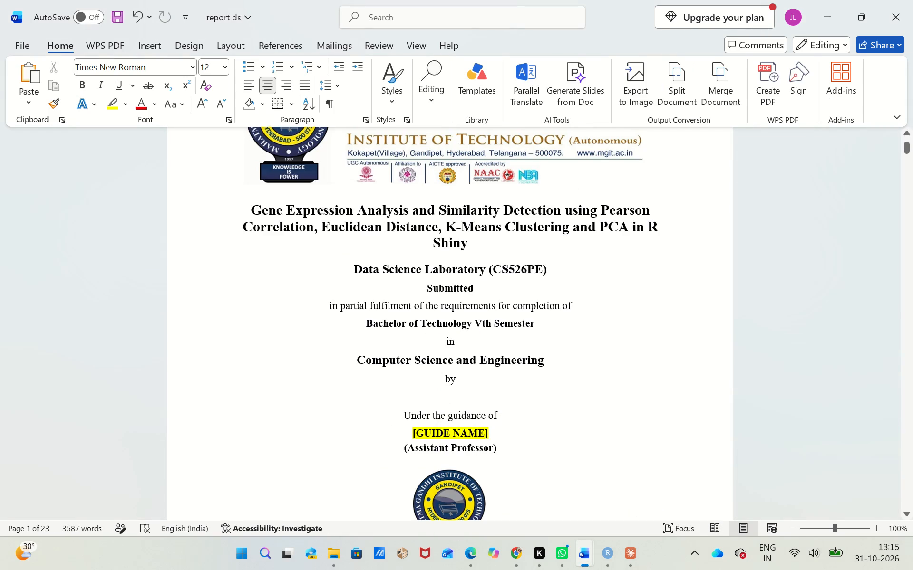
{"action": "key", "text": "ctrl+v"}
{"action": "key", "text": "BackSpace"}
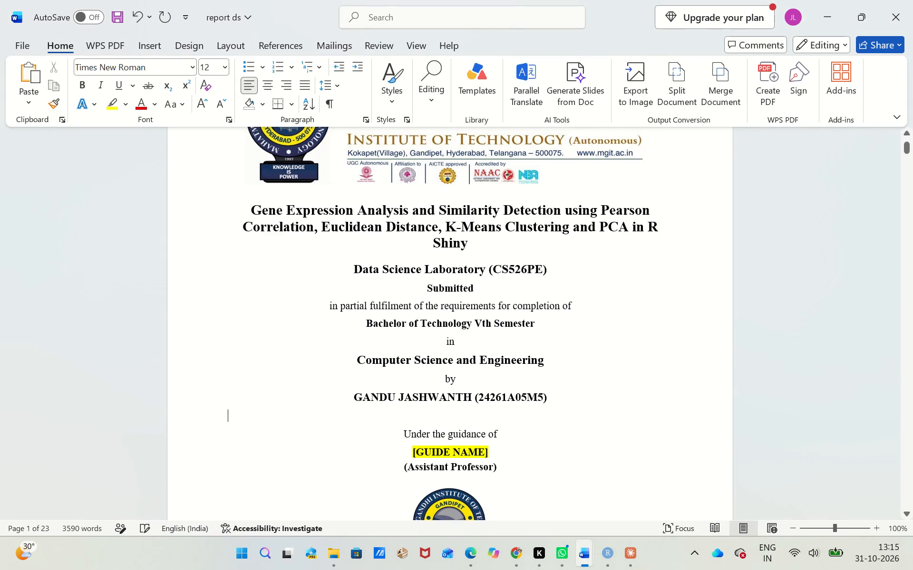
{"action": "key", "text": "BackSpace"}
Delete the highlighted [GUIDE NAME] placeholder under "Under the guidance of" on the report ds cover page.
{"action": "left_click", "coordinate": [492, 429]}
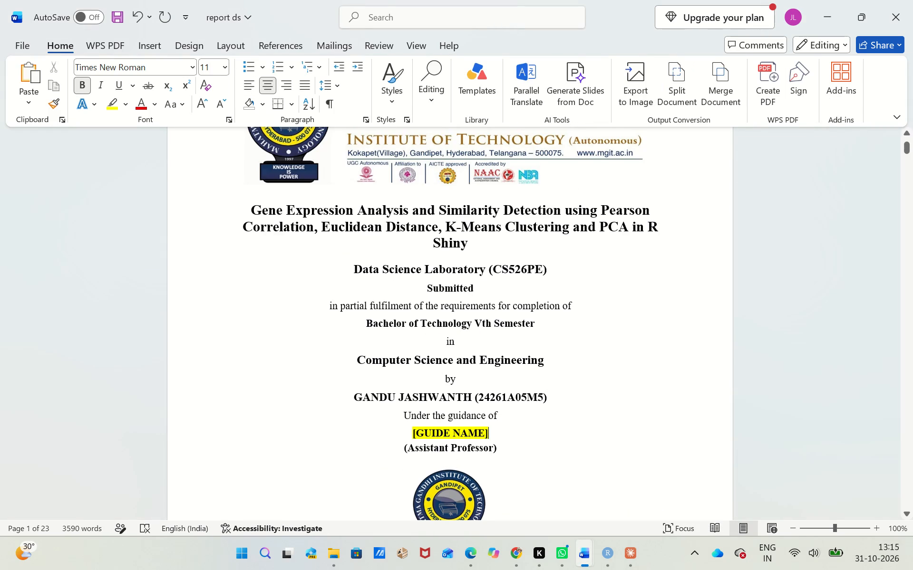
{"action": "key", "text": "BackSpace"}
{"action": "key", "text": "BackSpace"}
{"action": "key", "text": "BackSpace"}
{"action": "key", "text": "BackSpace"}
{"action": "key", "text": "BackSpace"}
{"action": "key", "text": "BackSpace"}
{"action": "key", "text": "BackSpace"}
{"action": "key", "text": "BackSpace"}
{"action": "key", "text": "BackSpace"}
{"action": "key", "text": "BackSpace"}
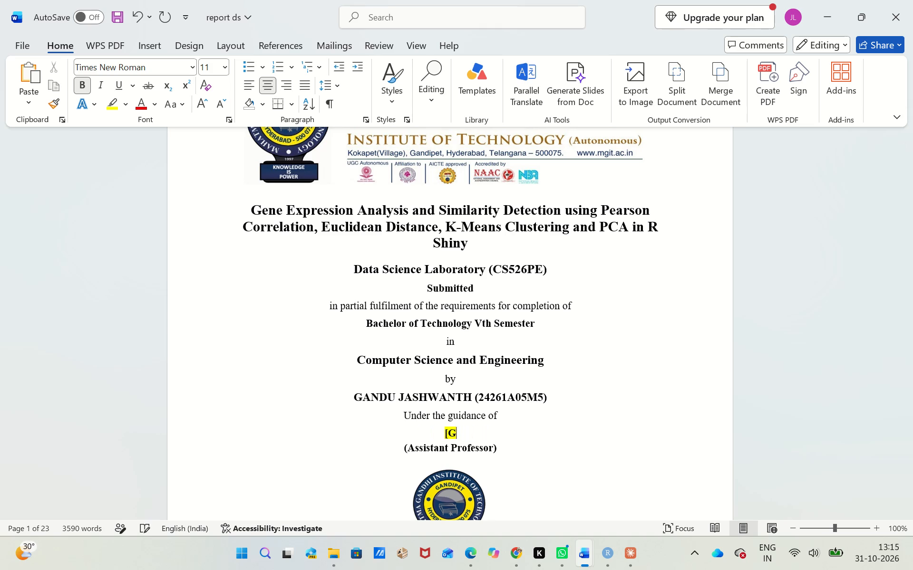
{"action": "key", "text": "BackSpace"}
{"action": "key", "text": "BackSpace"}
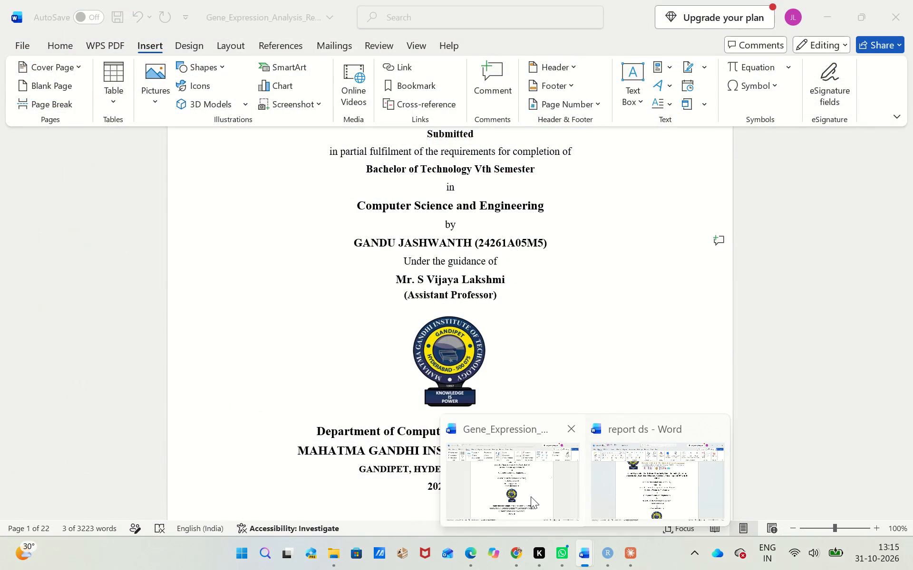
Copy the guide's name line from the Gene_Expression_Analysis_Report cover and paste it under "Under the guidance of" in report ds.
{"action": "left_click", "coordinate": [531, 496]}
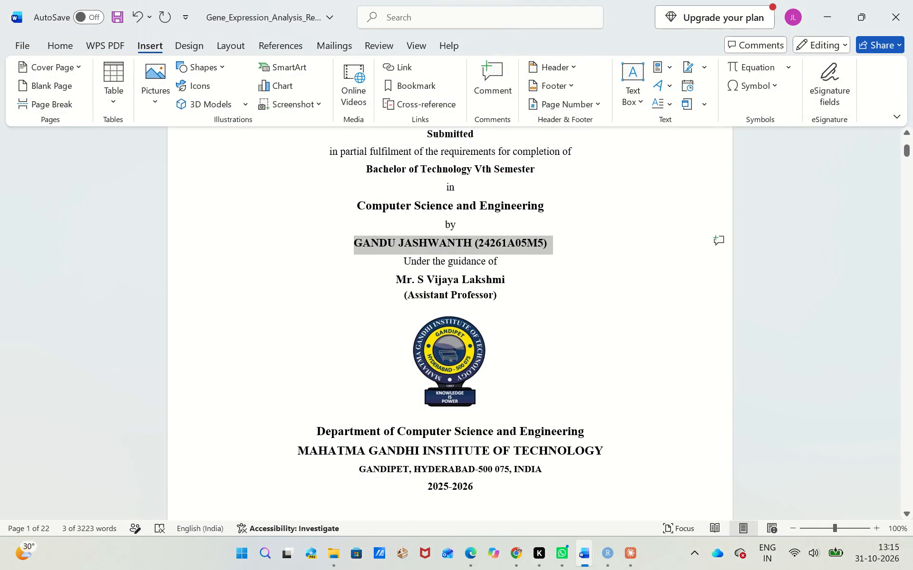
{"action": "left_click_drag", "start_coordinate": [510, 282], "coordinate": [367, 274]}
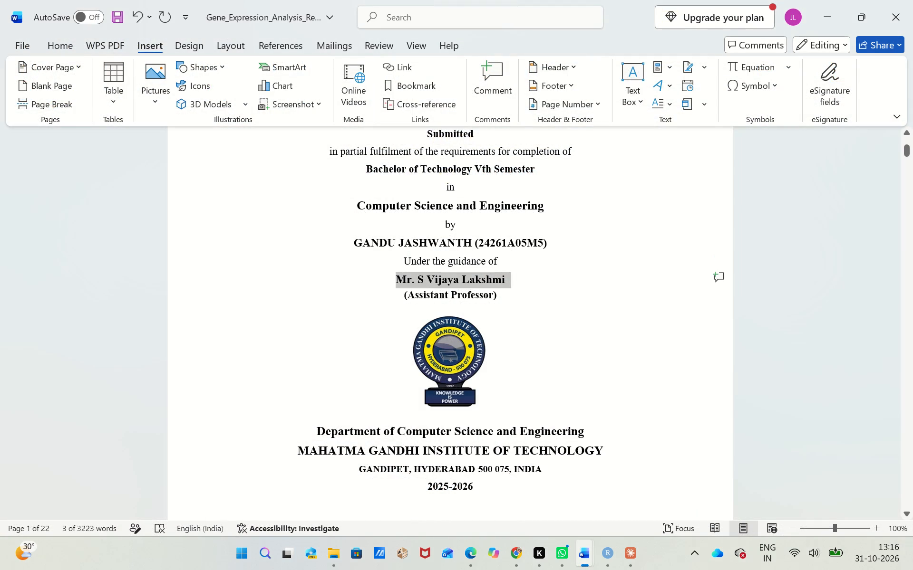
{"action": "left_click_drag", "start_coordinate": [367, 274], "coordinate": [366, 278]}
{"action": "key", "text": "ctrl+c"}
{"action": "left_click", "coordinate": [668, 491]}
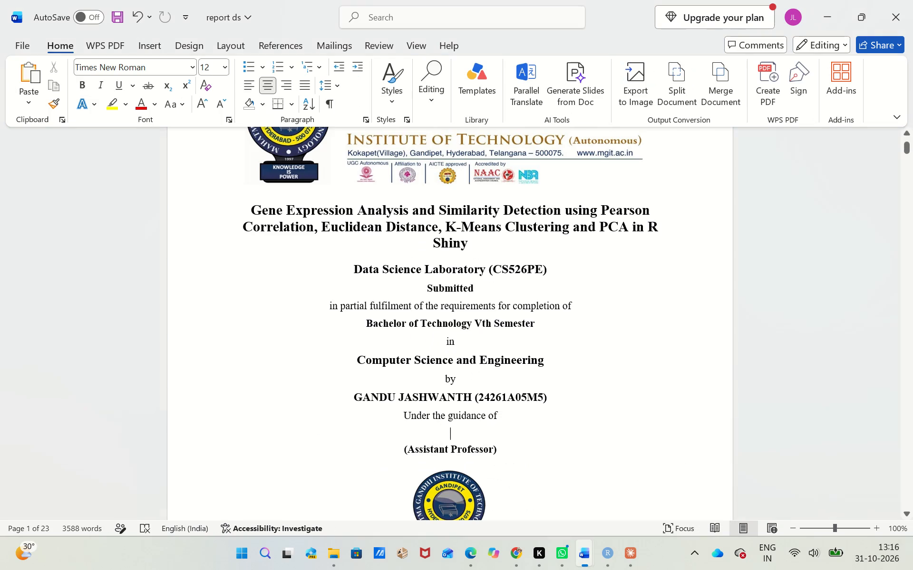
{"action": "key", "text": "ctrl+v"}
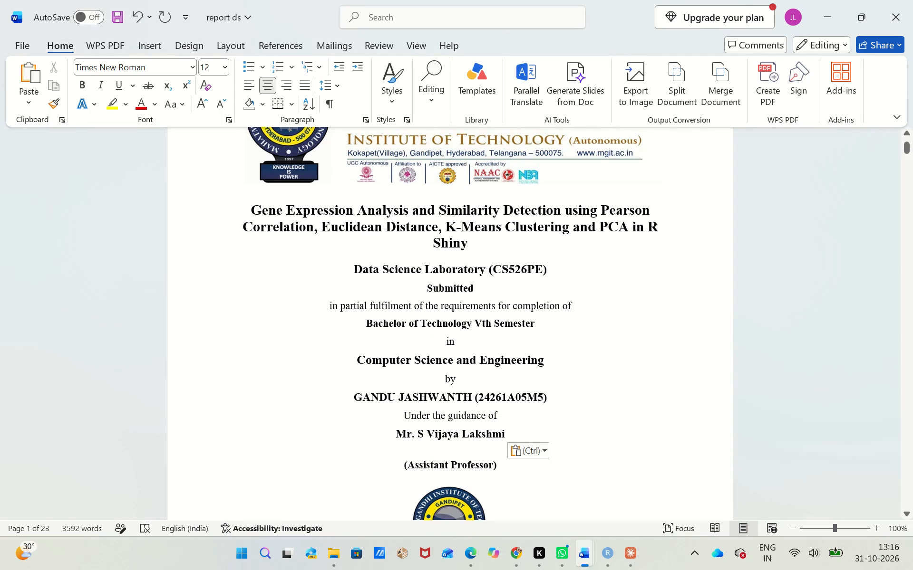
Remove the blank line between the guide's name and "(Assistant Professor)" on the cover page.
{"action": "key", "text": "BackSpace"}
{"action": "key", "text": "BackSpace"}
Review the rest of the report from the data set description through the code and output figures to the conclusion and final pages.
{"action": "scroll", "coordinate": [508, 406], "scroll_direction": "down", "scroll_amount": 1}
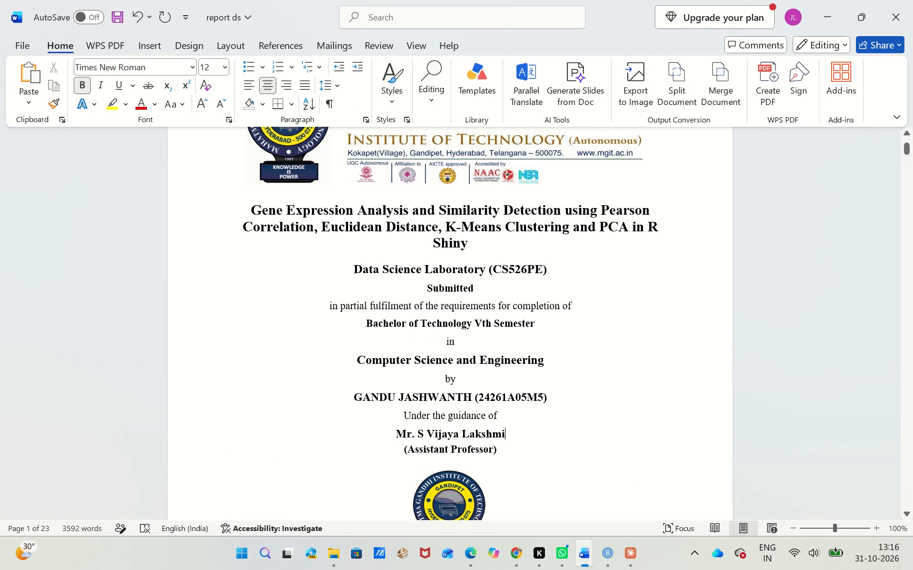
{"action": "scroll", "coordinate": [508, 406], "scroll_direction": "down", "scroll_amount": 9}
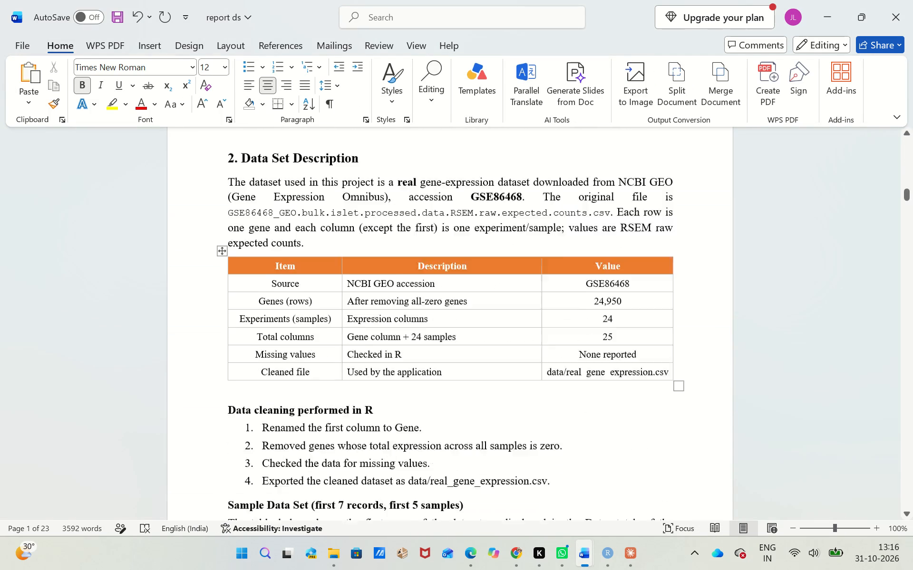
{"action": "scroll", "coordinate": [508, 406], "scroll_direction": "down", "scroll_amount": 8}
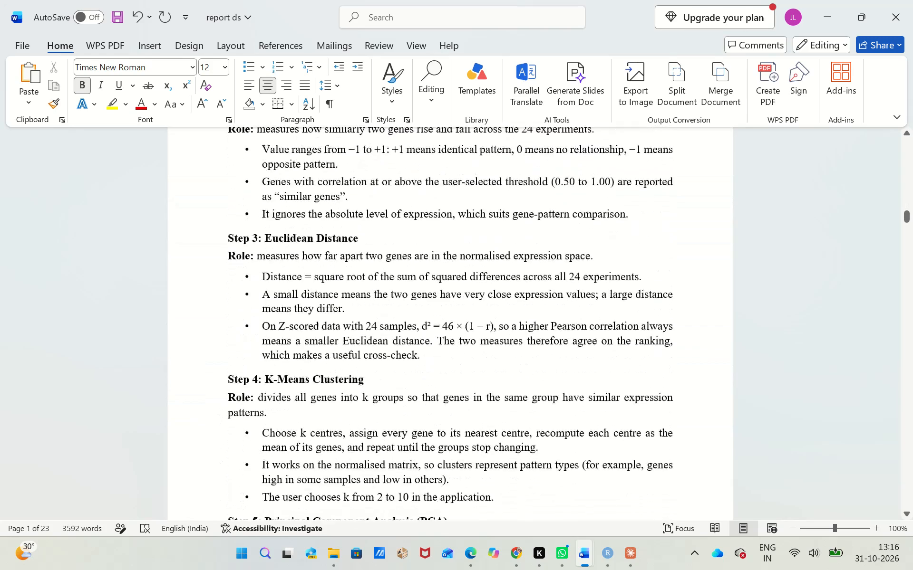
{"action": "scroll", "coordinate": [508, 406], "scroll_direction": "down", "scroll_amount": 6}
{"action": "scroll", "coordinate": [508, 406], "scroll_direction": "up", "scroll_amount": 2}
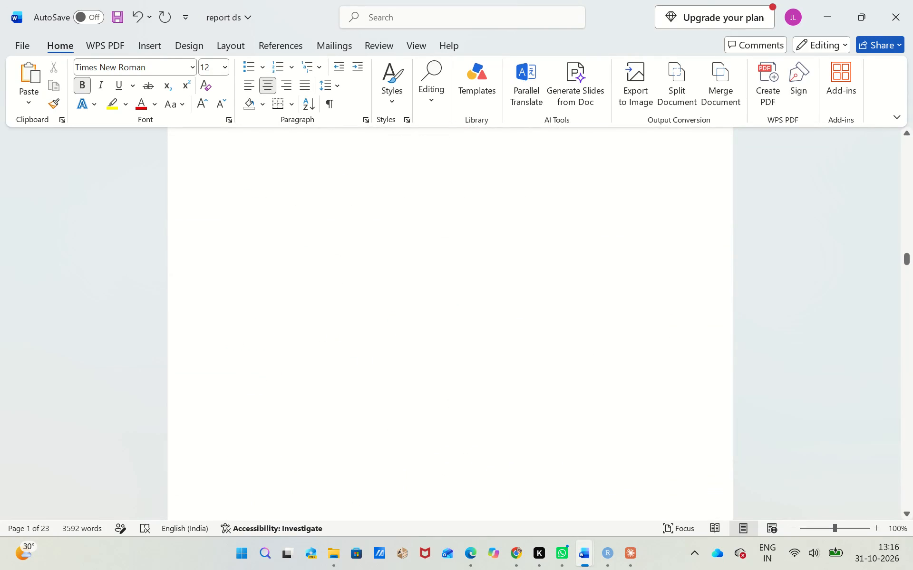
{"action": "scroll", "coordinate": [508, 406], "scroll_direction": "up", "scroll_amount": 2}
{"action": "scroll", "coordinate": [508, 406], "scroll_direction": "down", "scroll_amount": 12}
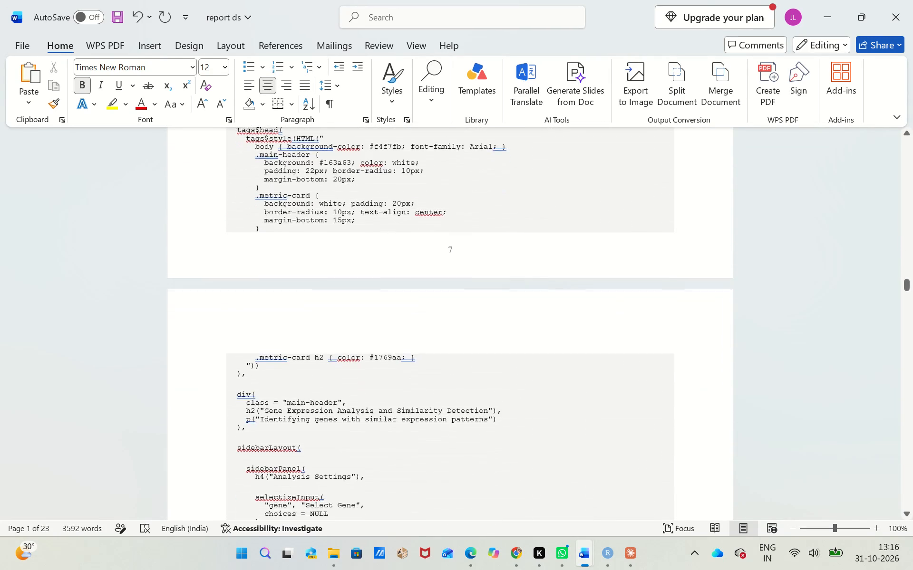
{"action": "scroll", "coordinate": [508, 406], "scroll_direction": "down", "scroll_amount": 10}
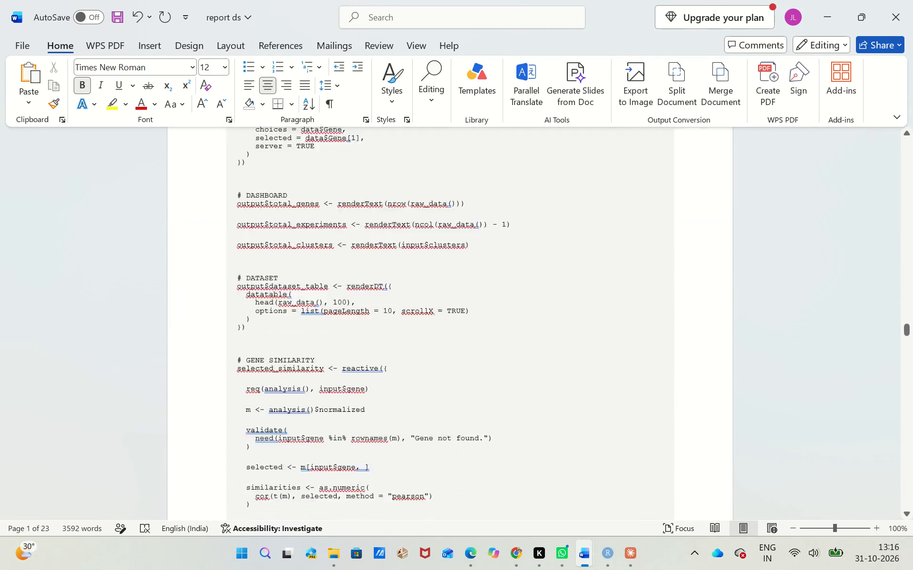
{"action": "scroll", "coordinate": [508, 406], "scroll_direction": "down", "scroll_amount": 9}
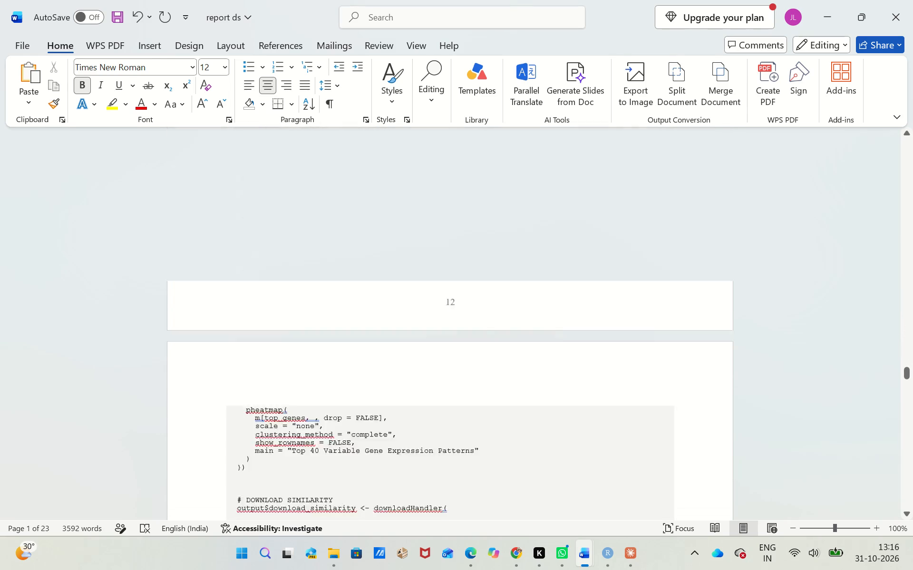
{"action": "scroll", "coordinate": [508, 406], "scroll_direction": "up", "scroll_amount": 2}
{"action": "scroll", "coordinate": [508, 406], "scroll_direction": "down", "scroll_amount": 4}
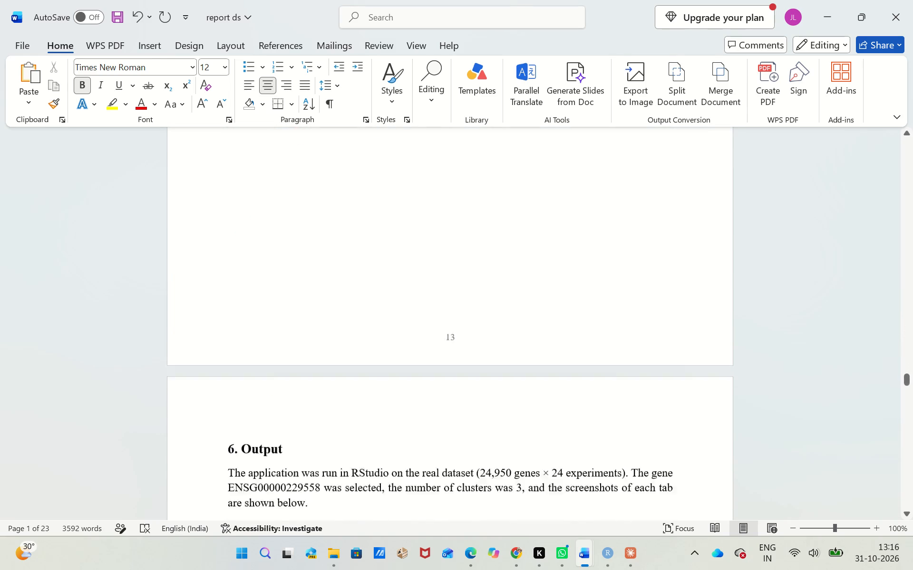
{"action": "scroll", "coordinate": [508, 406], "scroll_direction": "down", "scroll_amount": 4}
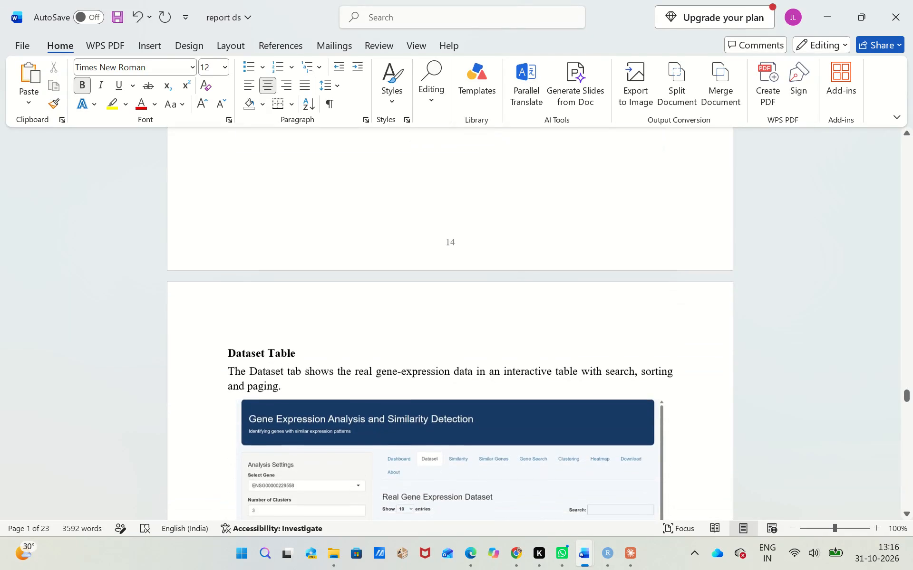
{"action": "scroll", "coordinate": [508, 406], "scroll_direction": "down", "scroll_amount": 8}
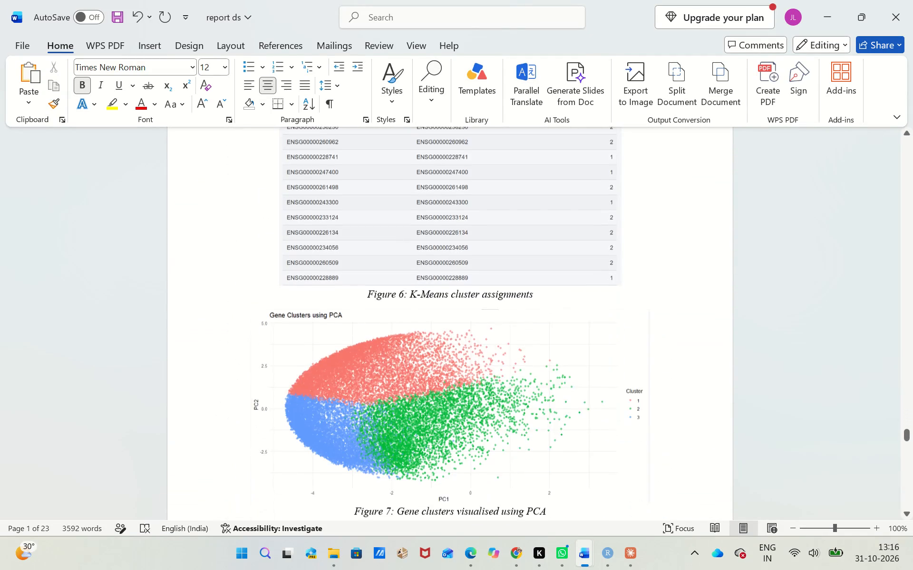
{"action": "scroll", "coordinate": [508, 398], "scroll_direction": "down", "scroll_amount": 10}
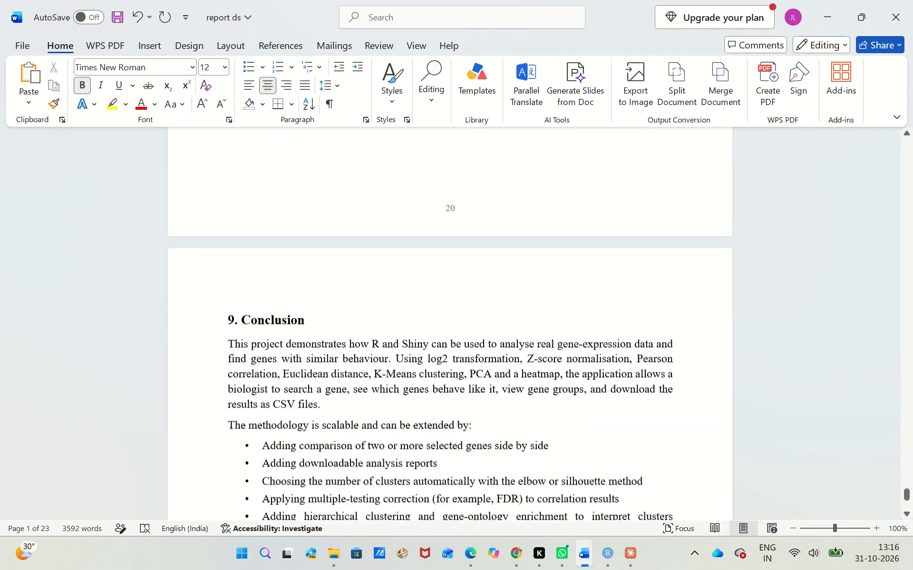
{"action": "scroll", "coordinate": [508, 398], "scroll_direction": "down", "scroll_amount": 7}
{"action": "scroll", "coordinate": [508, 398], "scroll_direction": "up", "scroll_amount": 1}
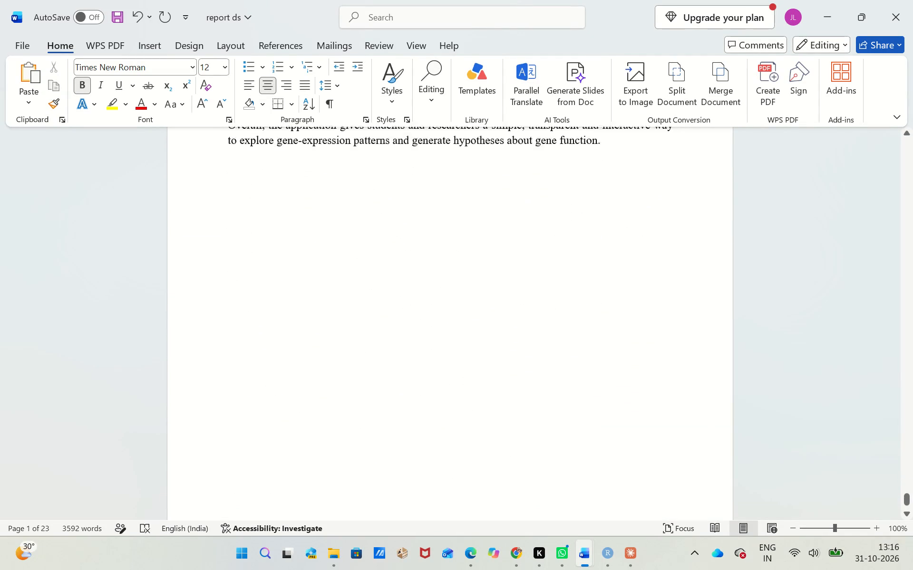
Turn on AutoSave for the report ds document by uploading it to OneDrive - Personal.
{"action": "left_click", "coordinate": [94, 18]}
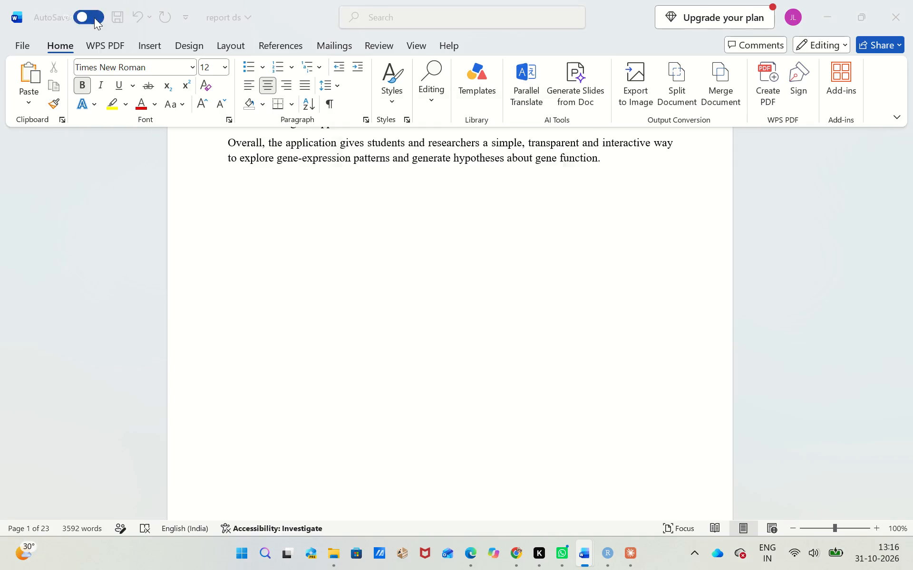
{"action": "left_click", "coordinate": [380, 200]}
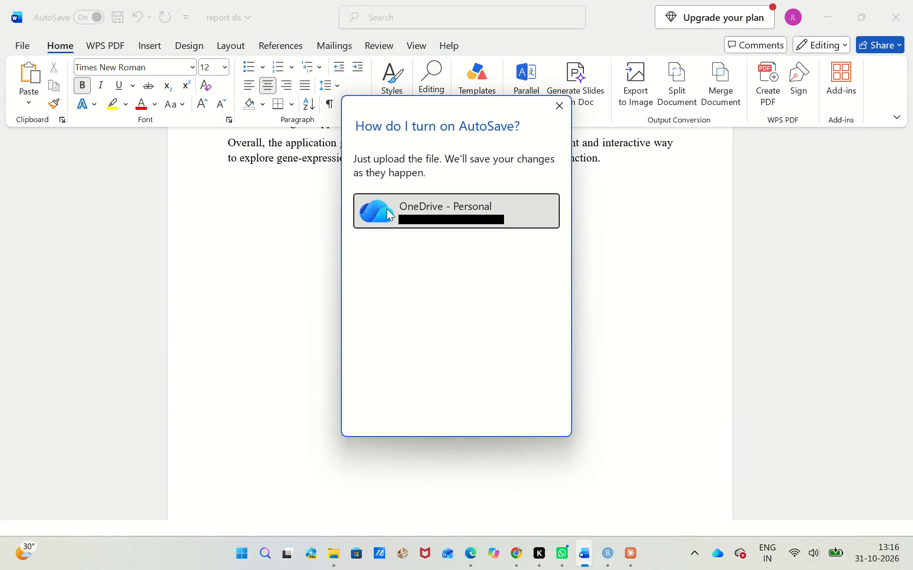
{"action": "left_click", "coordinate": [387, 209]}
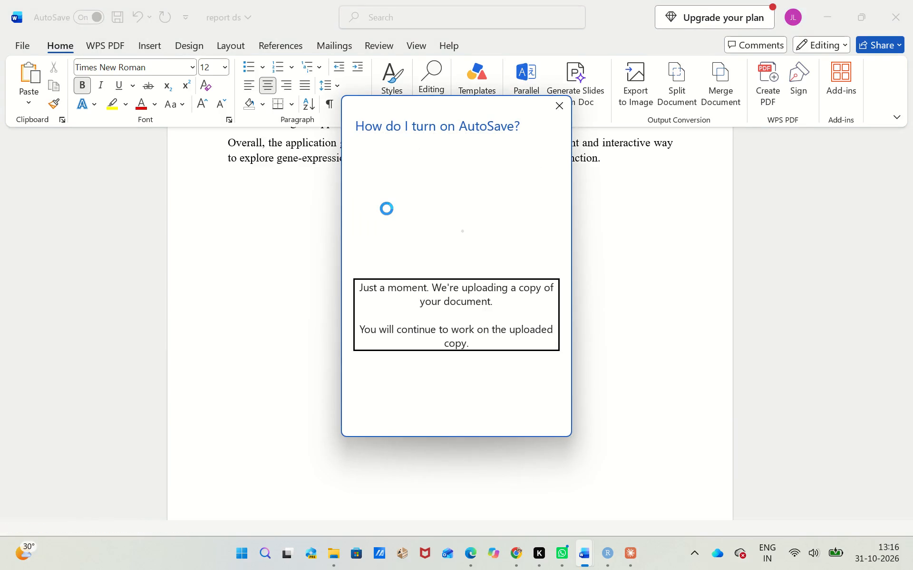
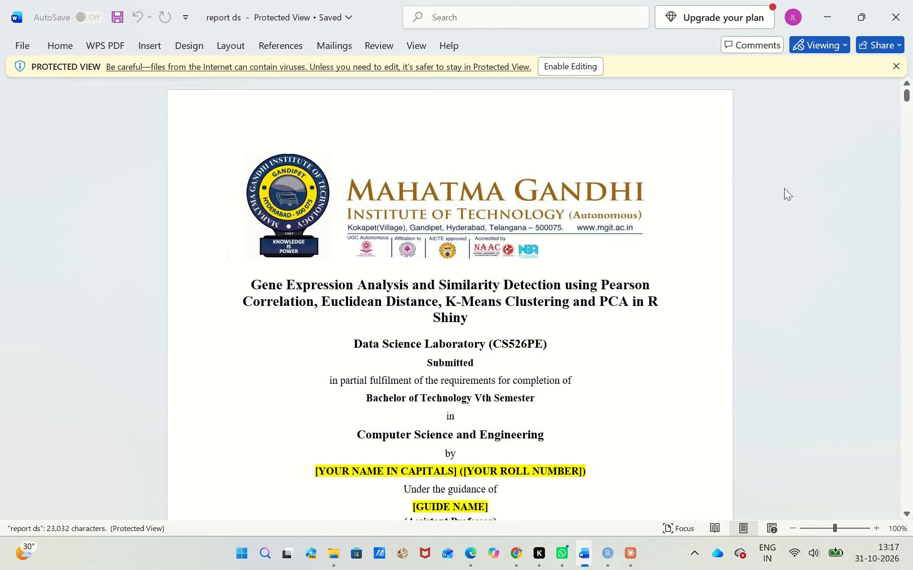
Close the Protected View copy of report ds, leaving the editable document open.
{"action": "left_click", "coordinate": [895, 25]}
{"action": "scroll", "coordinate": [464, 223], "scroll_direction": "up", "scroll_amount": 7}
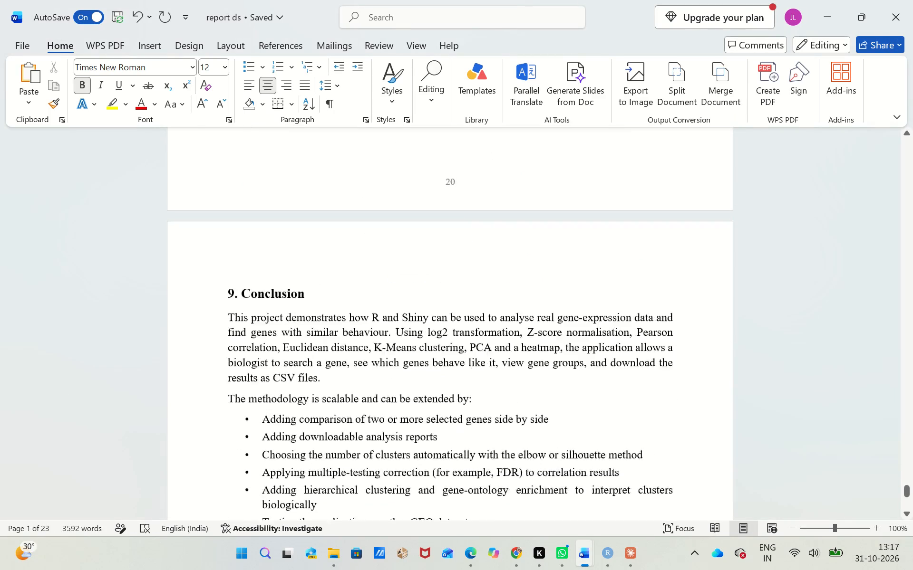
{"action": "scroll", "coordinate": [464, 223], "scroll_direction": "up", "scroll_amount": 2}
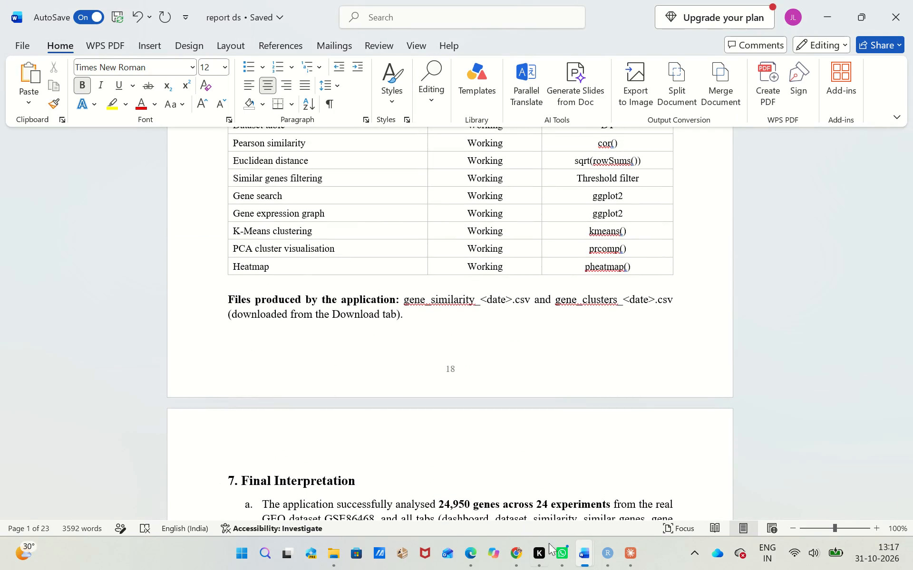
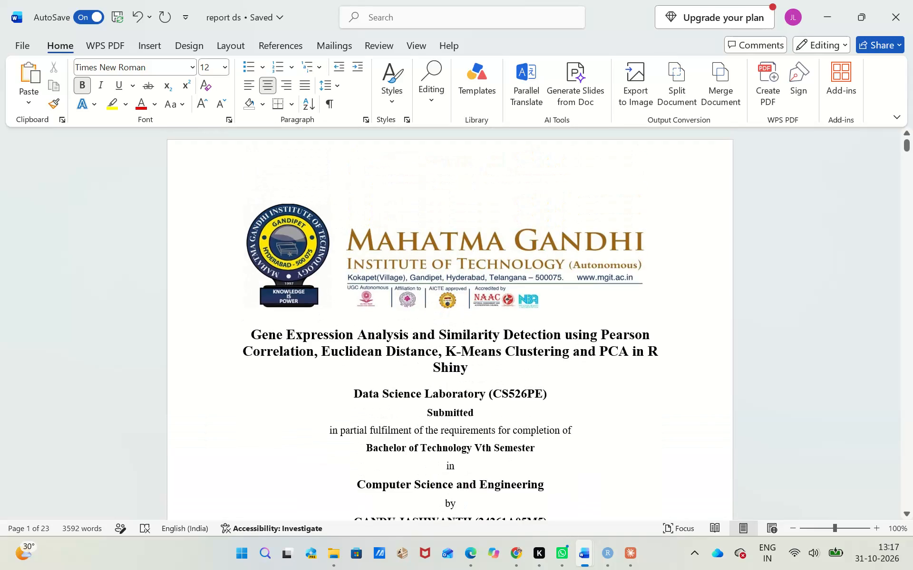
Export the report ds file as a Word Document copy named report ds1 in the Documents folder.
{"action": "scroll", "coordinate": [437, 286], "scroll_direction": "down", "scroll_amount": 2}
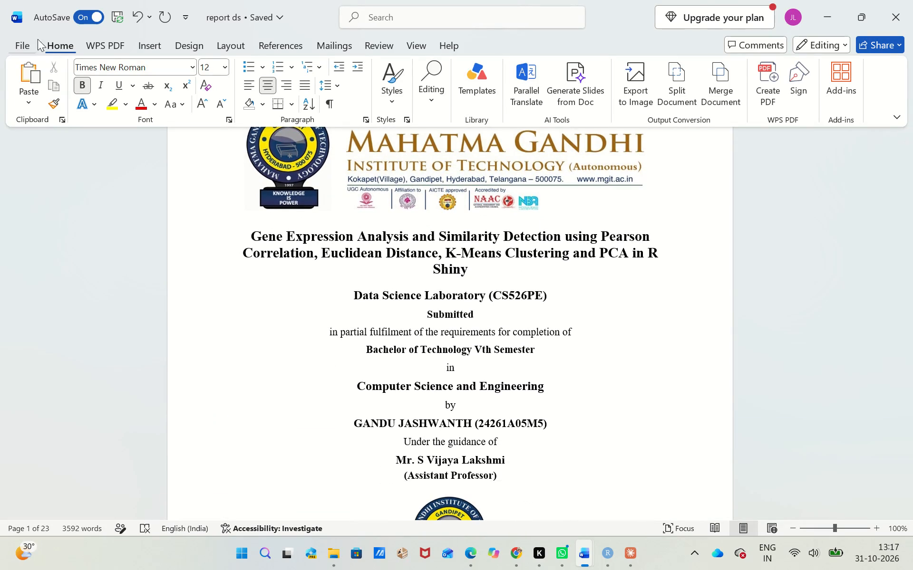
{"action": "left_click", "coordinate": [25, 46]}
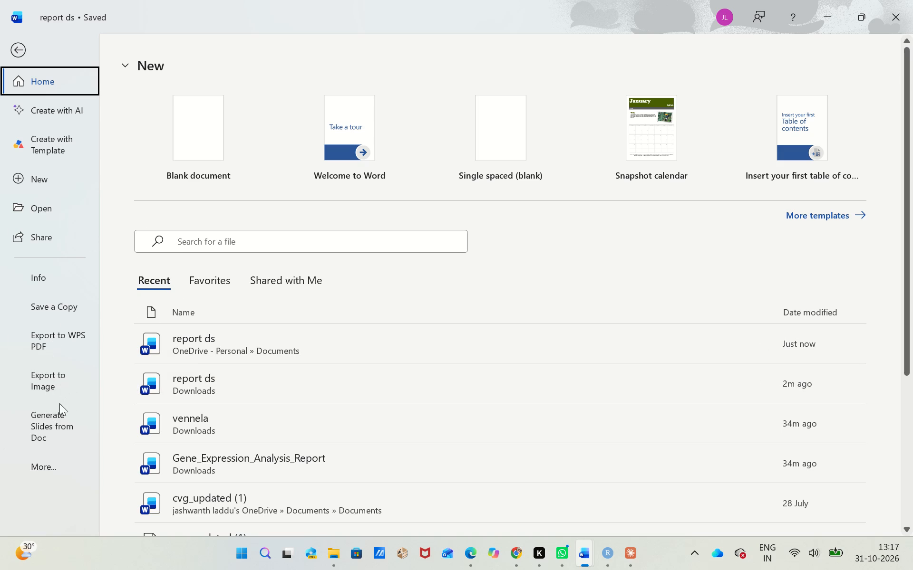
{"action": "left_click", "coordinate": [49, 458]}
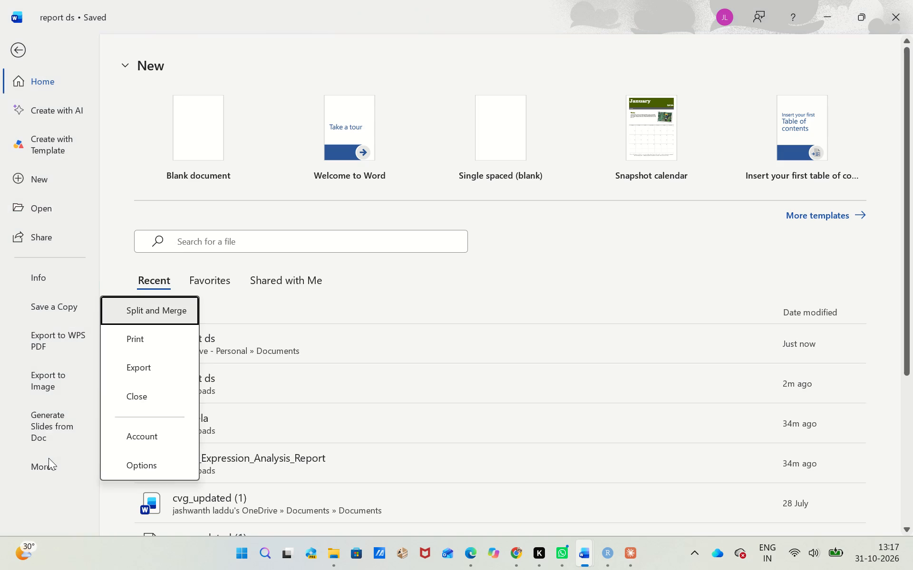
{"action": "left_click", "coordinate": [155, 360]}
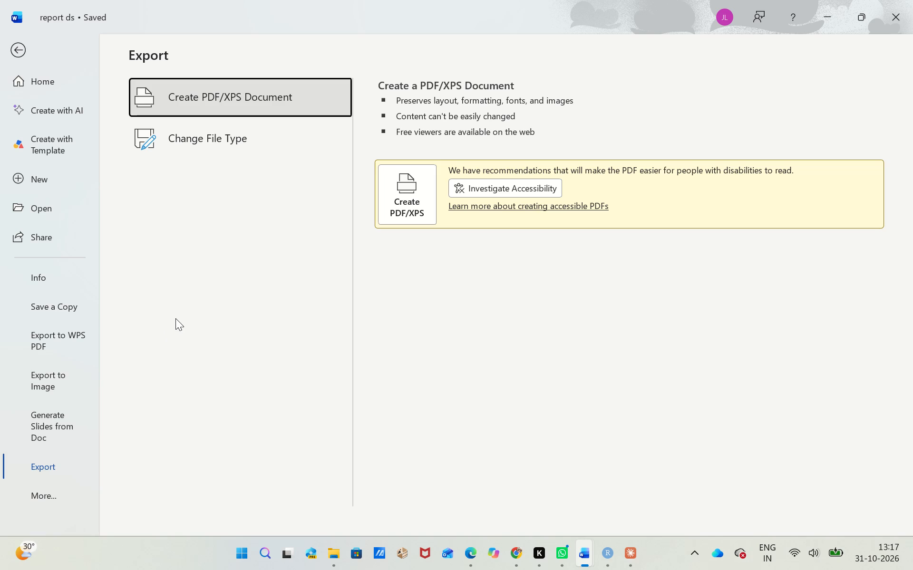
{"action": "left_click", "coordinate": [301, 95]}
{"action": "left_click", "coordinate": [40, 470]}
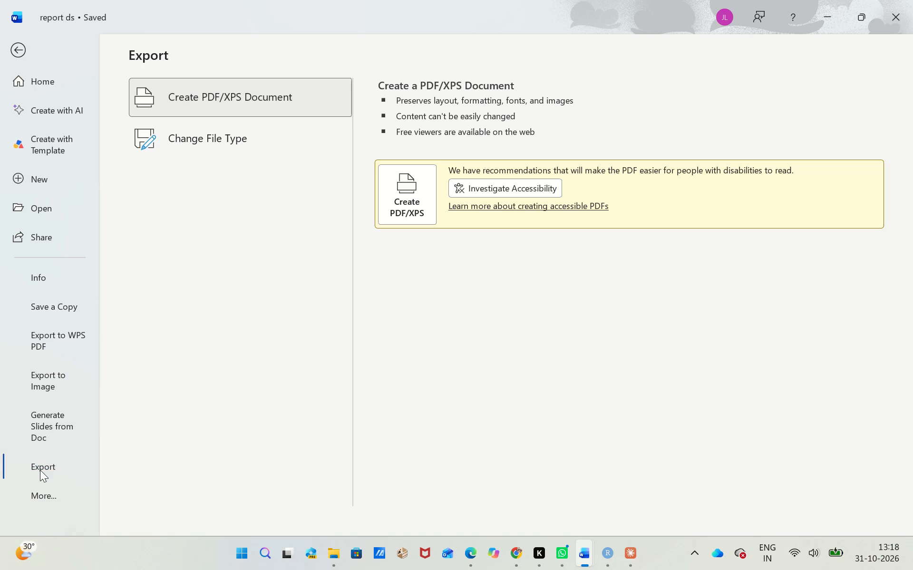
{"action": "double_click", "coordinate": [40, 470]}
{"action": "left_click", "coordinate": [231, 133]}
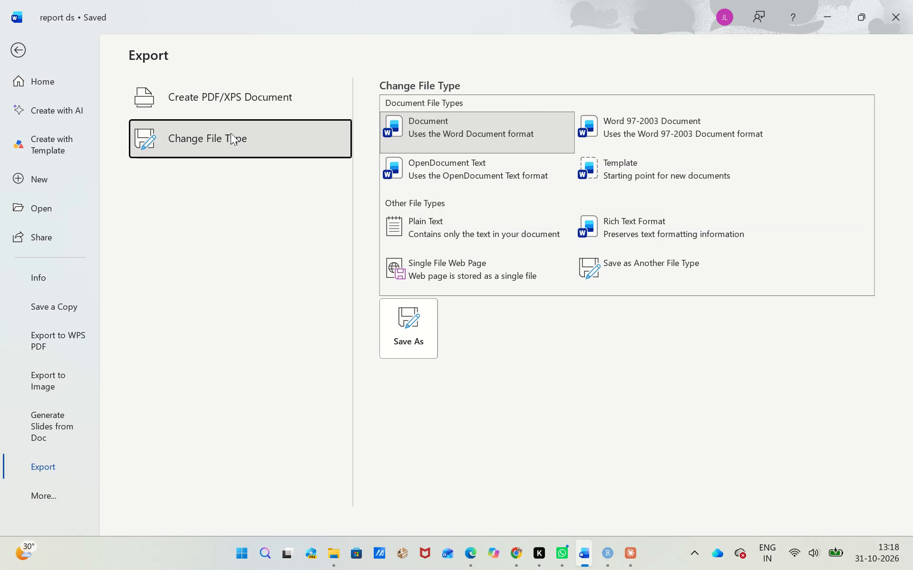
{"action": "left_click", "coordinate": [448, 124]}
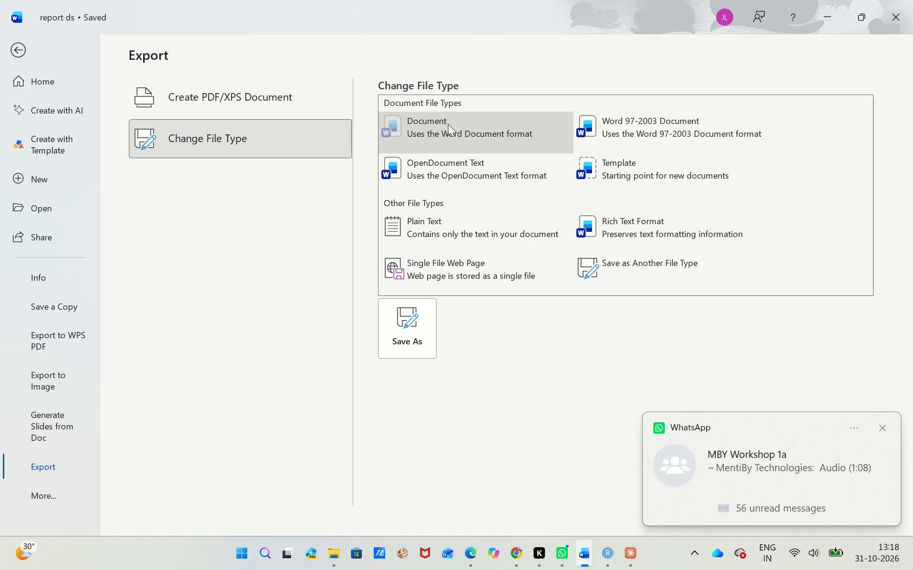
{"action": "left_click", "coordinate": [448, 124]}
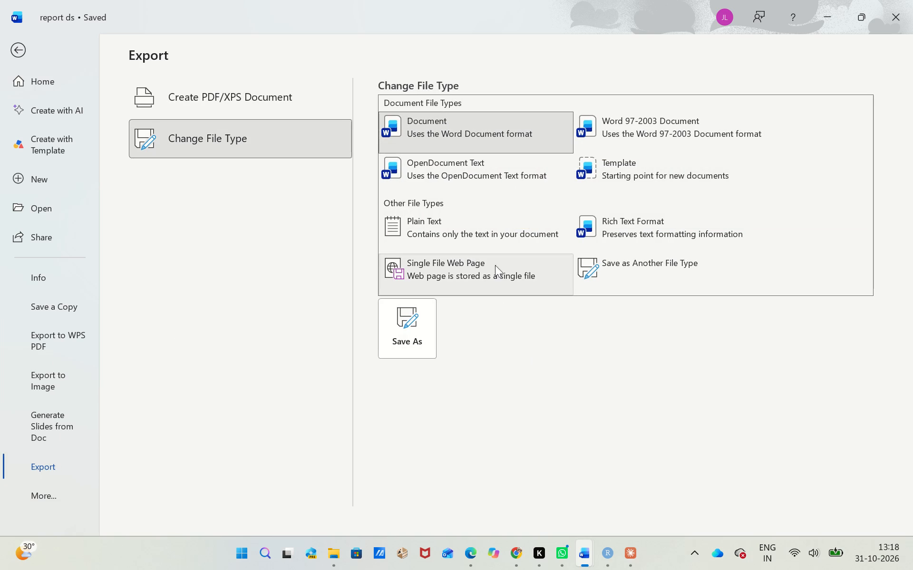
{"action": "left_click", "coordinate": [420, 128]}
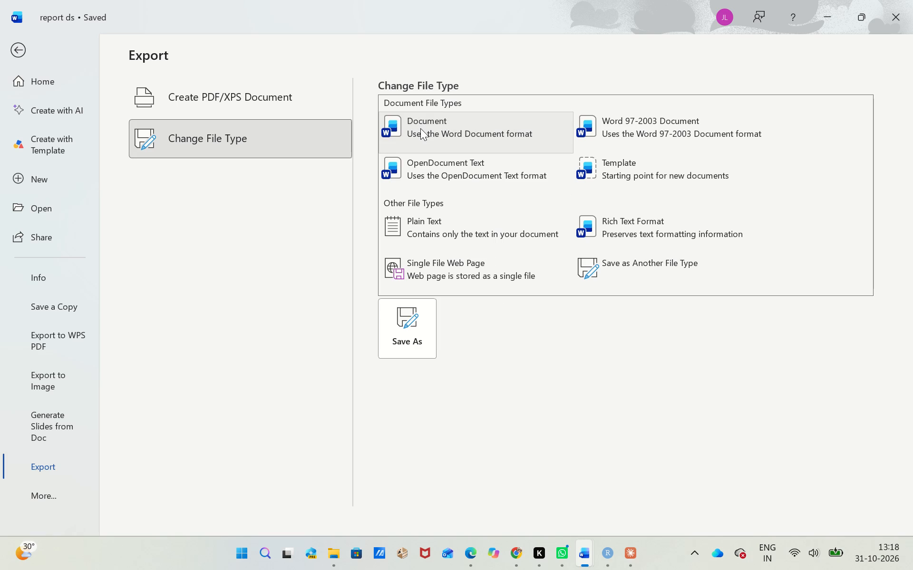
{"action": "left_click", "coordinate": [421, 329]}
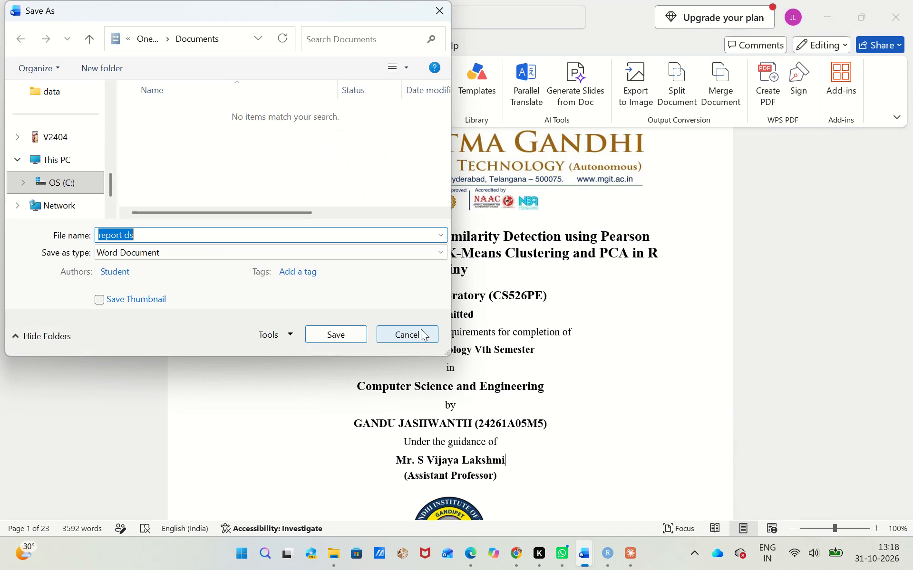
{"action": "left_click", "coordinate": [198, 229]}
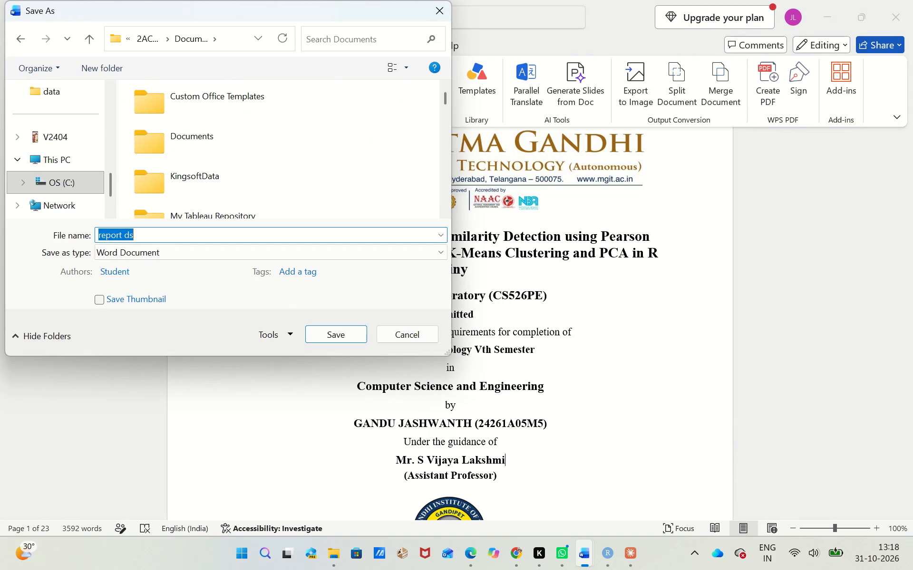
{"action": "left_click", "coordinate": [198, 229]}
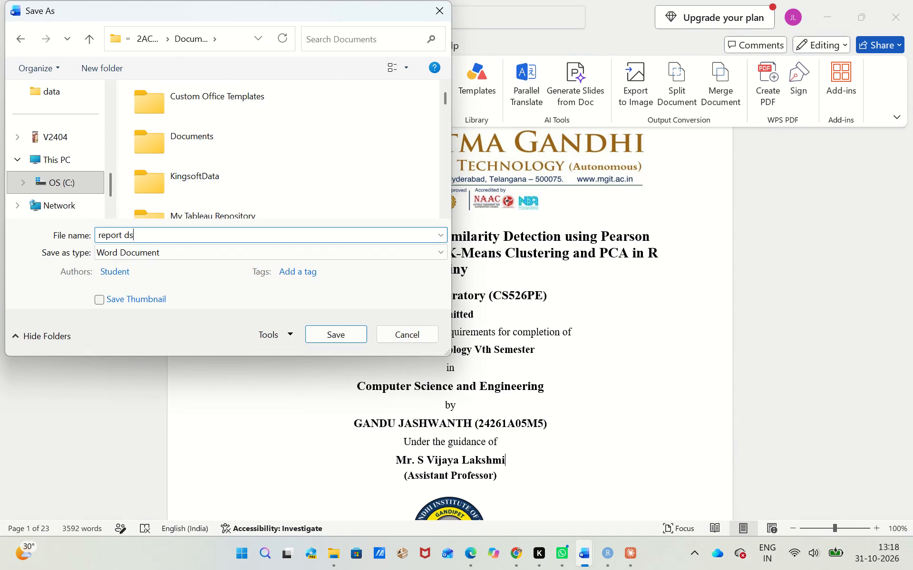
{"action": "key", "text": "1"}
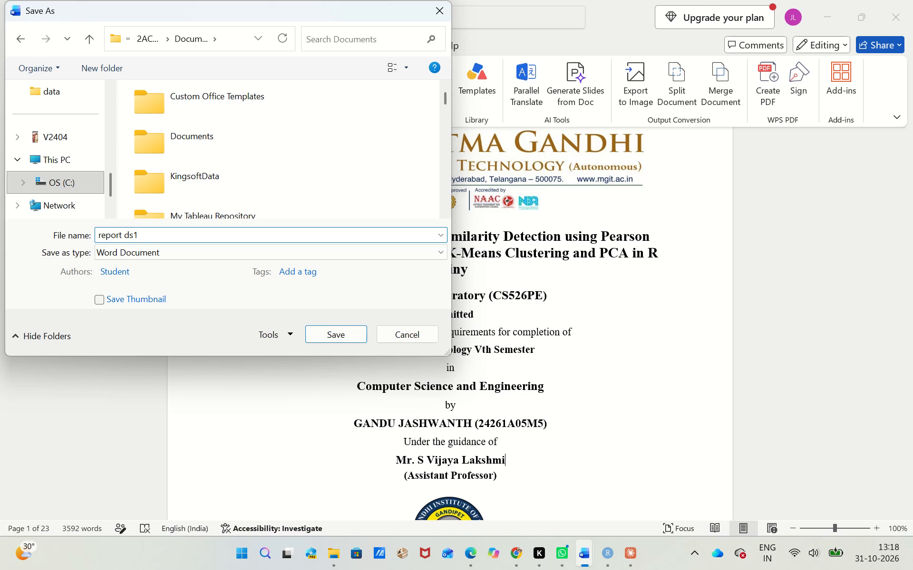
{"action": "left_click", "coordinate": [324, 334]}
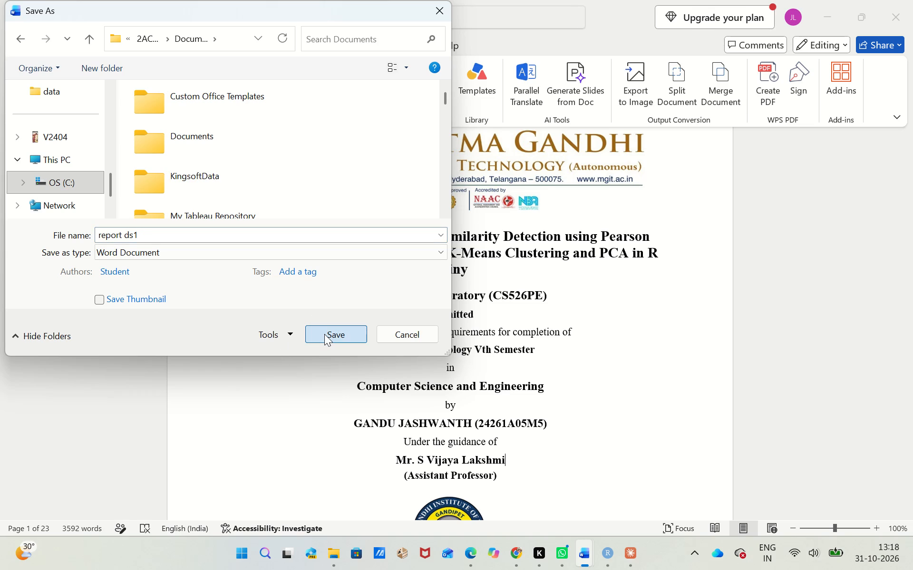
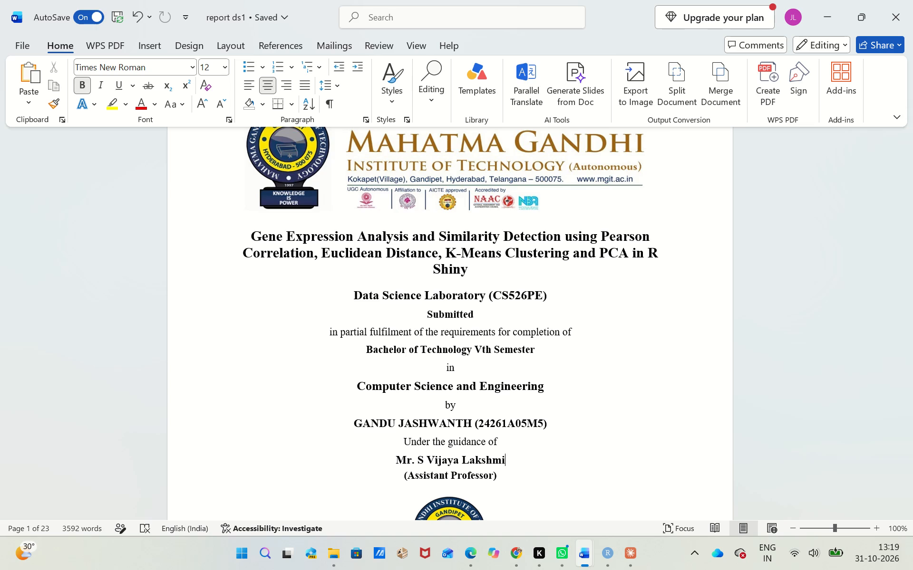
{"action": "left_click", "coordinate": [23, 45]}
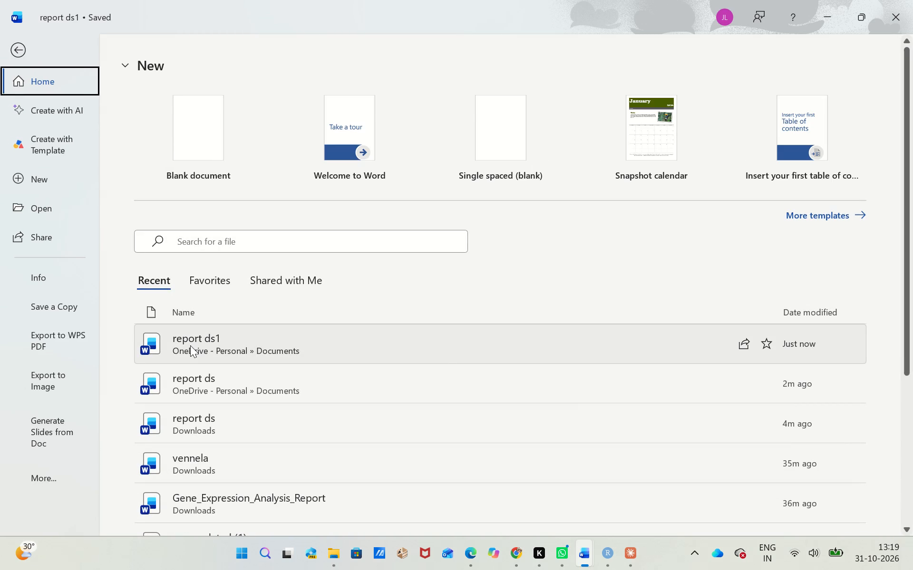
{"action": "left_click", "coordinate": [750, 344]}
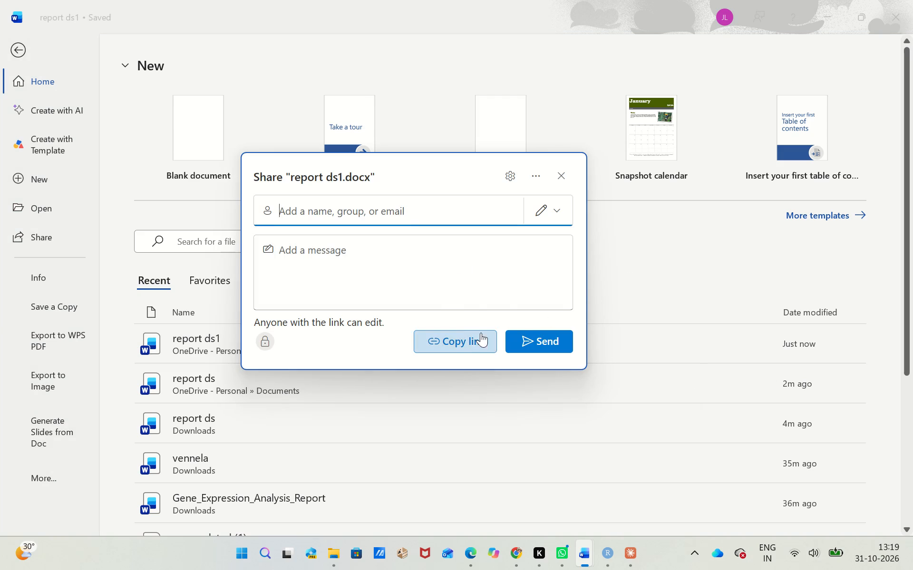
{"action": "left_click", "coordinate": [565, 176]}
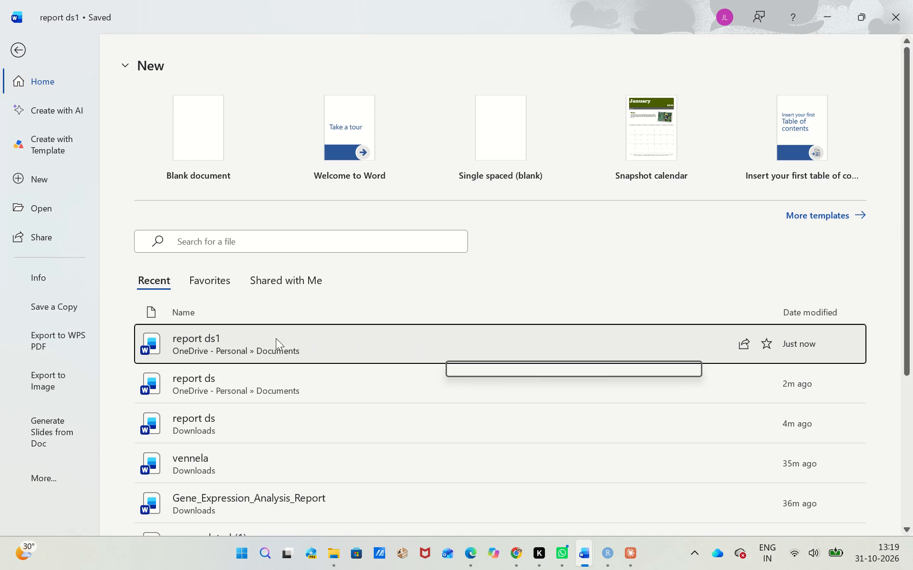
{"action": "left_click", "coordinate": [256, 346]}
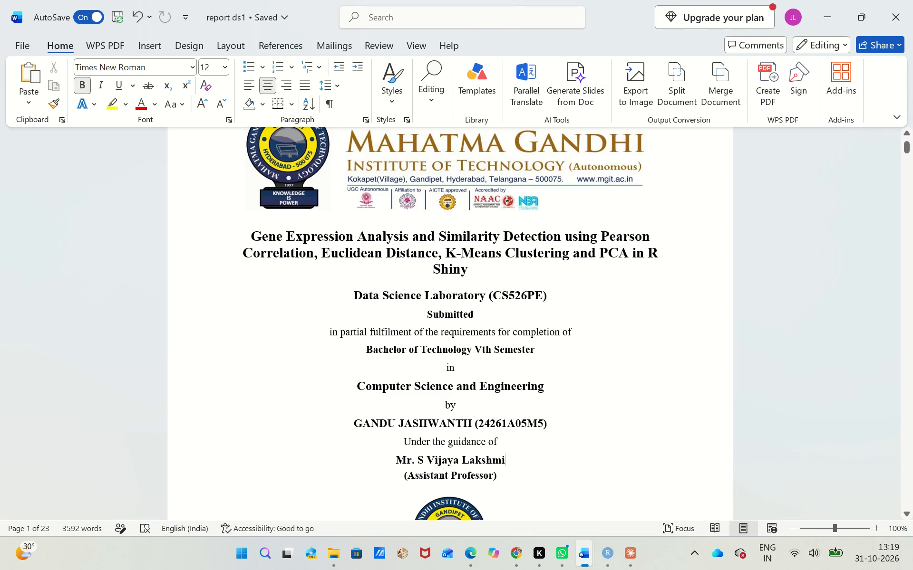